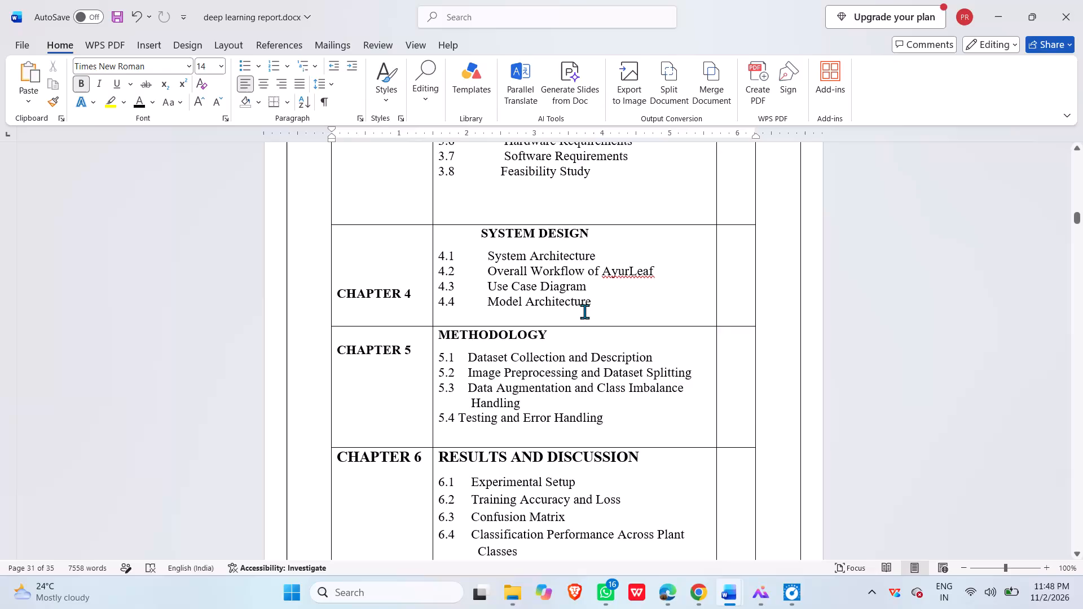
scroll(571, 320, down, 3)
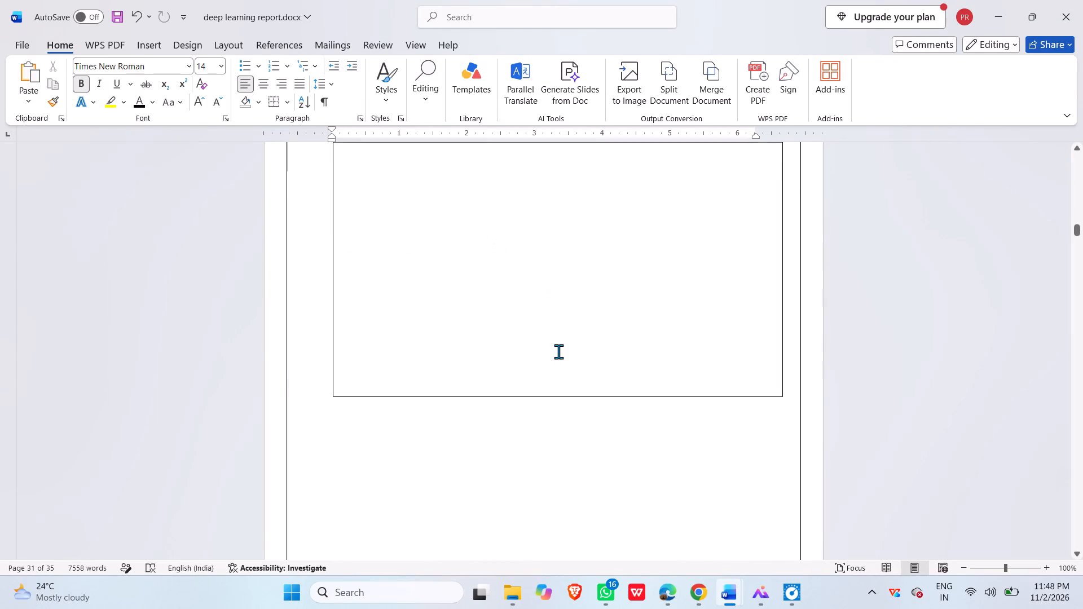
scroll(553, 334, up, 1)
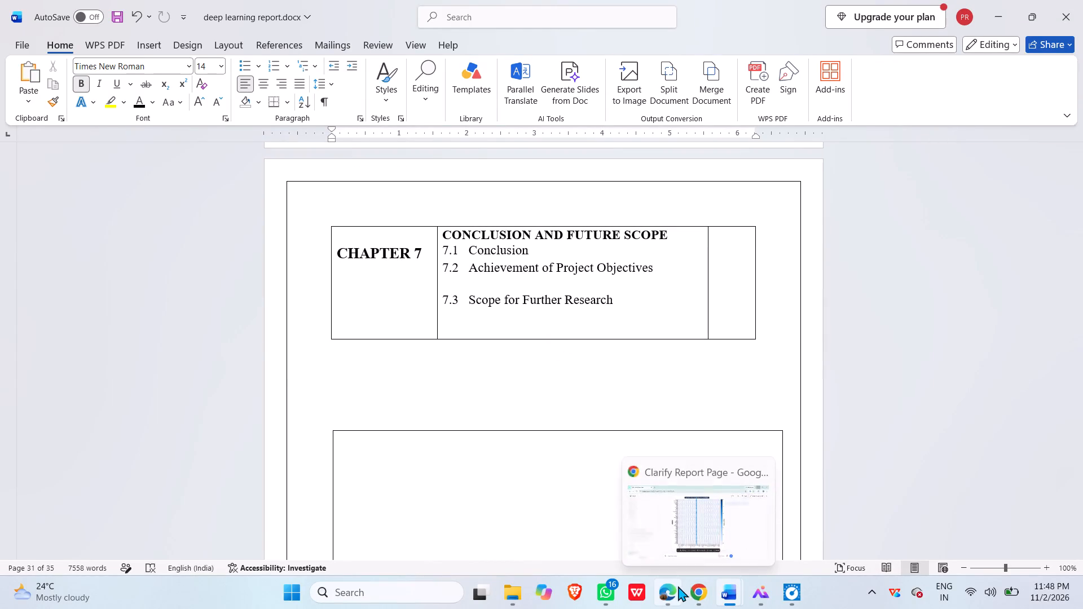
Switch to Edge, return to the YouTube search results and play the "Lyrical: Khud Ko Tere Paas" video.
click(667, 539)
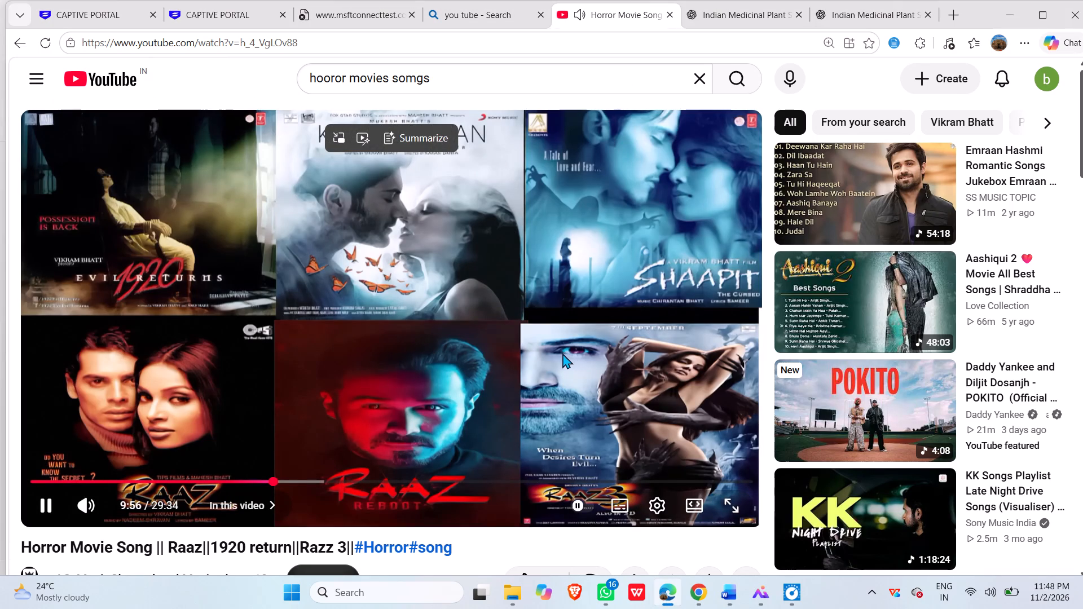
click(451, 283)
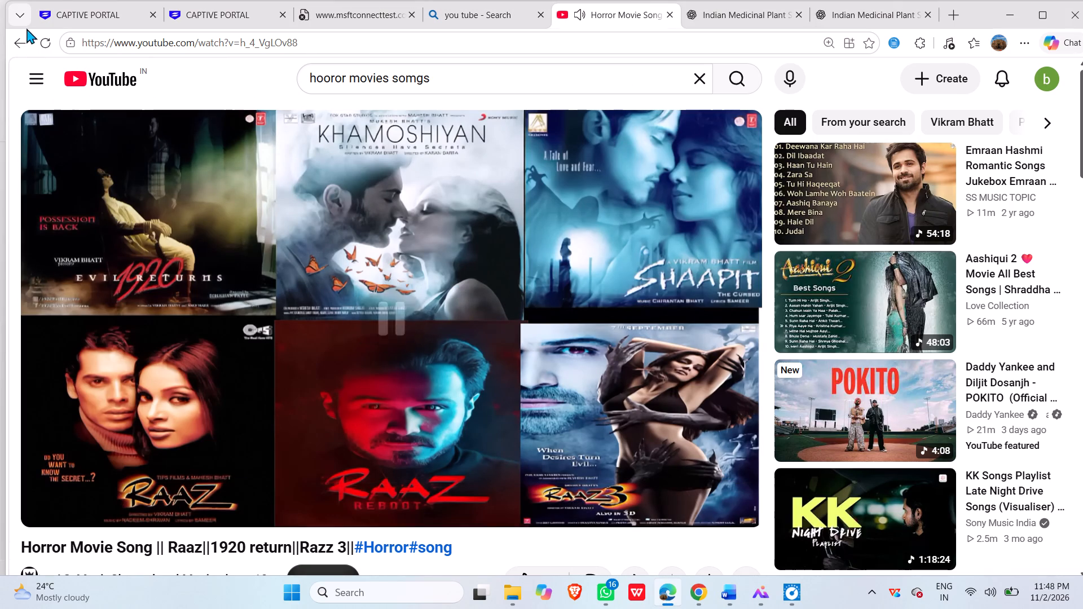
click(12, 46)
scroll(357, 293, down, 2)
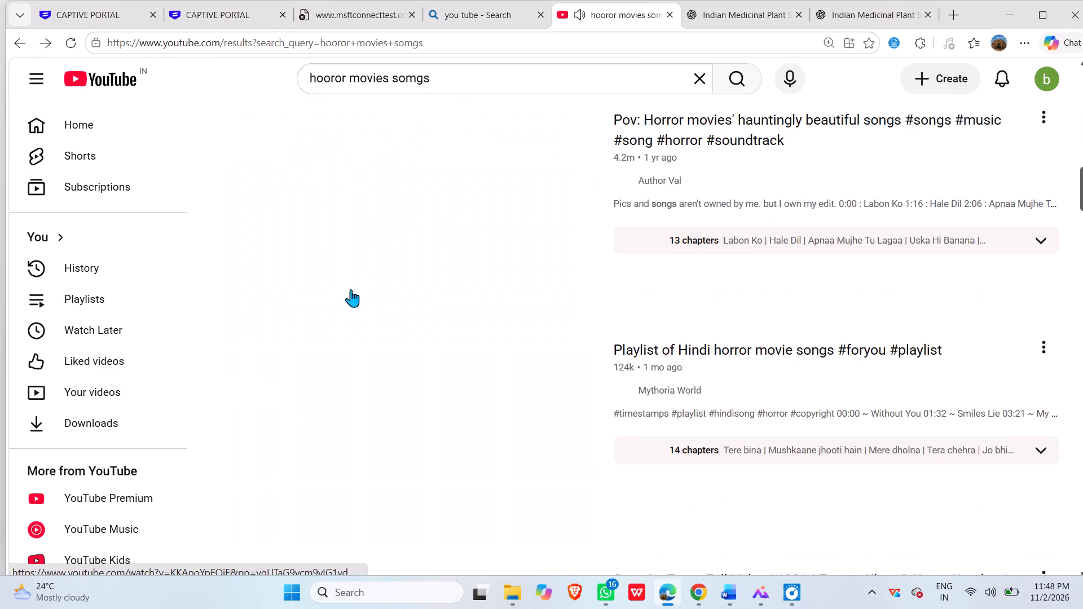
scroll(351, 289, up, 1)
scroll(448, 320, up, 1)
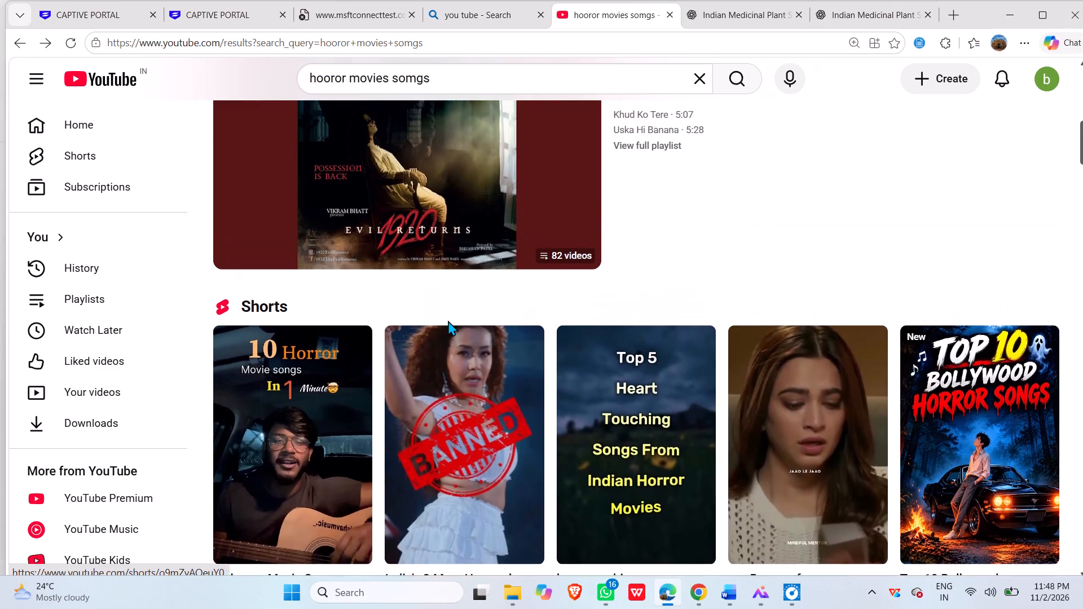
scroll(448, 320, up, 5)
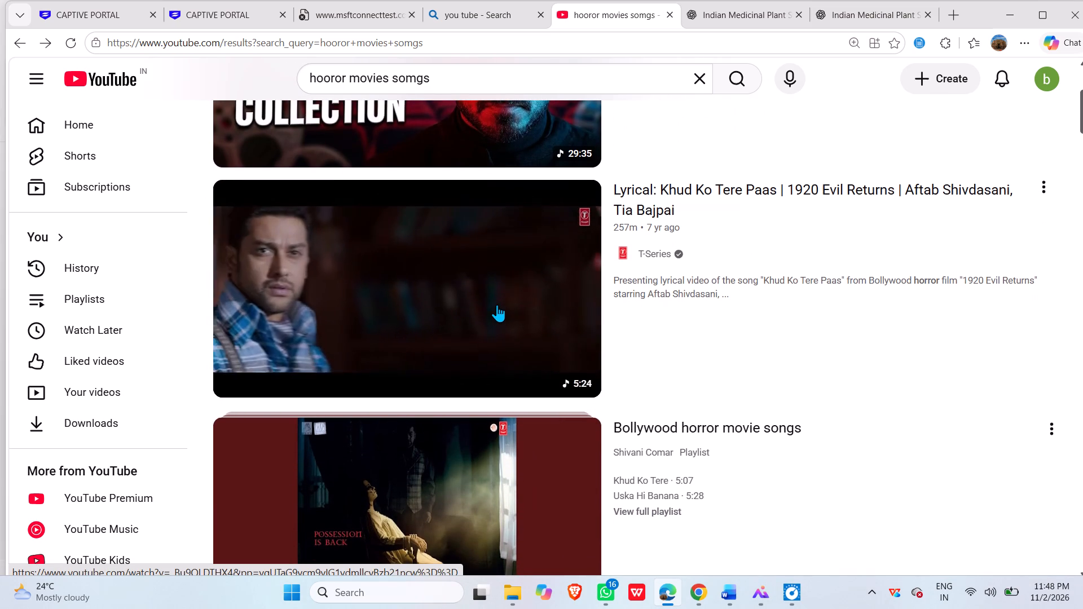
click(498, 301)
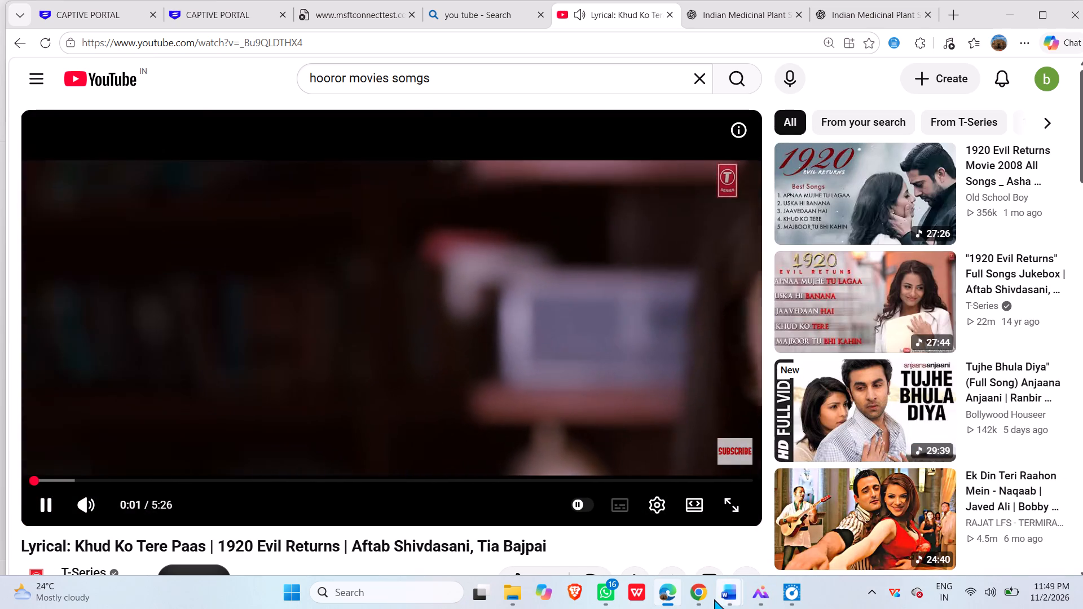
Switch back to deep learning report.docx in Word and insert a 3-column, 10-row table in the empty text box below the Chapter 7 table.
click(724, 598)
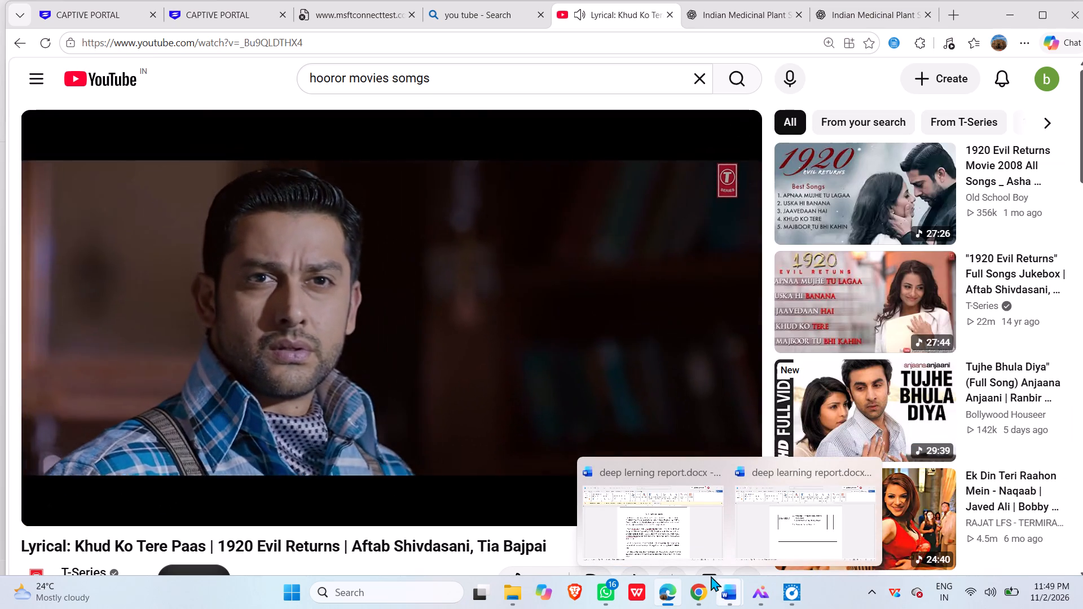
click(800, 523)
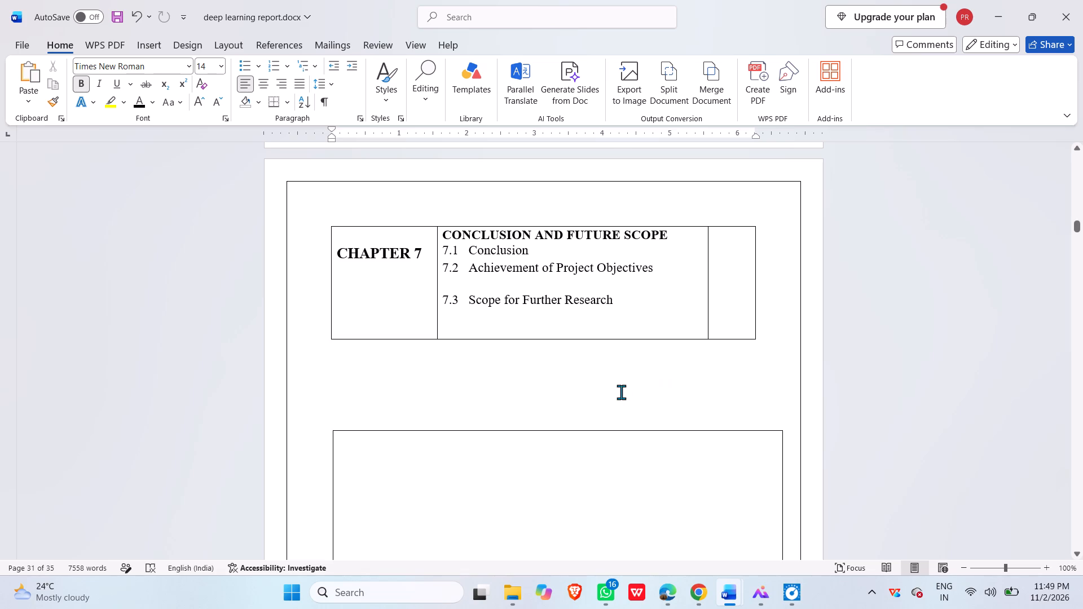
scroll(617, 392, down, 2)
scroll(611, 380, up, 2)
click(465, 473)
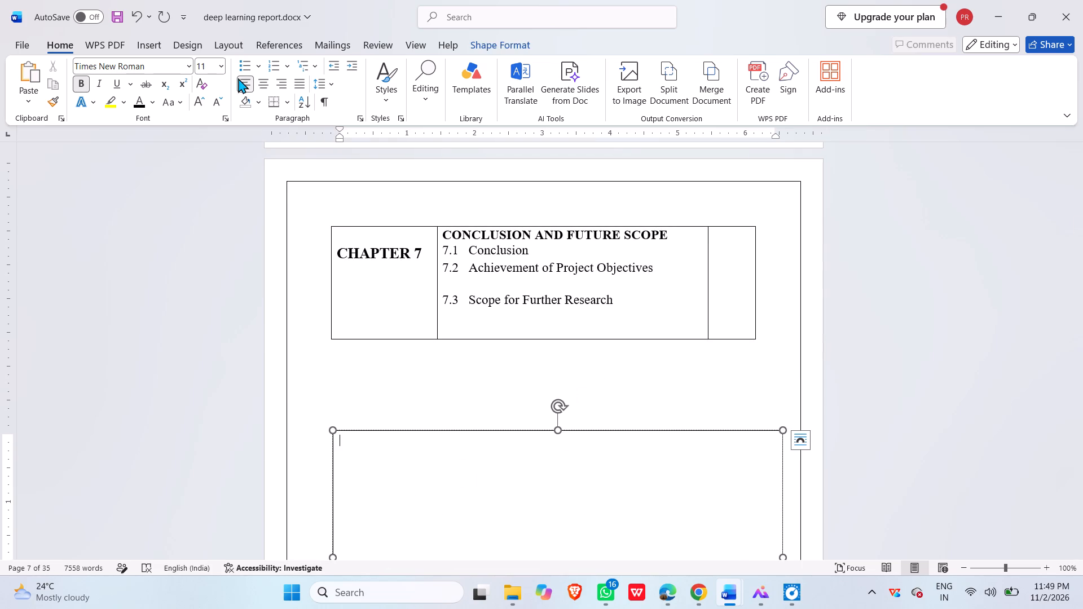
click(152, 42)
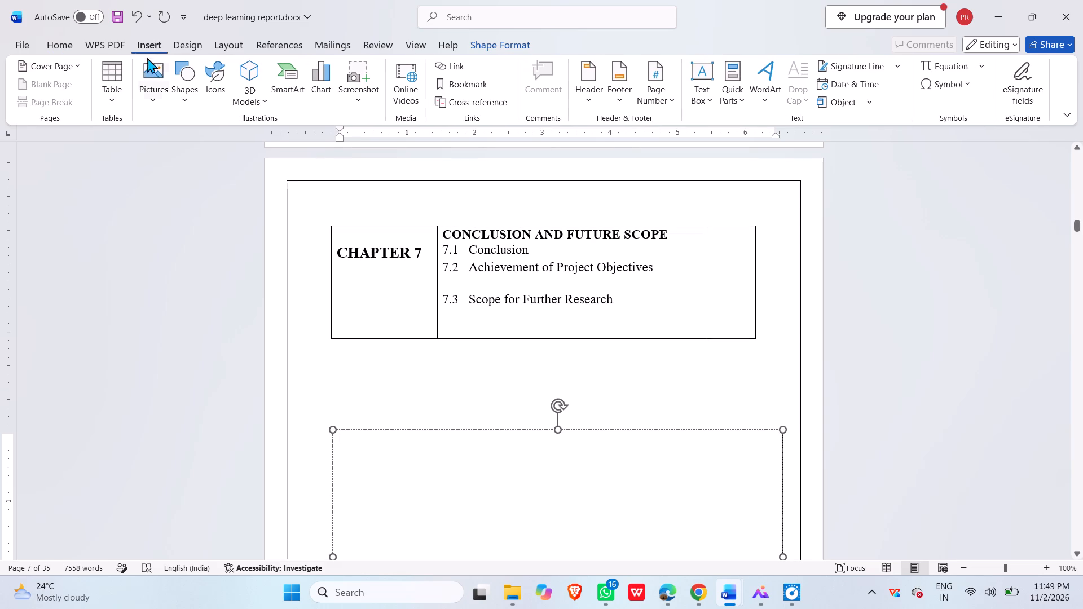
click(117, 79)
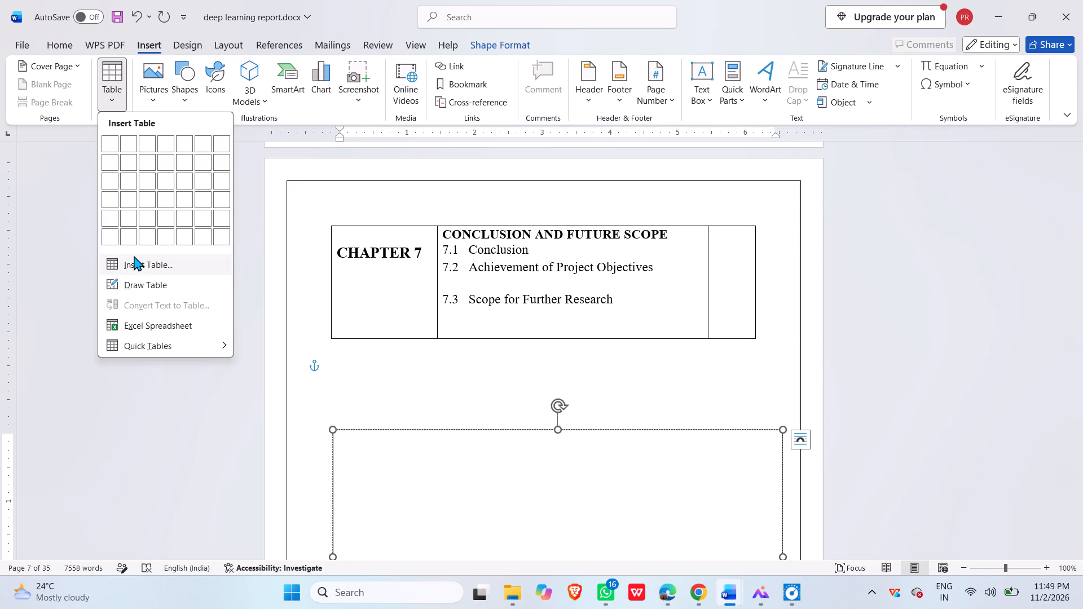
click(133, 255)
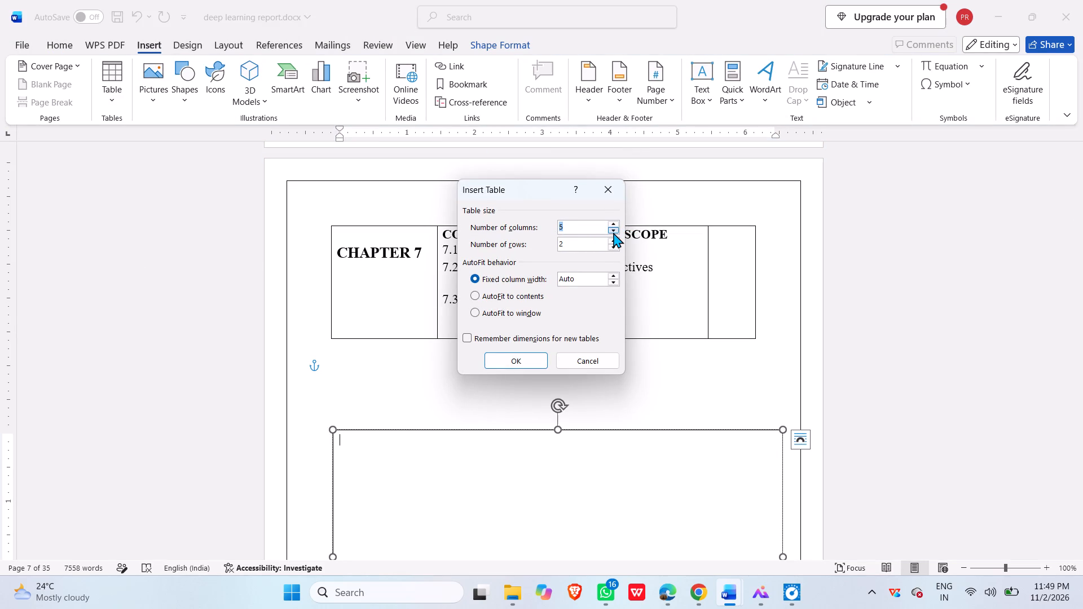
double_click(613, 232)
triple_click(610, 240)
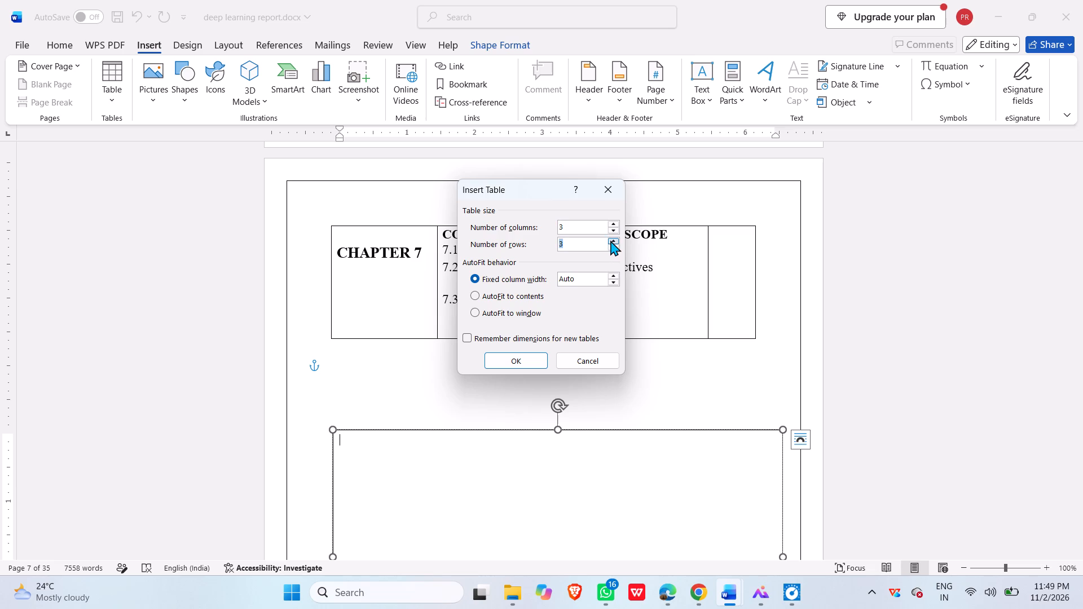
triple_click(610, 240)
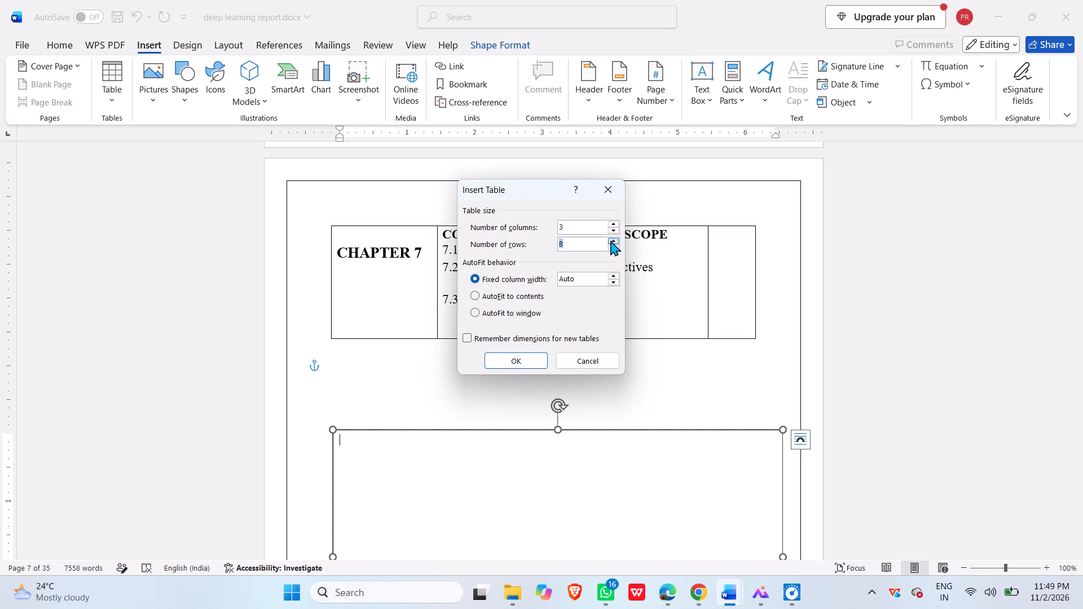
click(610, 240)
click(611, 240)
click(521, 360)
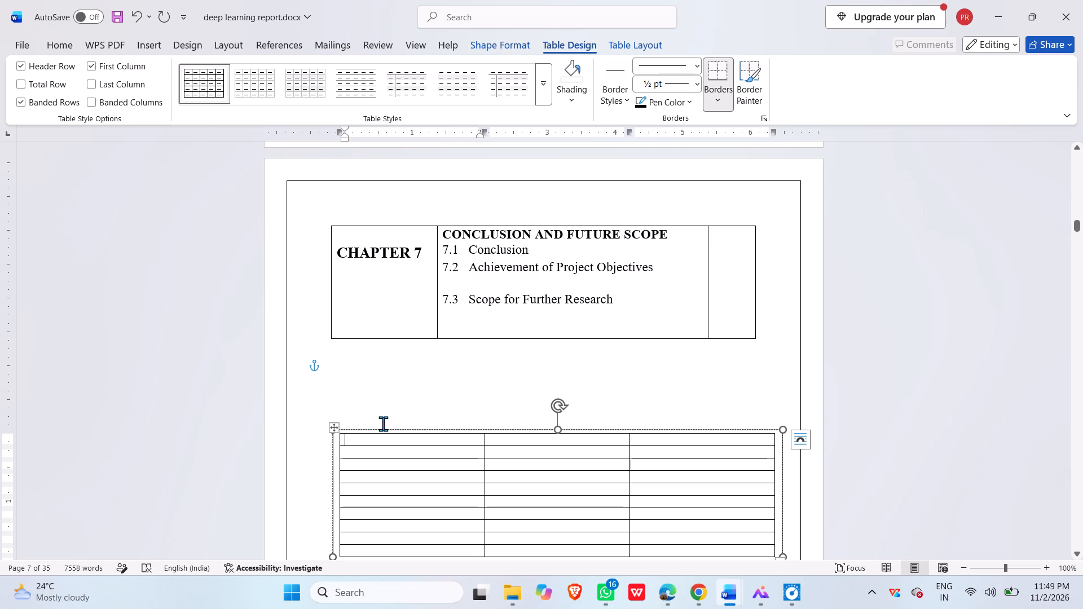
Fill the new table's header row with the headings "Fig No", "Fig Name" and "Page No".
key(g)
key(BackSpace)
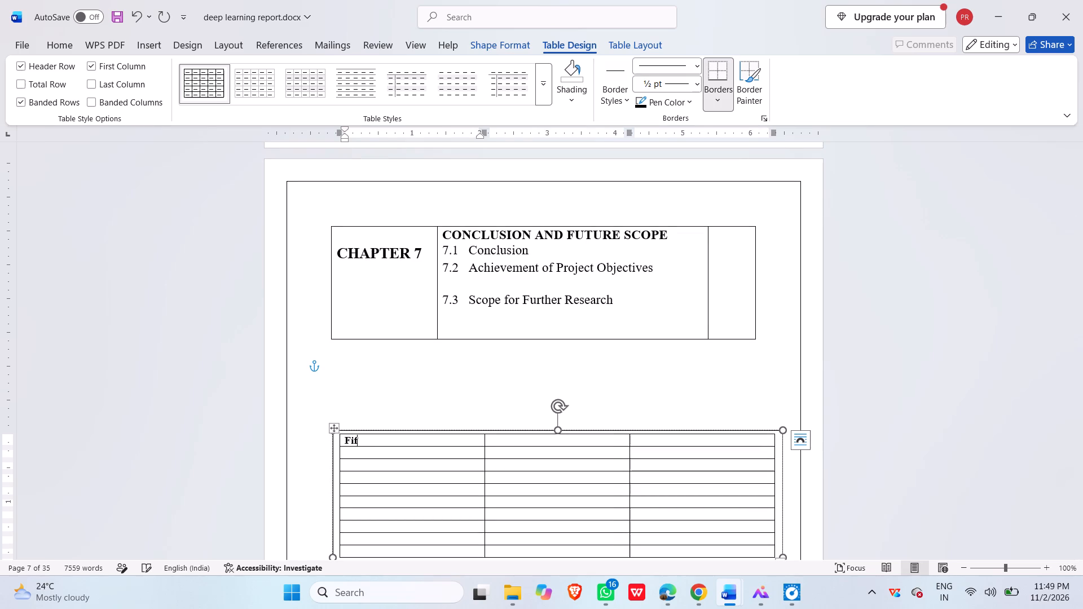
key(BackSpace)
key(n)
key(BackSpace)
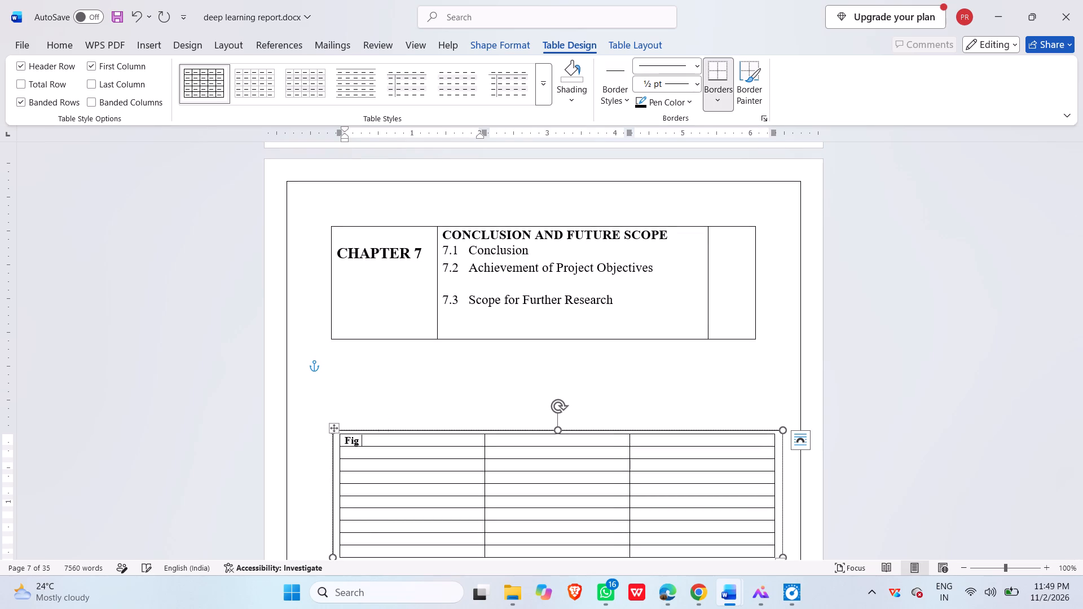
key(n)
key(o)
click(510, 439)
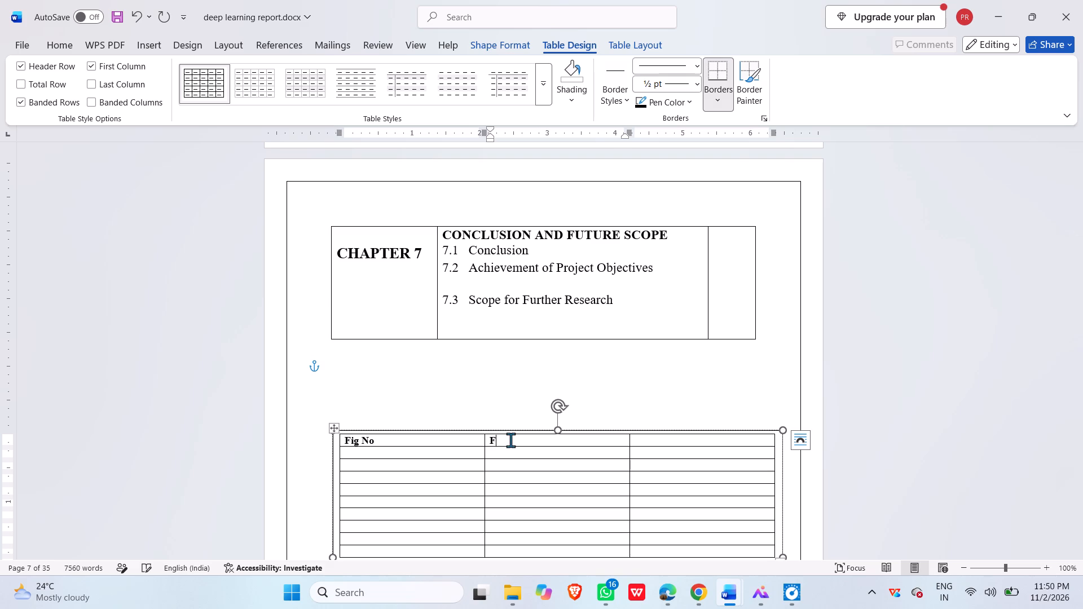
key(g)
key(space)
text(ame)
key(space)
click(670, 441)
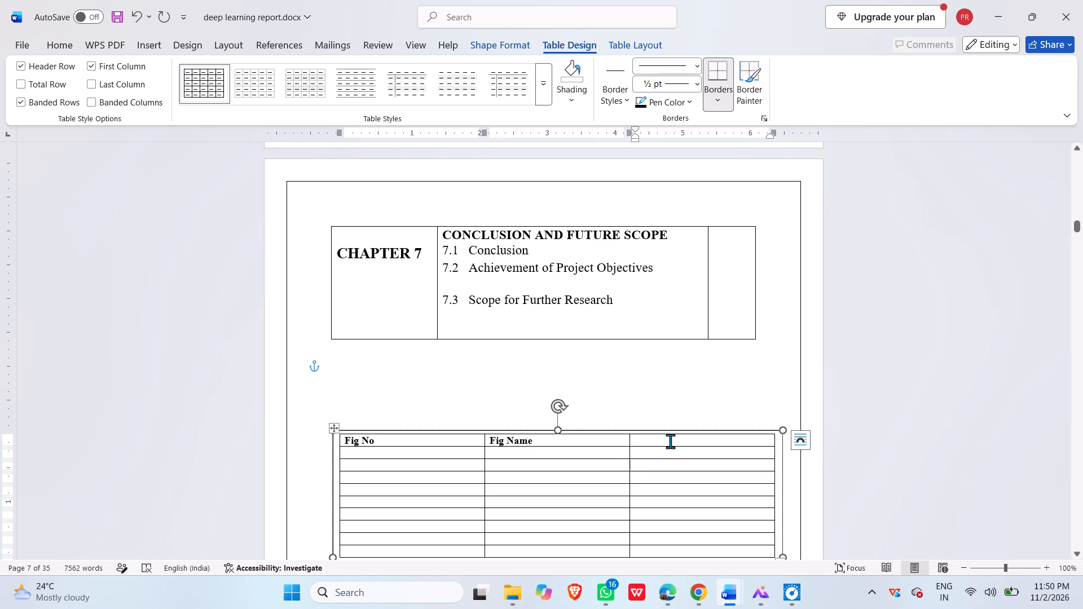
text(age)
key(space)
key(o)
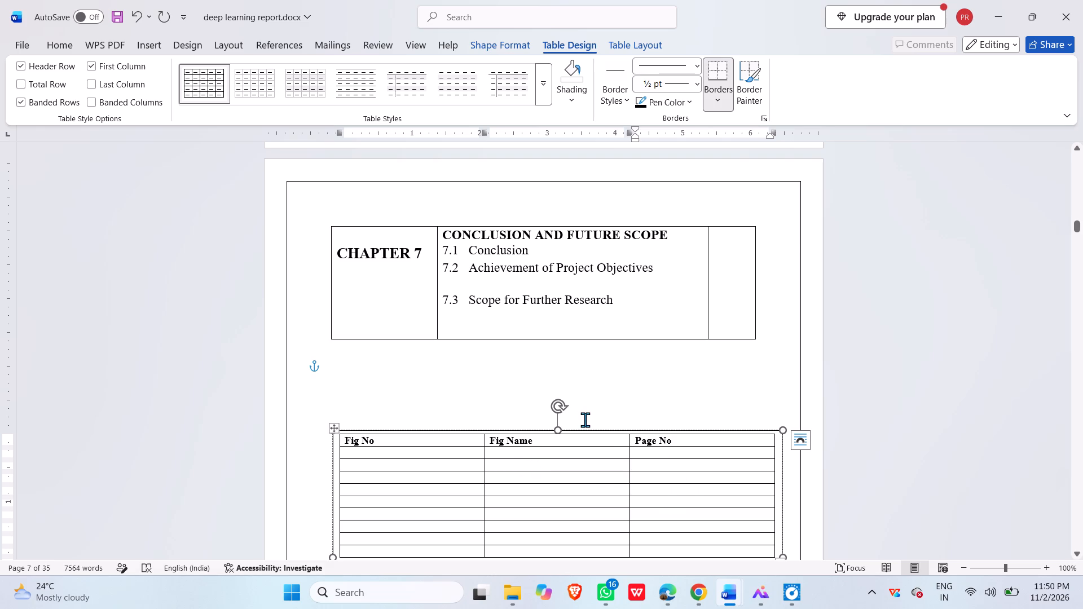
Place the cursor in the first empty cell below the "Fig No" heading.
click(434, 452)
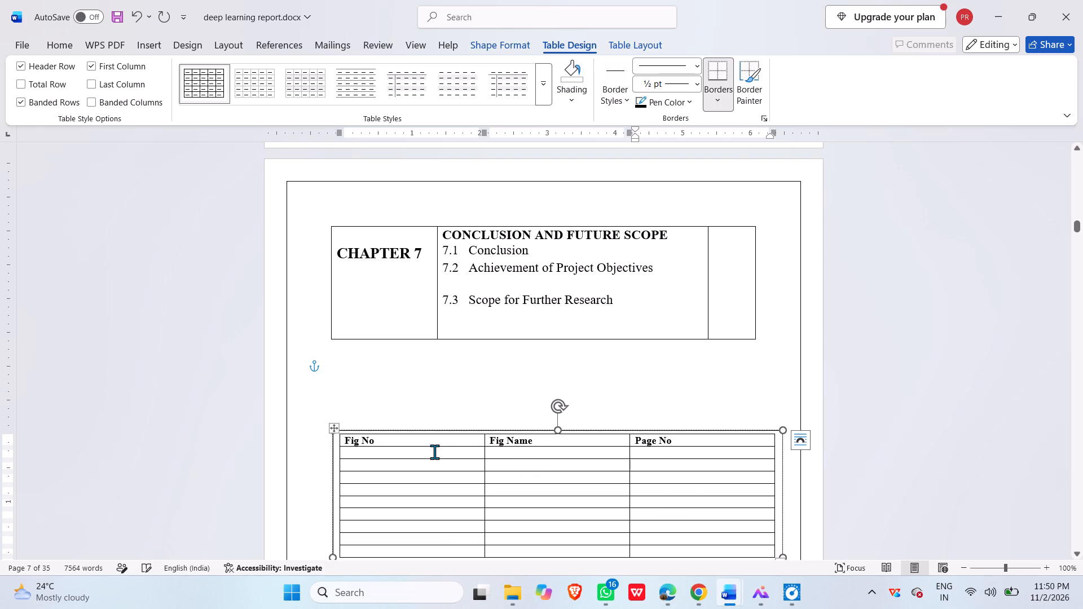
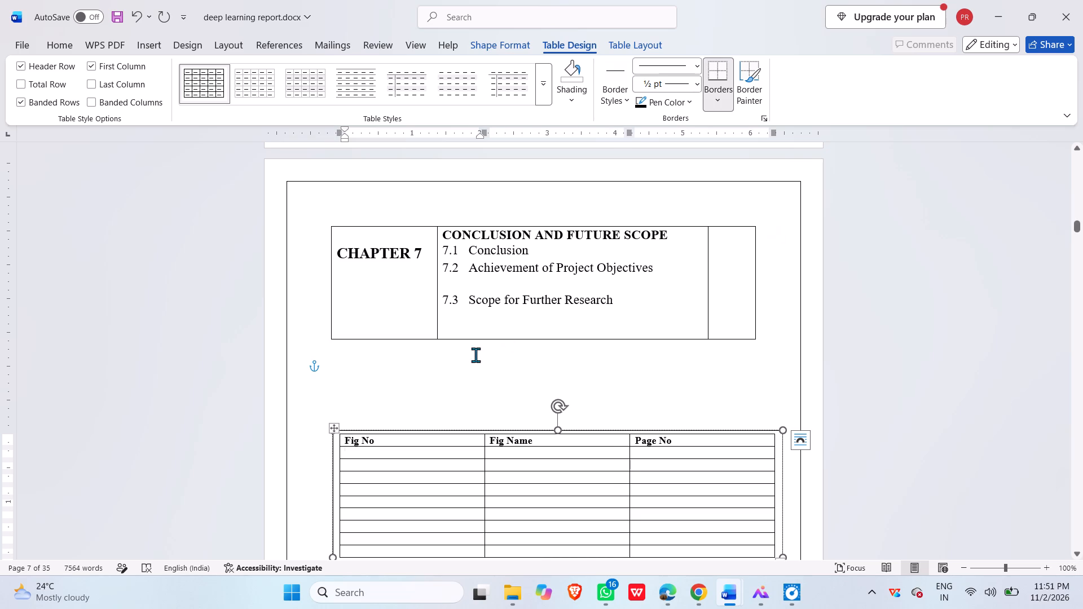
Copy the figure title "Convolutional Neural Networks (CNN)" from the 2.5.1 caption above section 2.6.
click(435, 452)
scroll(566, 428, down, 9)
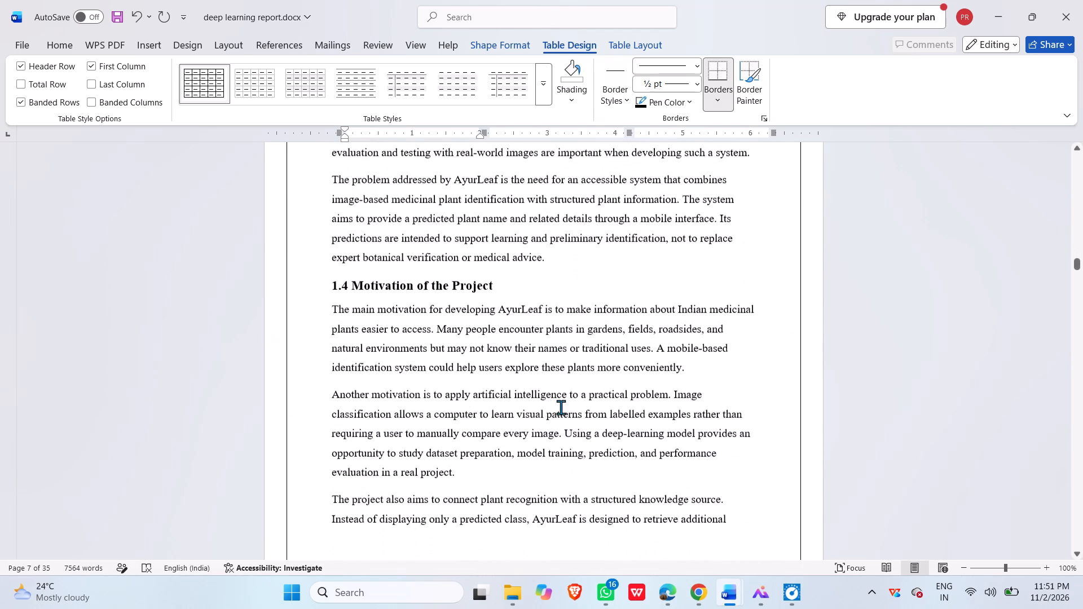
scroll(561, 407, down, 7)
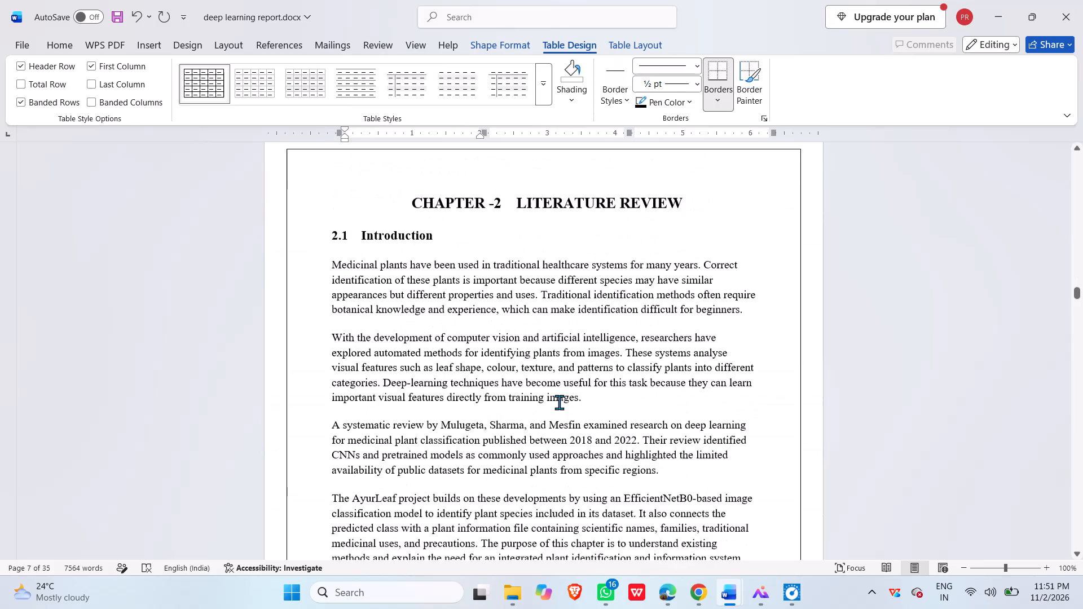
scroll(557, 400, down, 3)
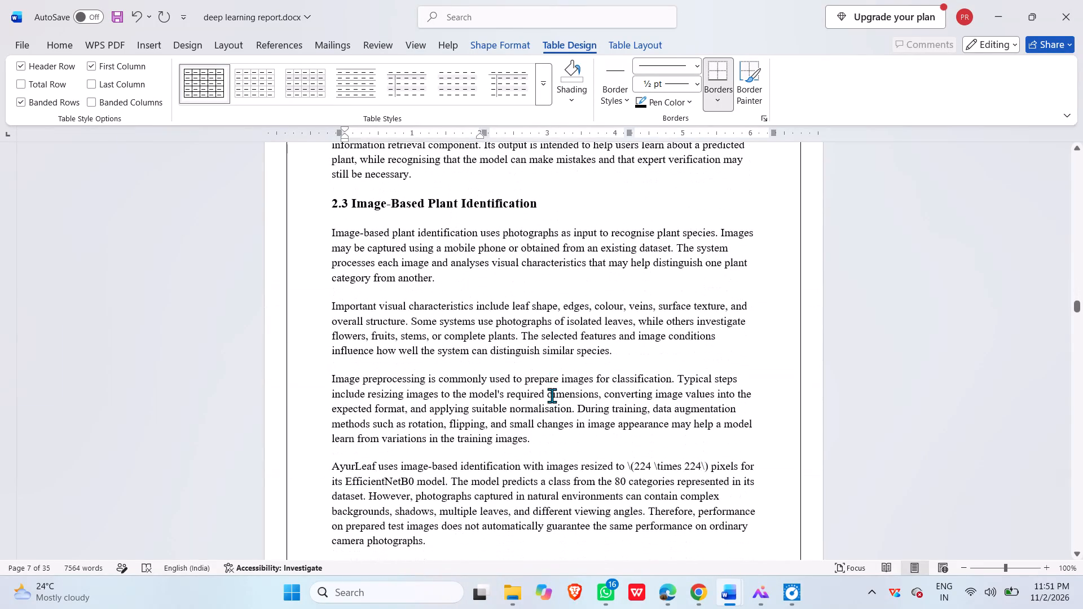
scroll(550, 395, down, 4)
scroll(542, 394, up, 1)
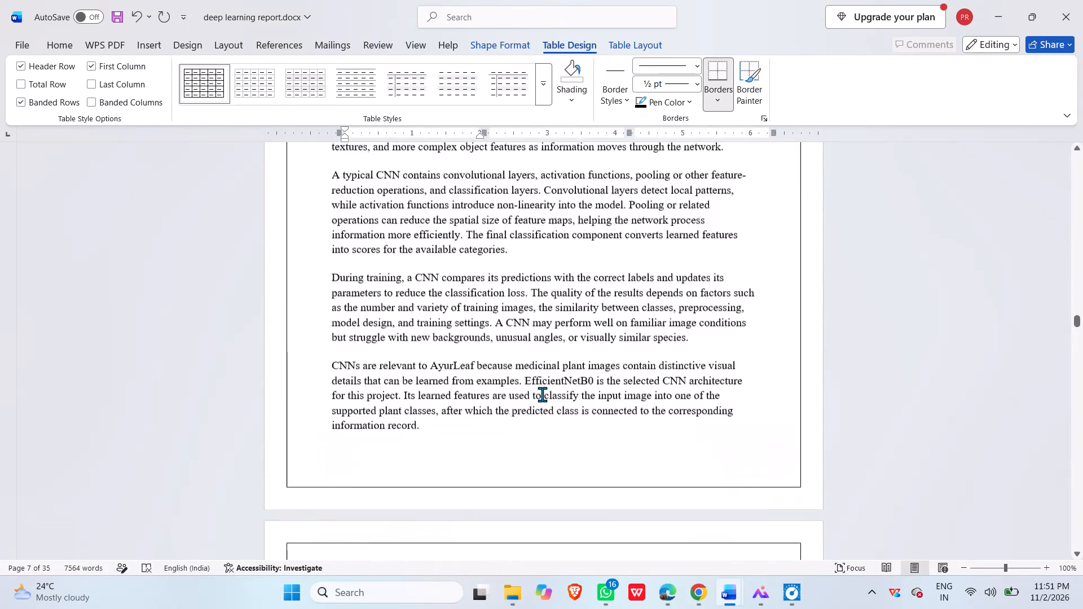
scroll(542, 394, up, 7)
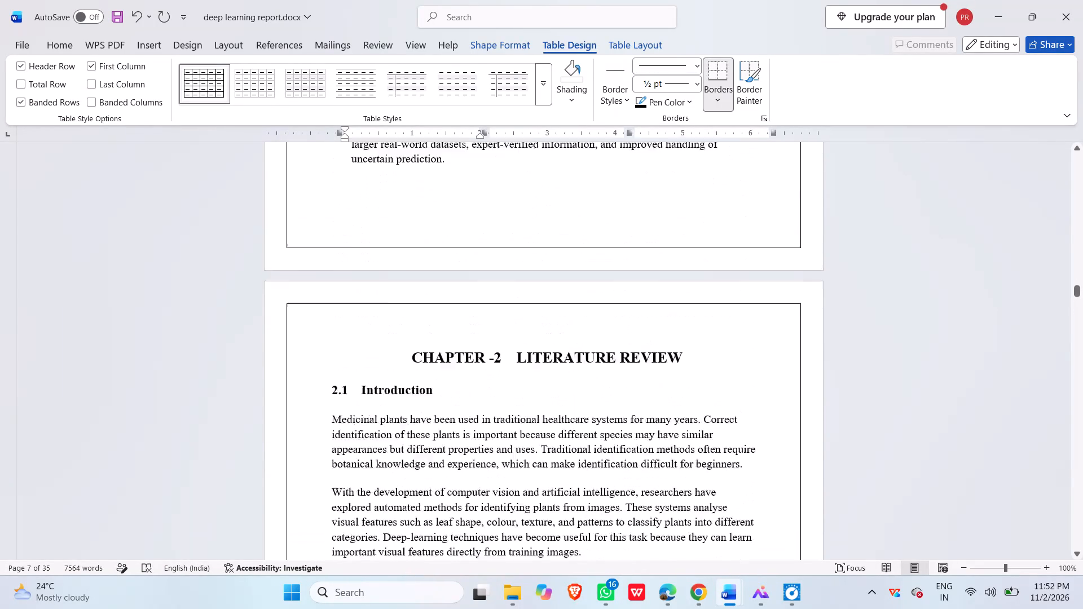
scroll(539, 393, down, 7)
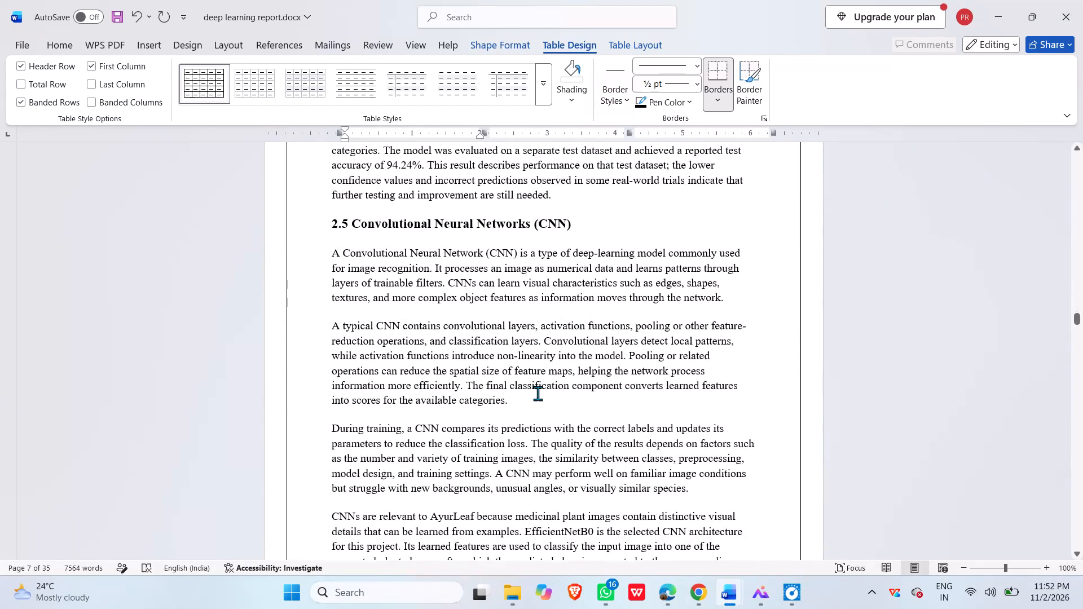
scroll(535, 390, down, 2)
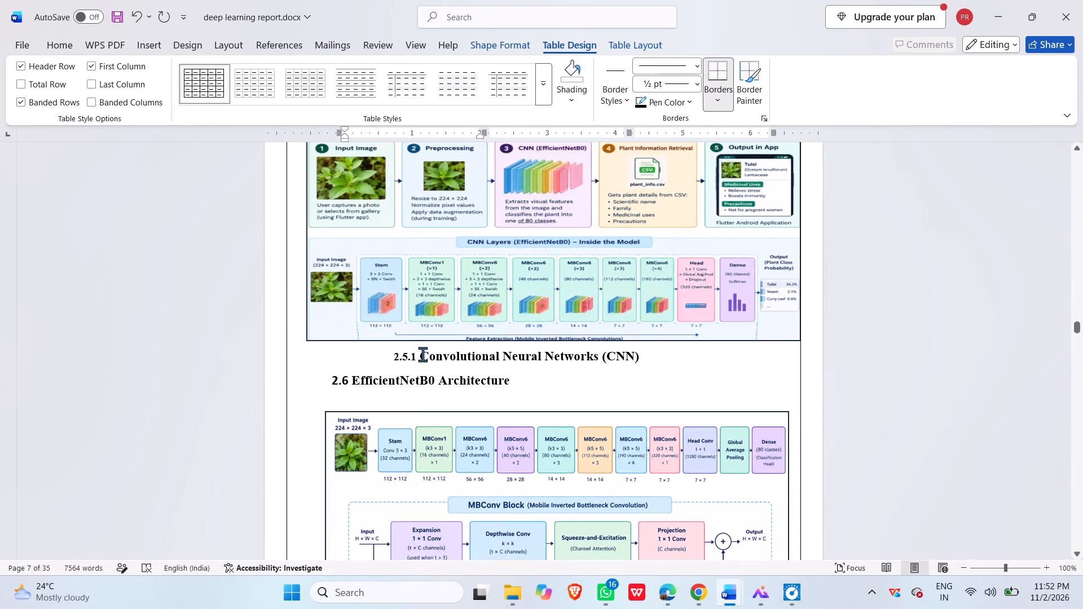
drag(419, 354, 618, 374)
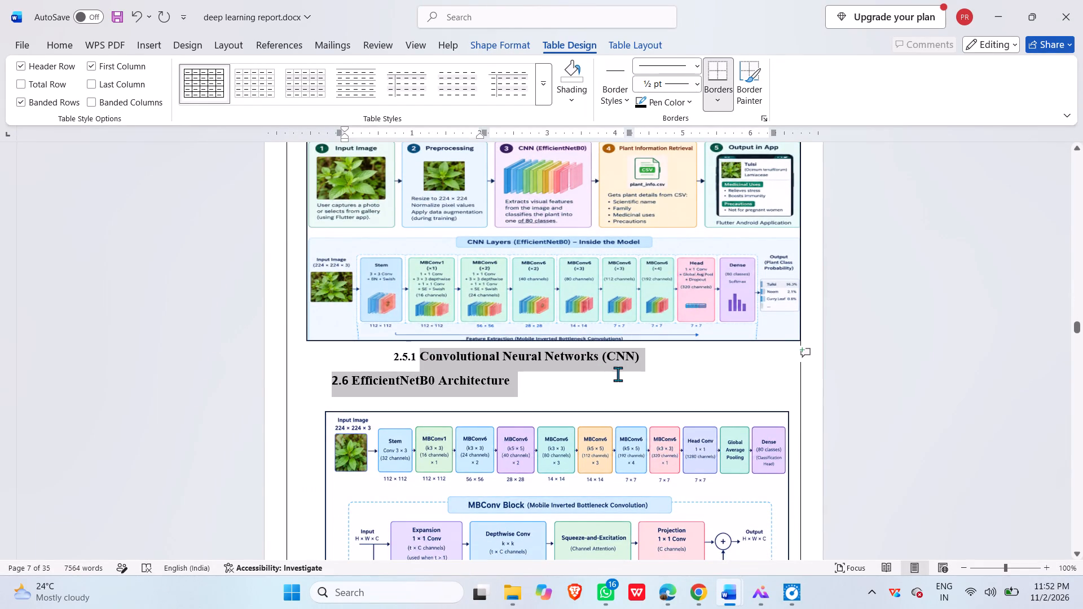
drag(618, 374, 661, 365)
key(ctrl+c)
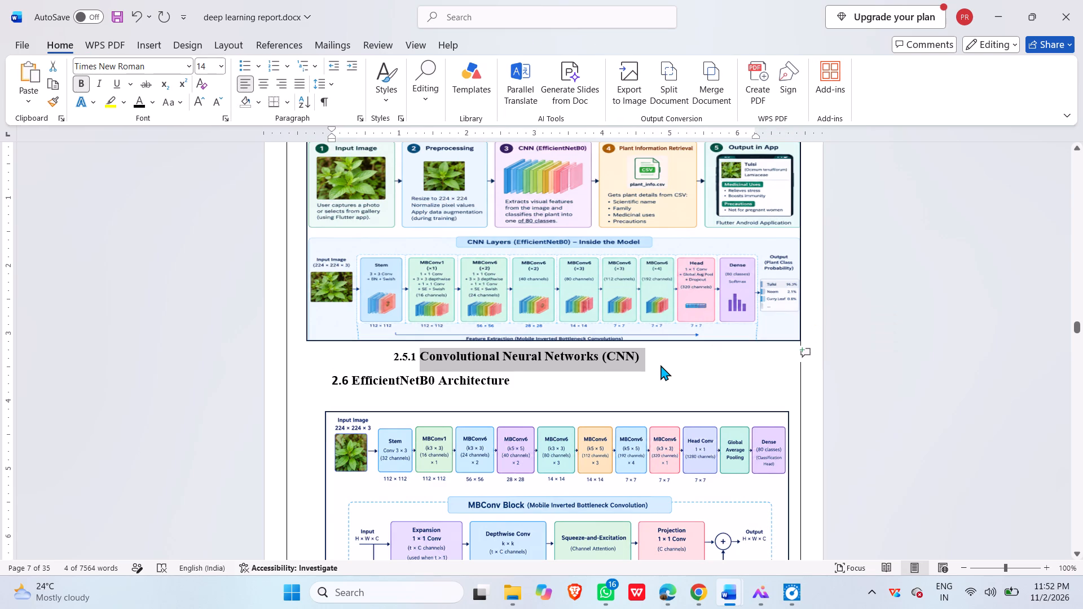
Paste the copied title into the first empty cell below the "Fig Name" heading of the figures table.
scroll(661, 365, up, 12)
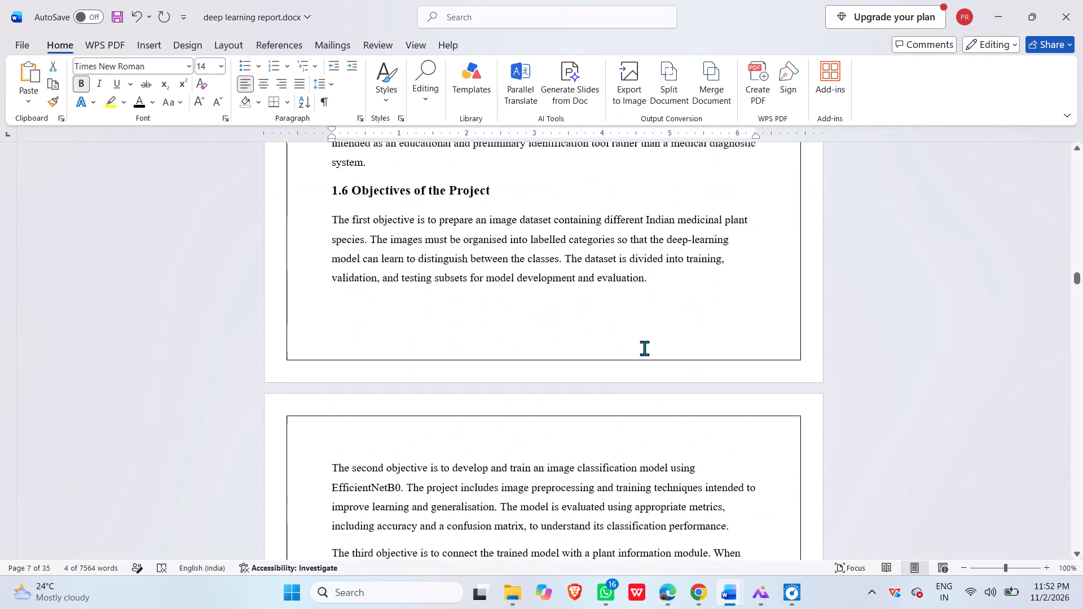
scroll(641, 348, up, 4)
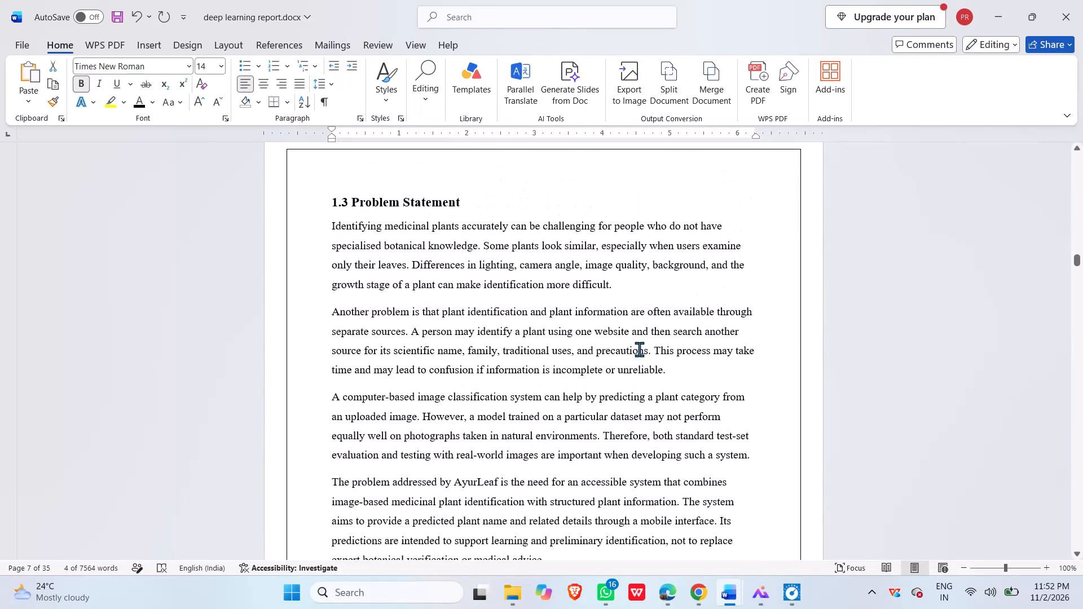
scroll(639, 349, up, 7)
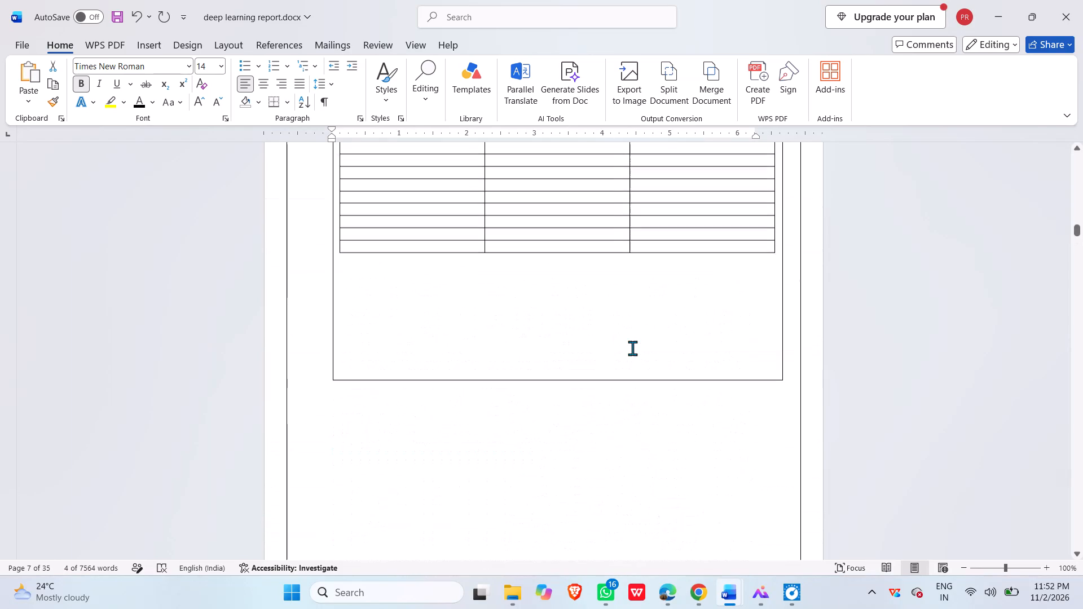
scroll(613, 334, up, 1)
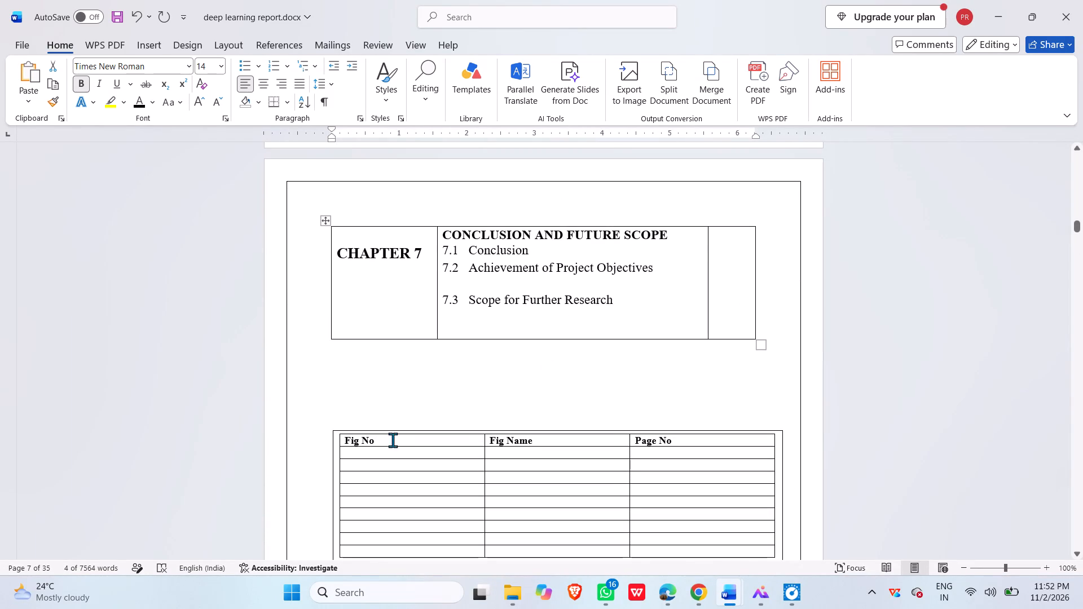
click(386, 451)
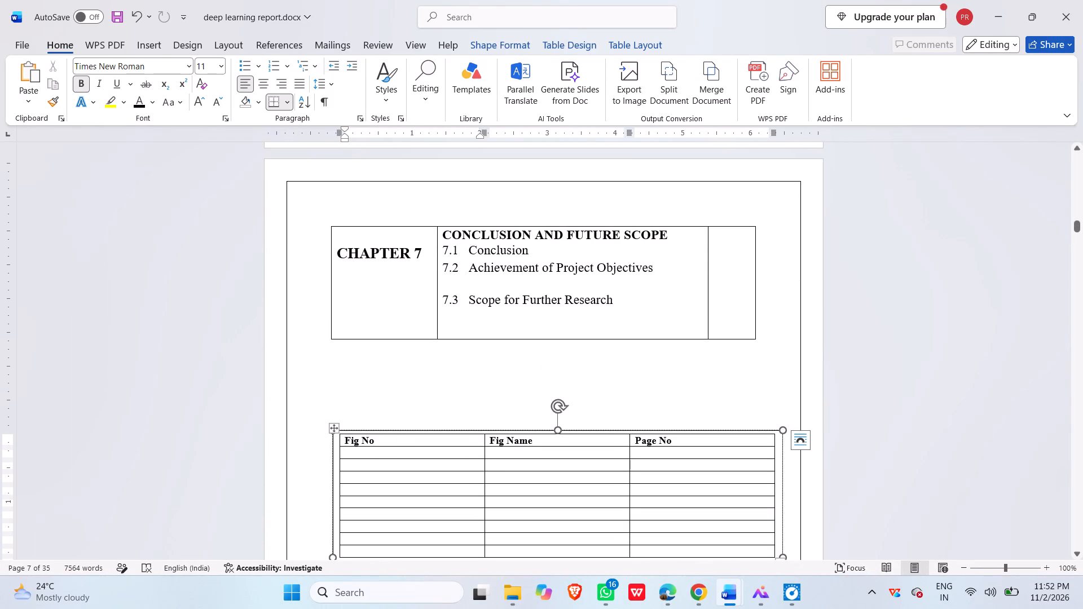
click(517, 453)
key(ctrl+v)
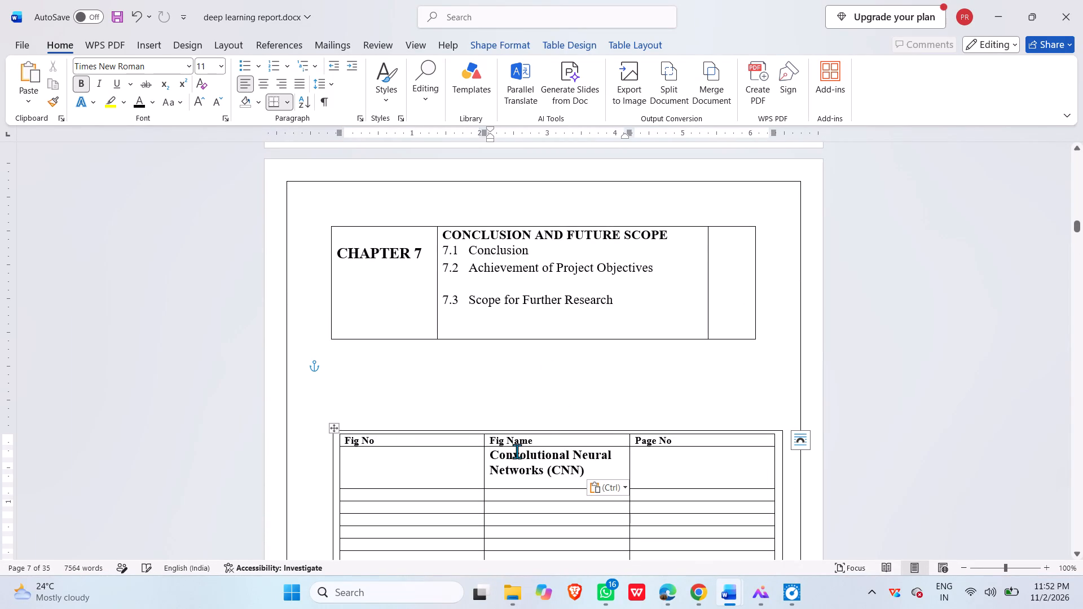
Set the pasted "Convolutional Neural Networks (CNN)" entry to font size 12.
drag(593, 471, 498, 452)
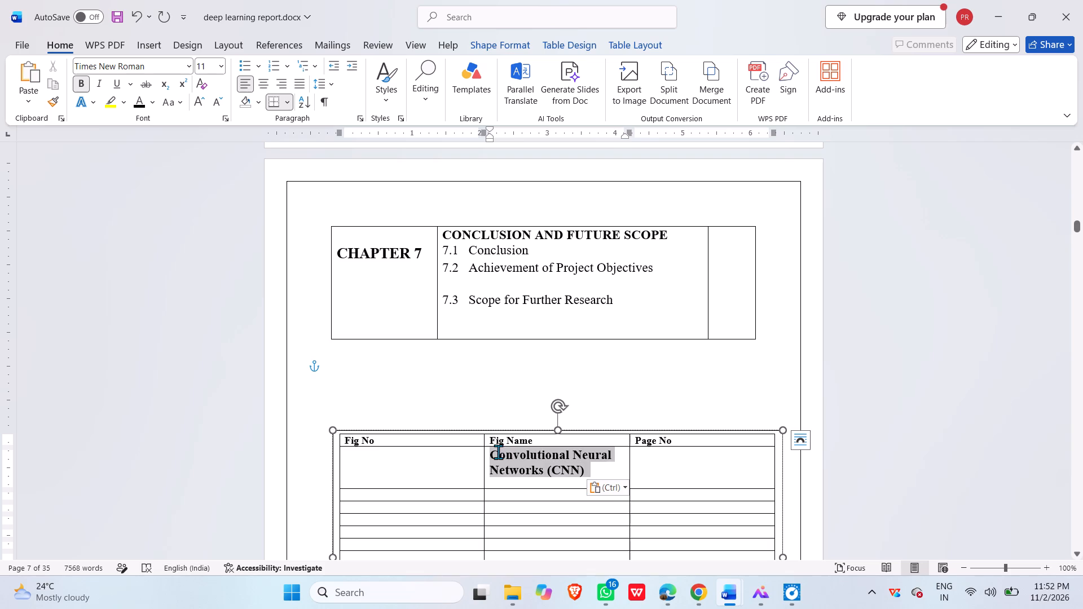
drag(498, 452, 498, 452)
click(582, 473)
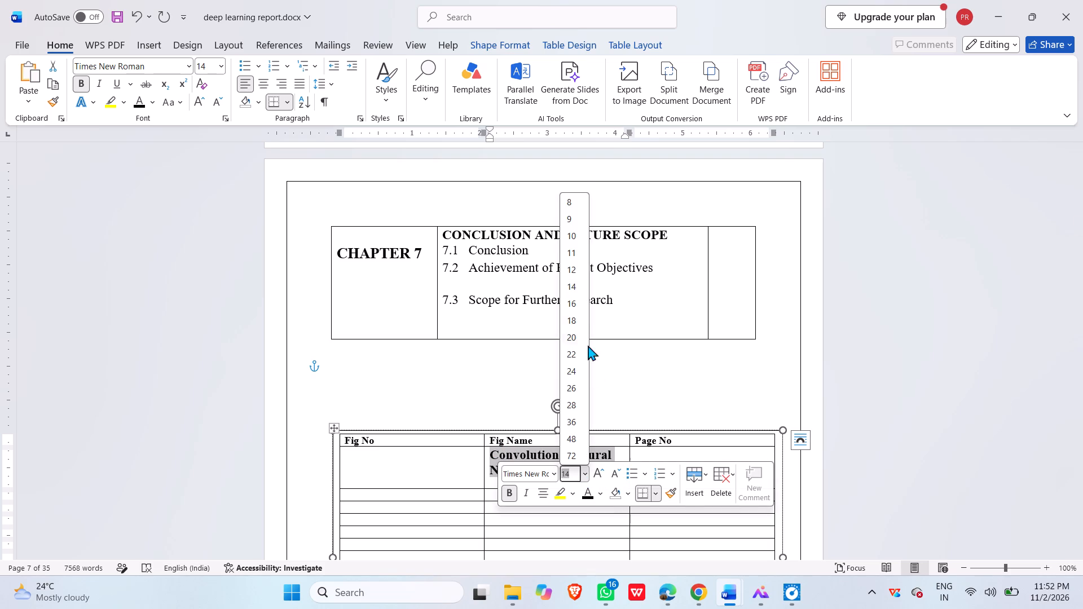
click(573, 275)
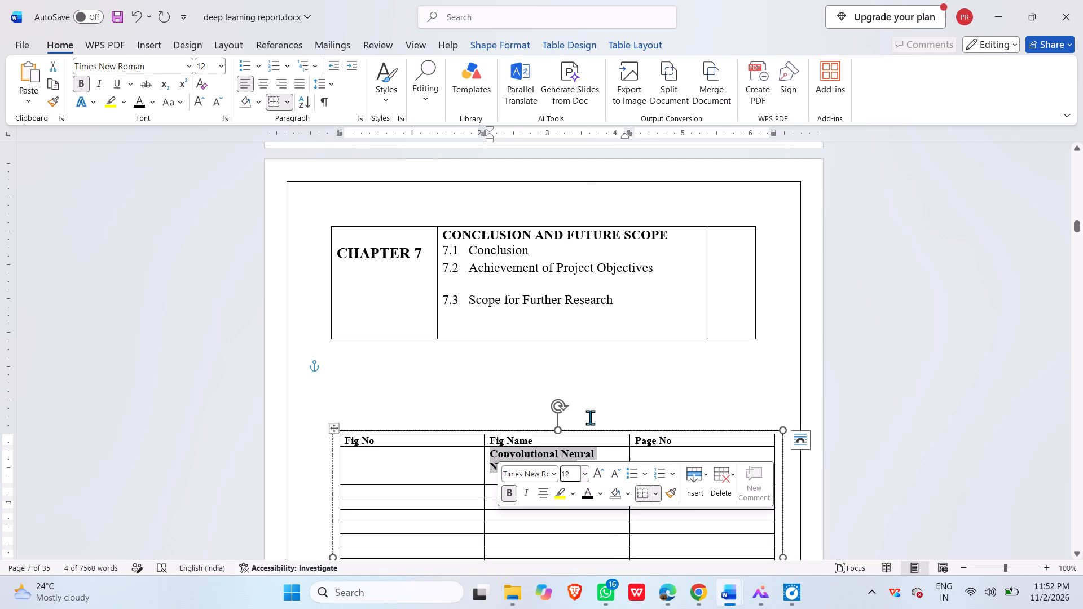
click(626, 448)
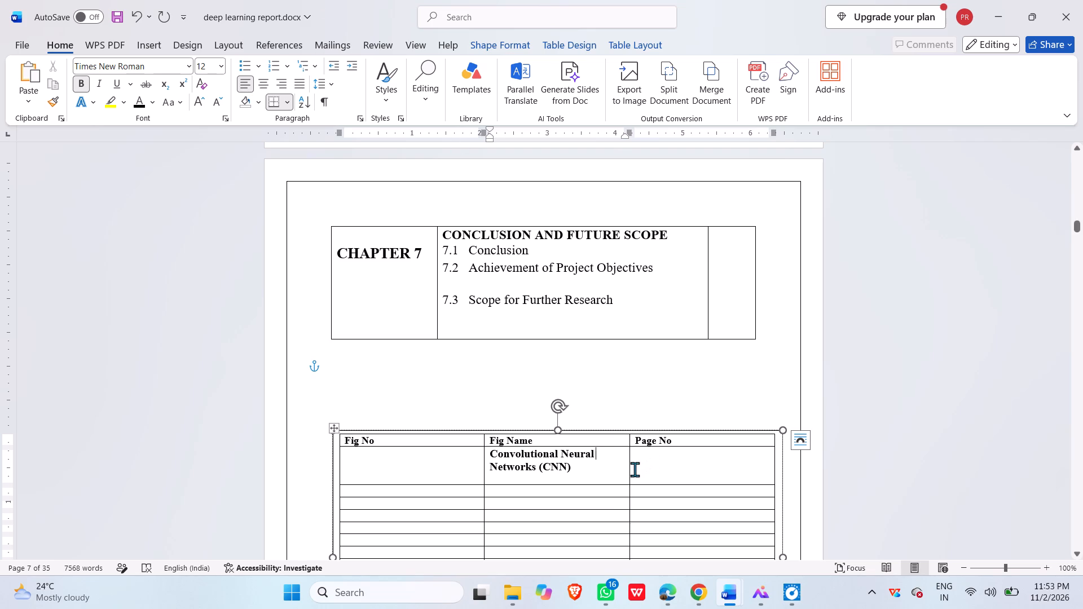
Widen the "Fig Name" column at the expense of "Page No" so the figure title fits on one line.
drag(629, 467, 707, 483)
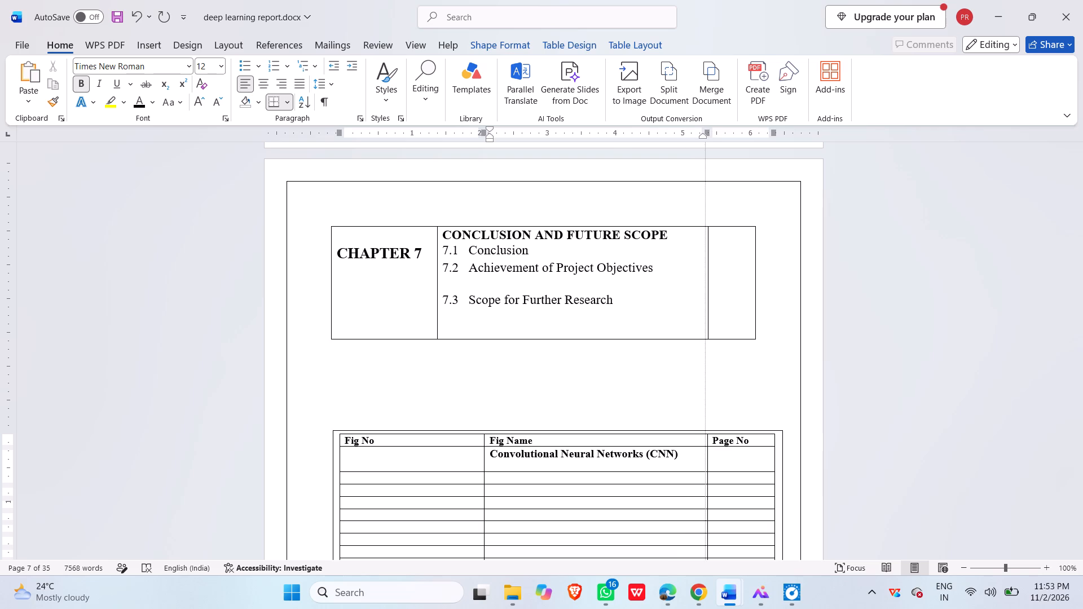
drag(707, 483, 710, 492)
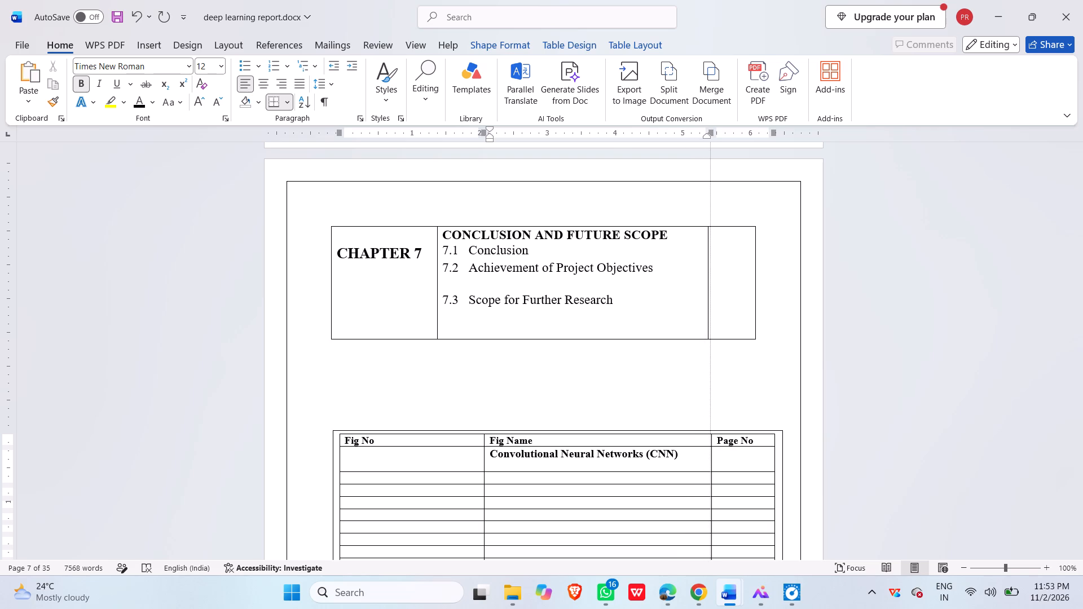
drag(710, 492, 708, 497)
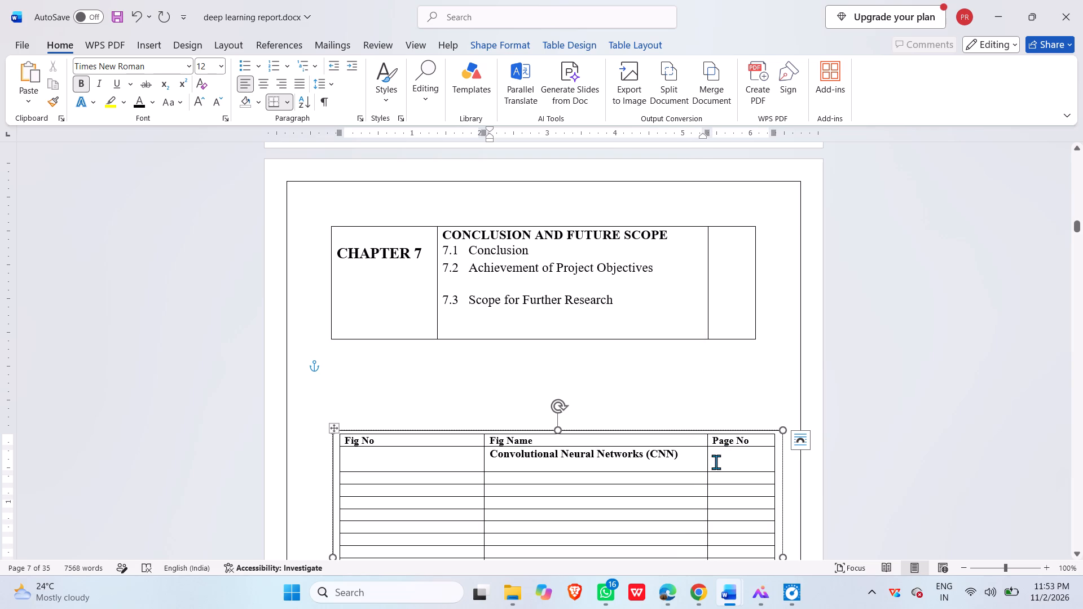
click(735, 462)
Enter 1 as the figure number in the CNN row and move it down to the cell's second line.
click(421, 465)
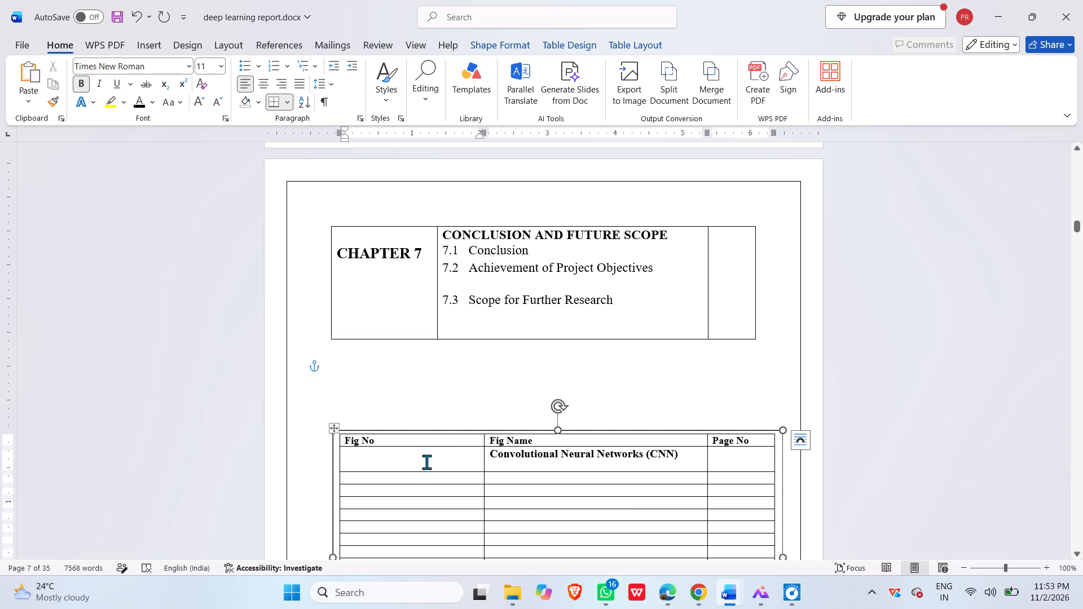
key(1)
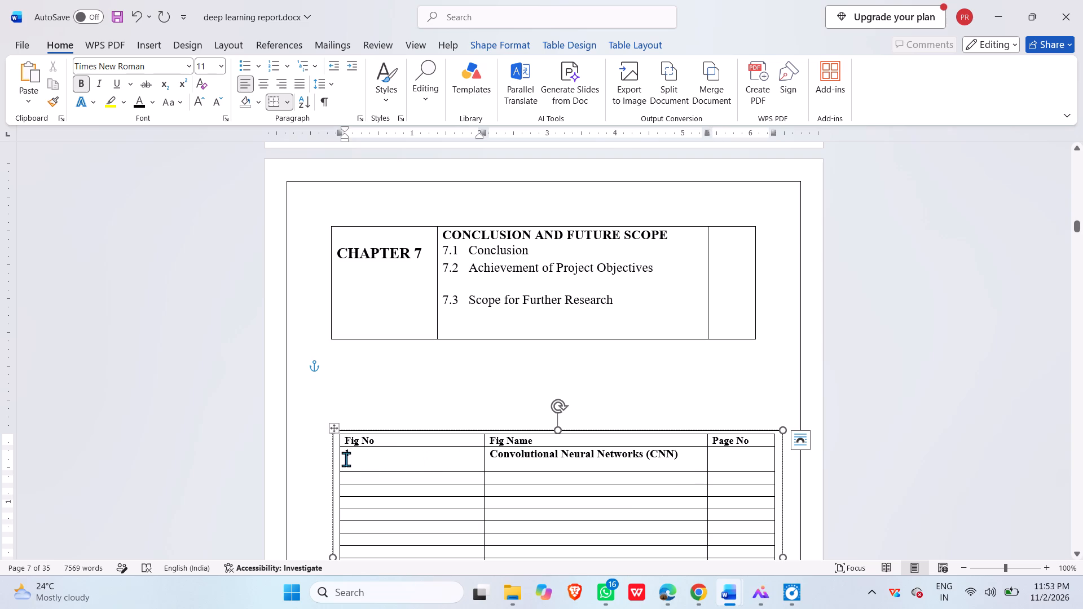
click(345, 457)
key(Return)
Indent the figure number 1 with spaces so it sits roughly below the end of the "Fig No" heading.
key(space)
key(space)
key(space)
key(space)
key(space)
key(space)
key(space)
key(space)
key(space)
key(space)
key(space)
key(space)
key(space)
key(space)
key(space)
key(space)
key(space)
key(space)
key(space)
key(space)
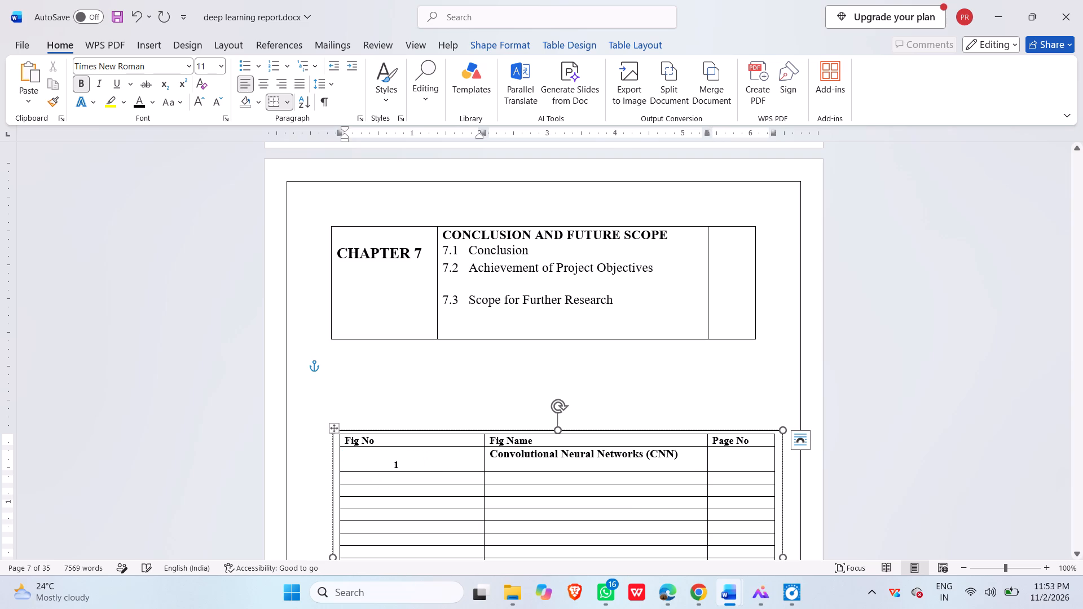
click(386, 458)
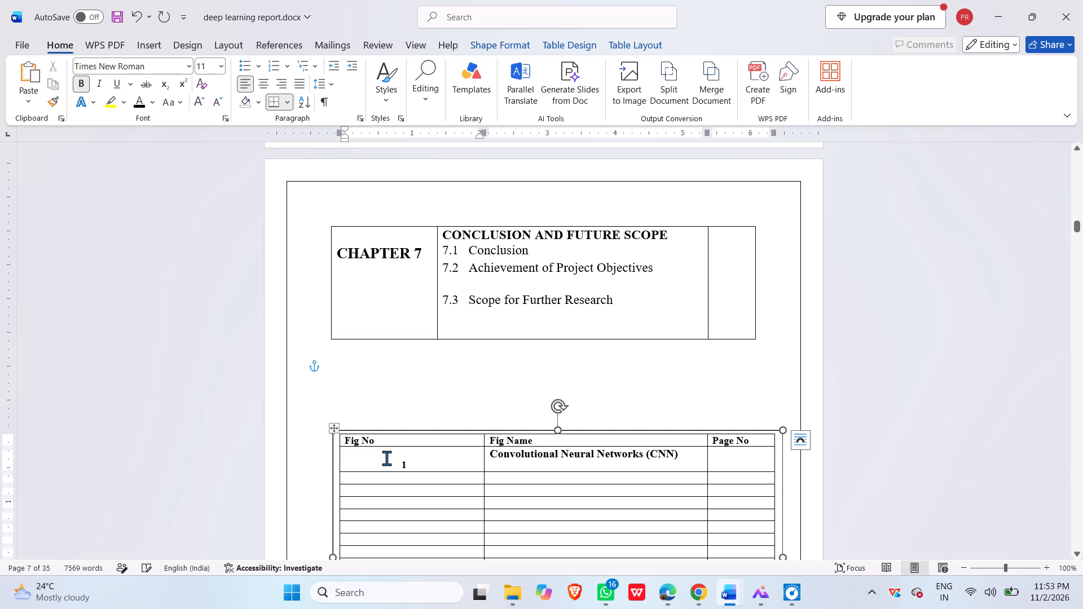
key(BackSpace)
key(BackSpace)
key(BackSpace)
click(395, 461)
key(BackSpace)
key(BackSpace)
key(BackSpace)
key(BackSpace)
key(BackSpace)
key(BackSpace)
key(BackSpace)
key(BackSpace)
key(BackSpace)
key(BackSpace)
key(BackSpace)
key(BackSpace)
Set the figure number 1 in the CNN row to font size 12, keeping it bold.
drag(399, 465, 368, 466)
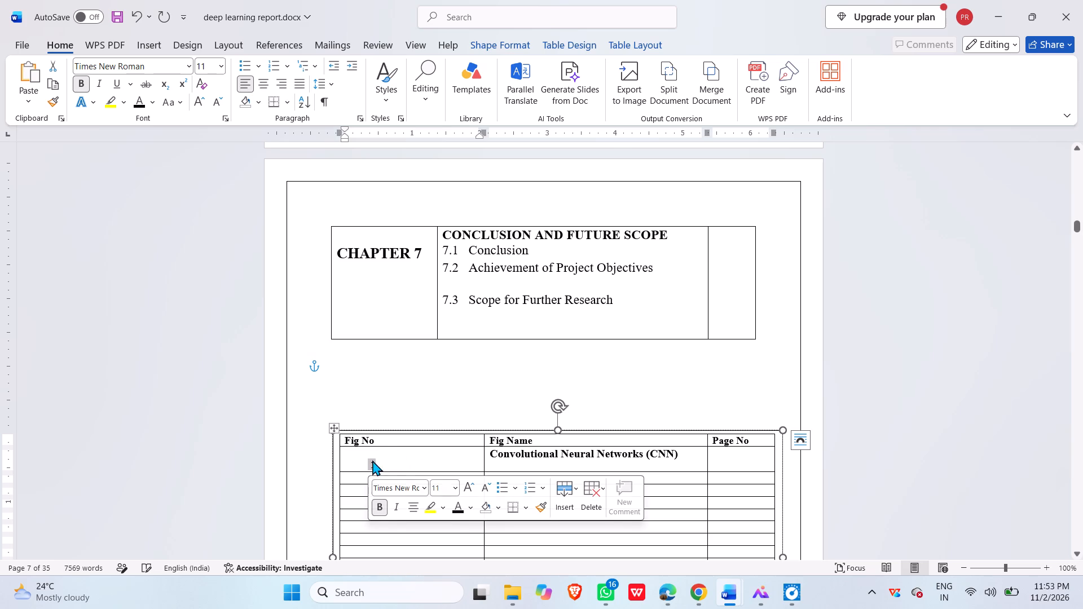
click(455, 489)
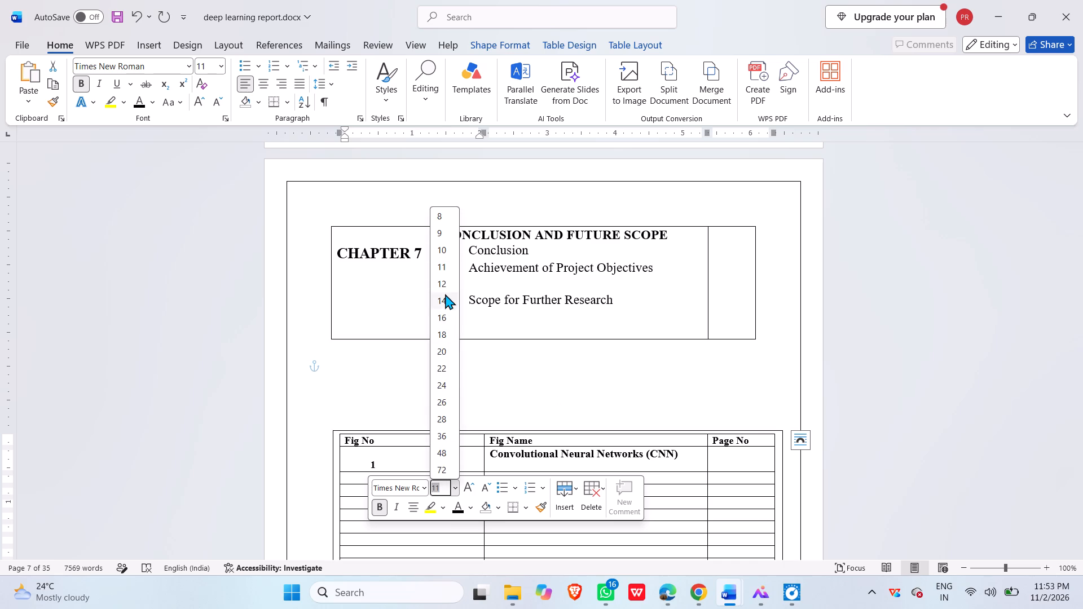
click(445, 284)
click(380, 507)
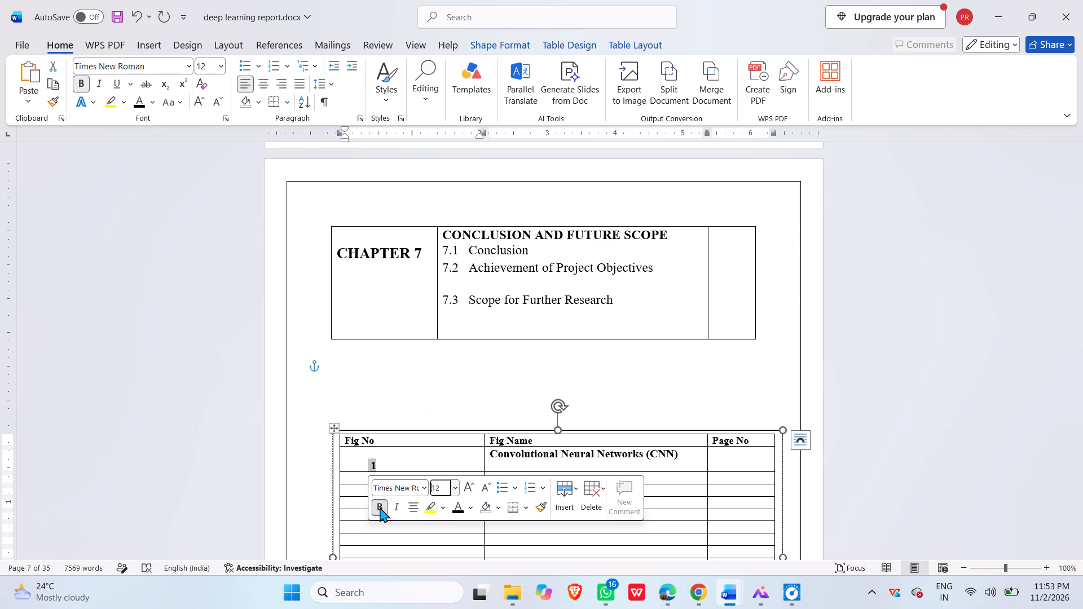
click(380, 507)
click(359, 483)
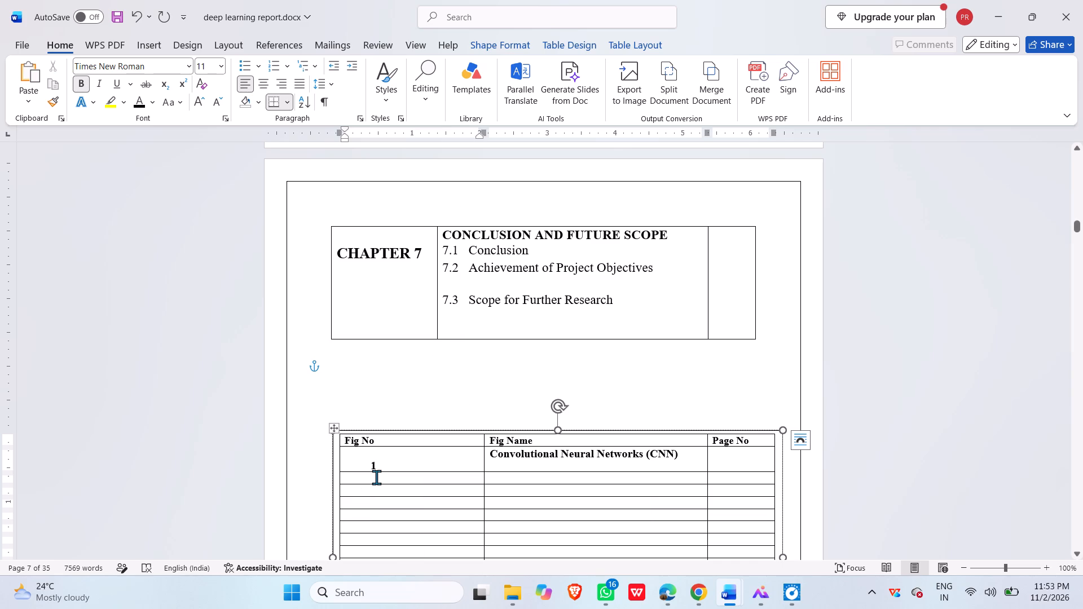
Enter 2 as the figure number in the row below the CNN entry.
key(2)
Copy the title "EfficientNetB0 Architecture" from the section 2.6 heading, without its section number.
click(525, 478)
scroll(547, 461, down, 8)
scroll(527, 419, down, 2)
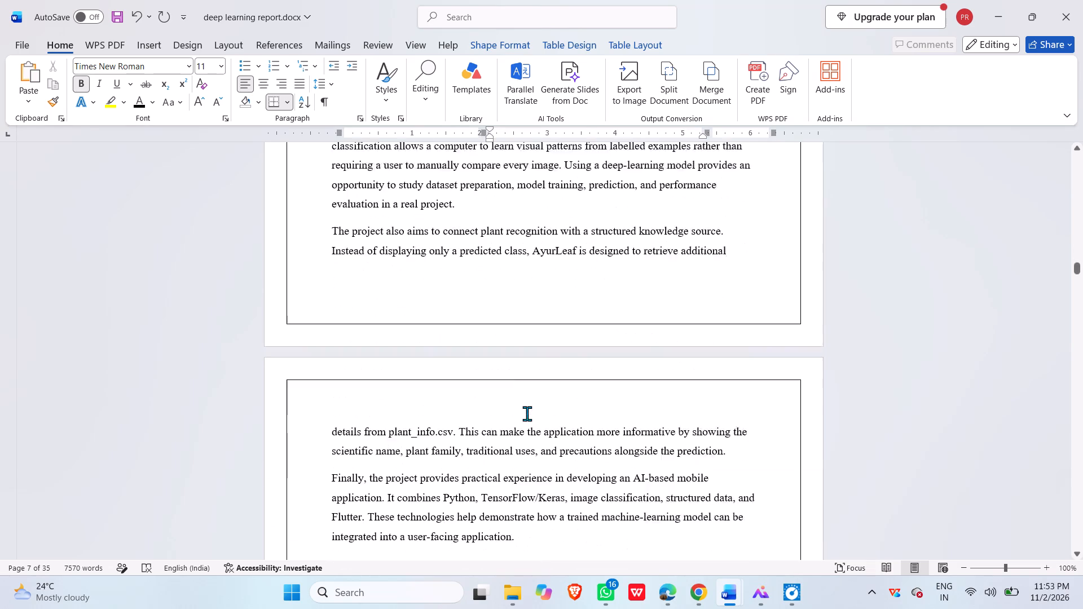
scroll(527, 412, down, 7)
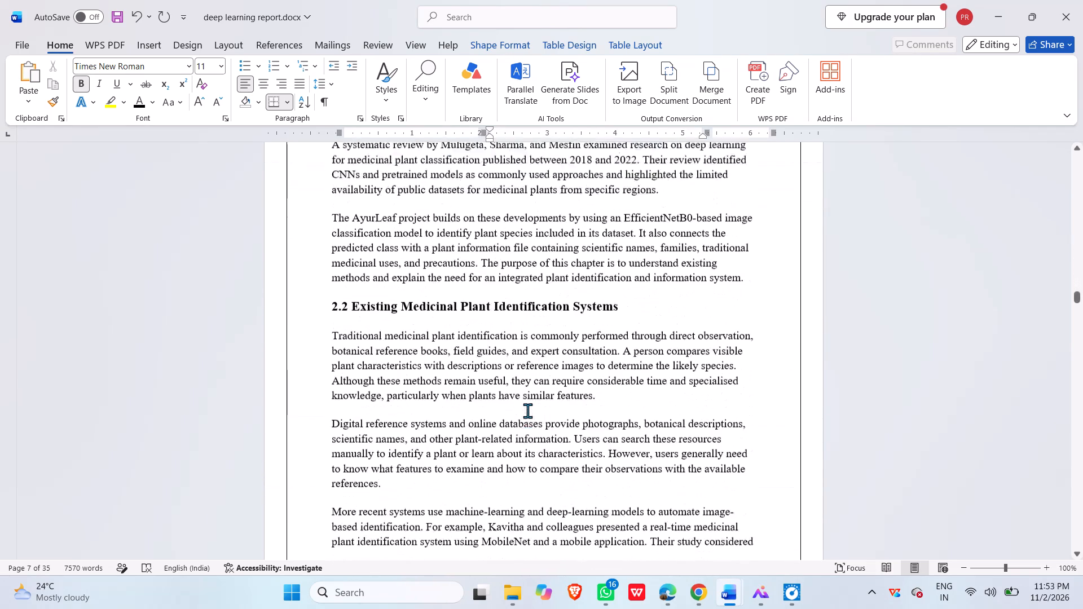
scroll(527, 411, down, 6)
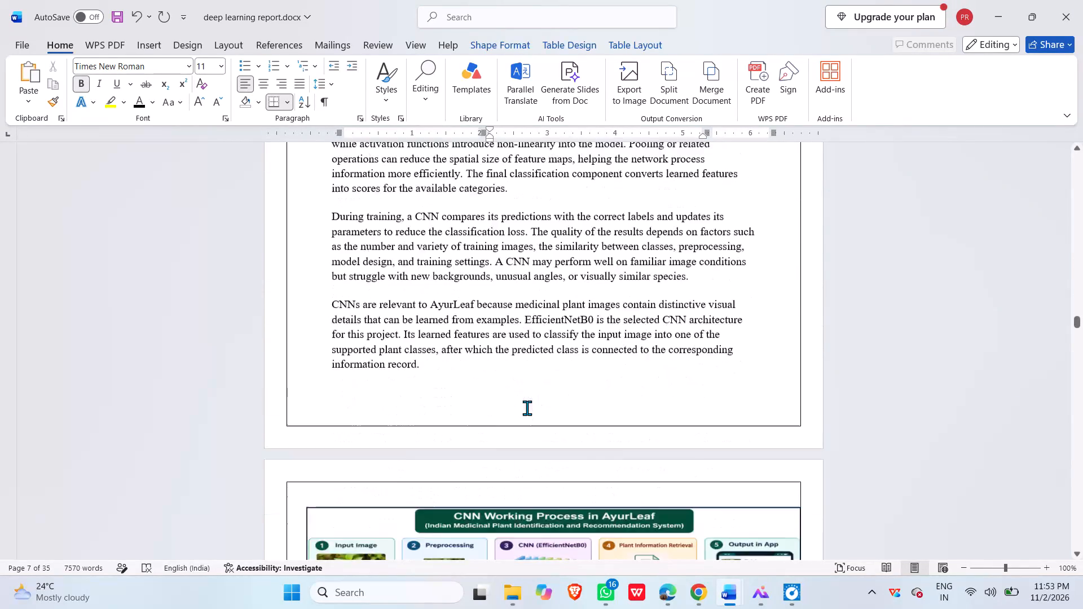
scroll(527, 408, down, 2)
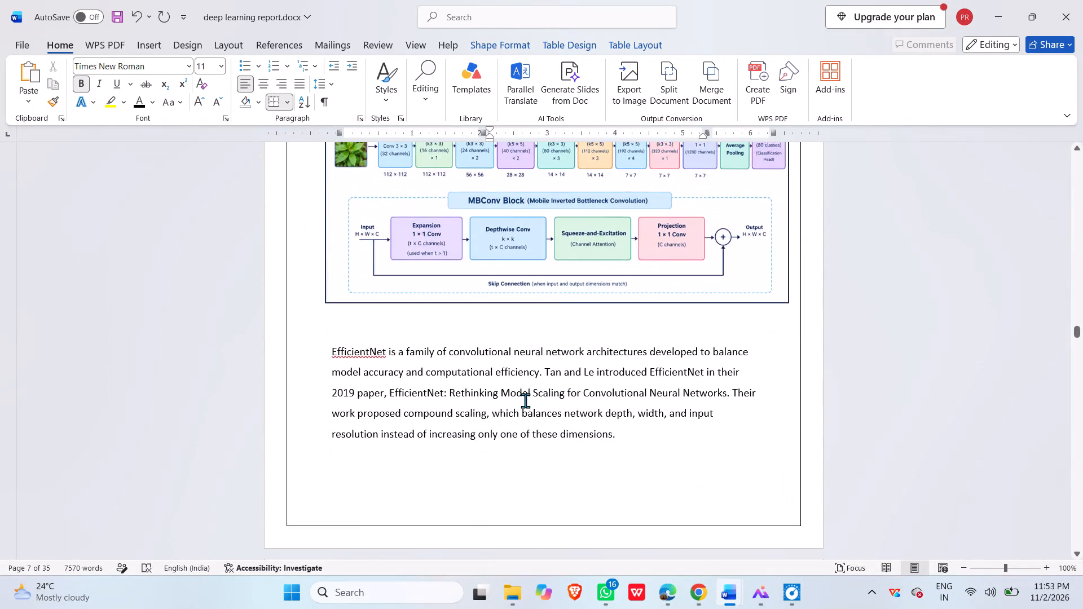
scroll(526, 400, up, 1)
drag(532, 389, 371, 385)
key(ctrl+c)
click(593, 370)
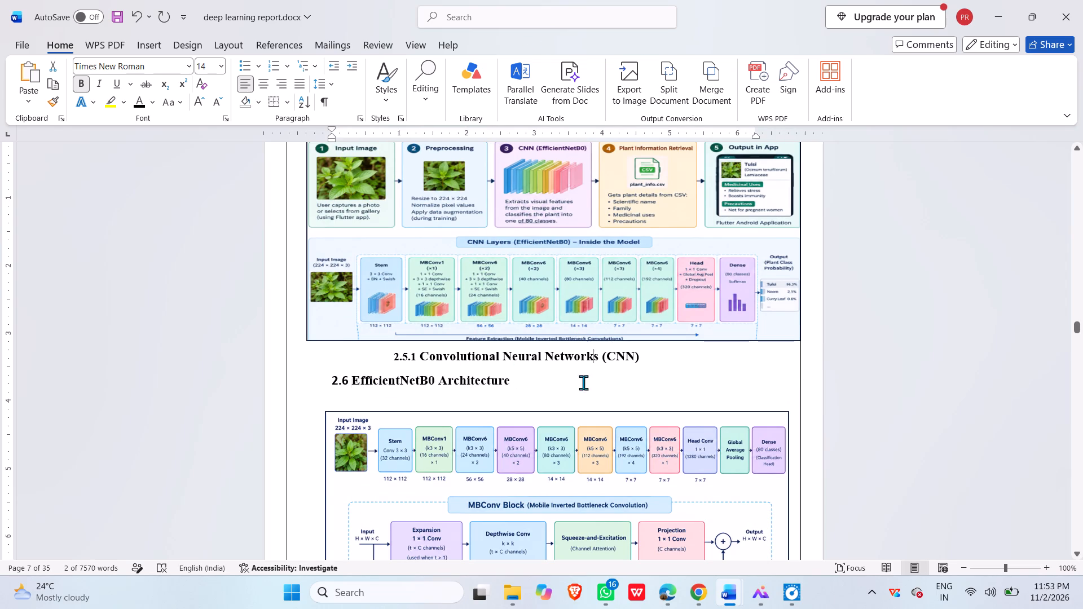
Paste the copied title into the "Fig Name" cell of figure 2 in the list-of-figures table.
scroll(572, 390, up, 13)
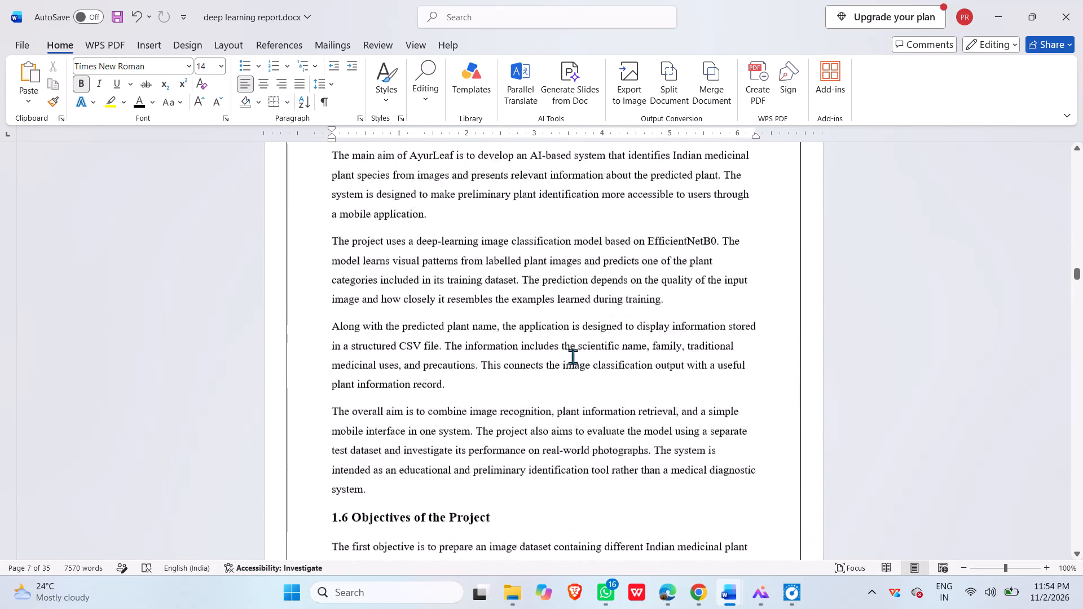
scroll(573, 356, up, 8)
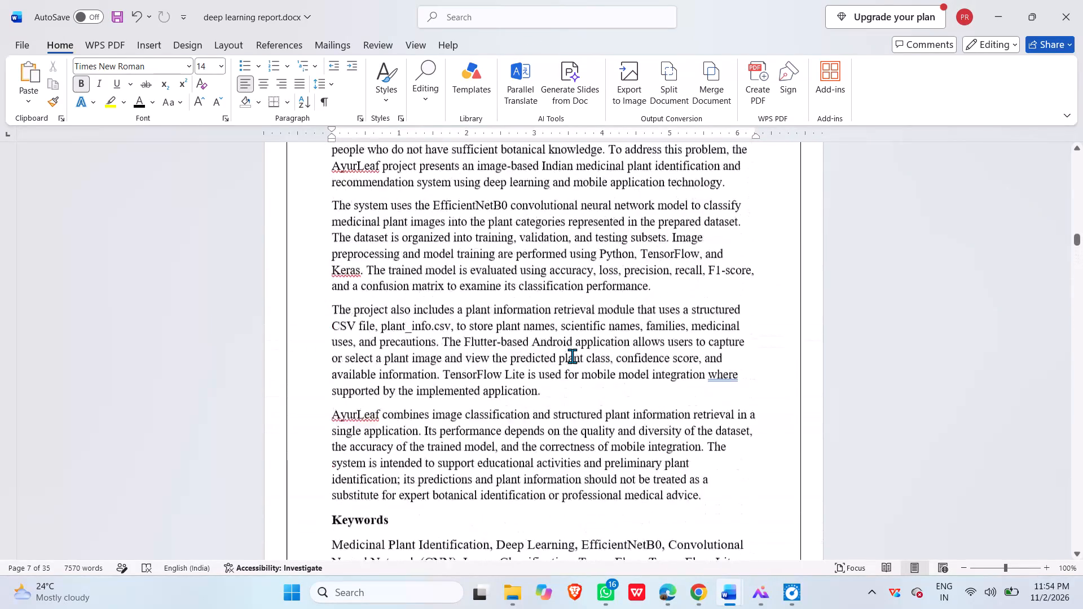
scroll(571, 359, up, 4)
scroll(546, 457, down, 1)
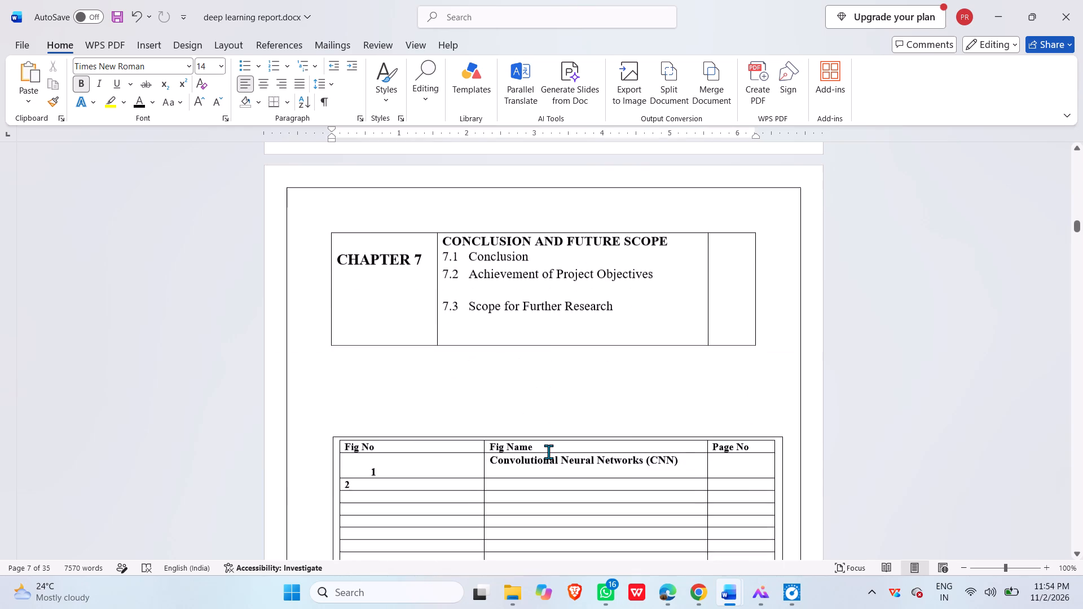
click(520, 480)
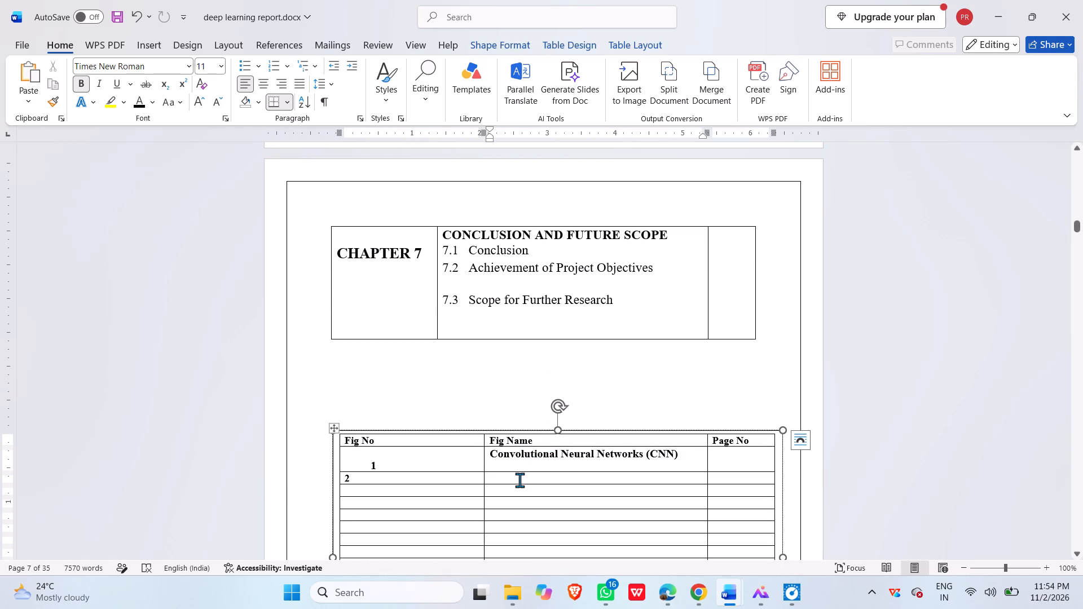
key(ctrl+v)
Set the "EfficientNetB0 Architecture" title in the figure 2 row to font size 12.
drag(491, 478, 635, 487)
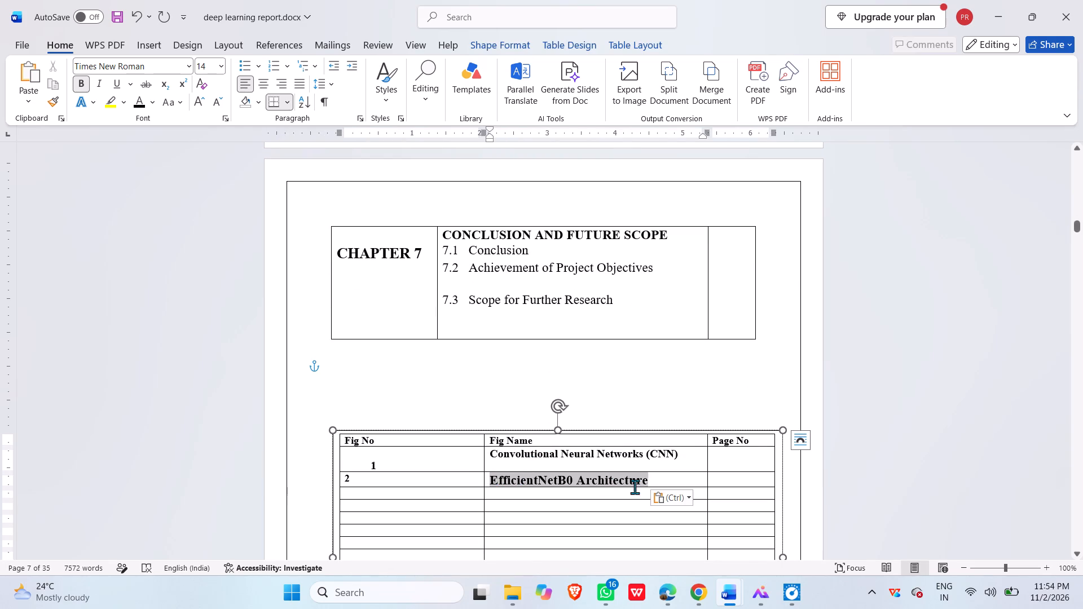
drag(635, 487, 642, 487)
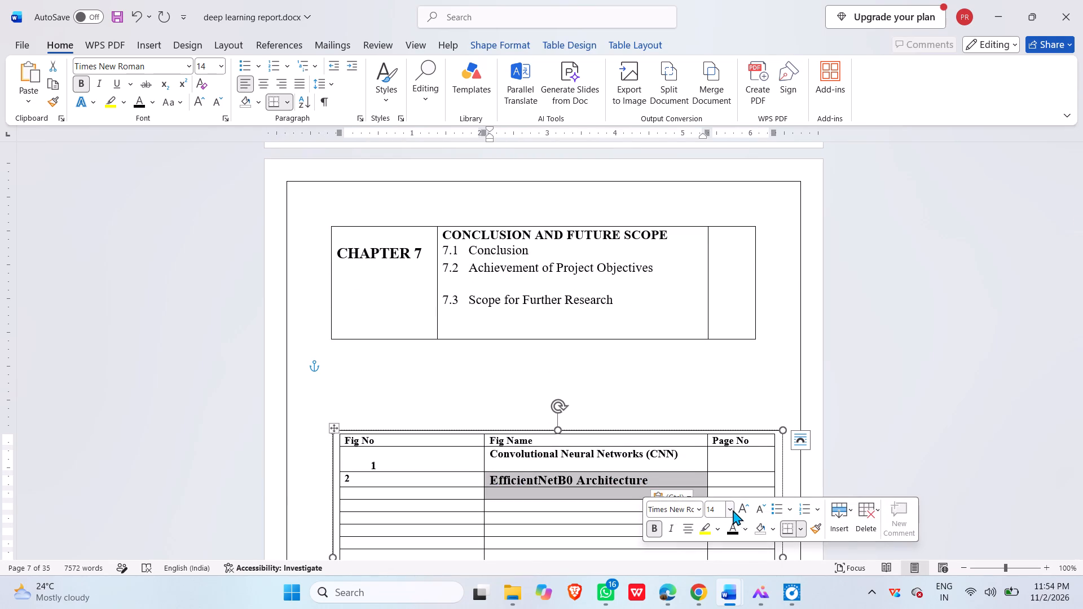
click(730, 510)
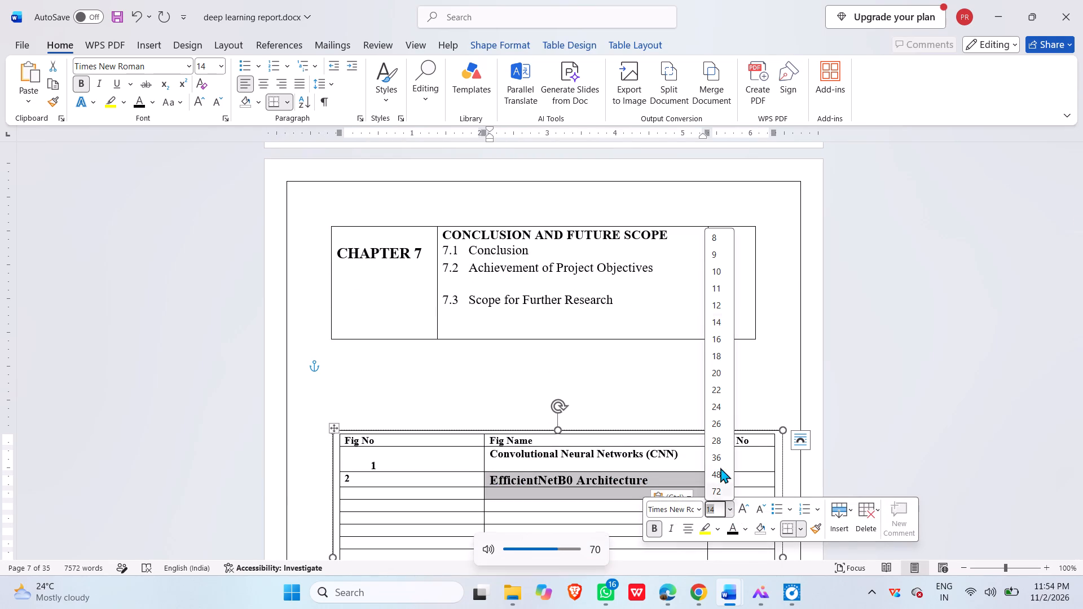
click(720, 303)
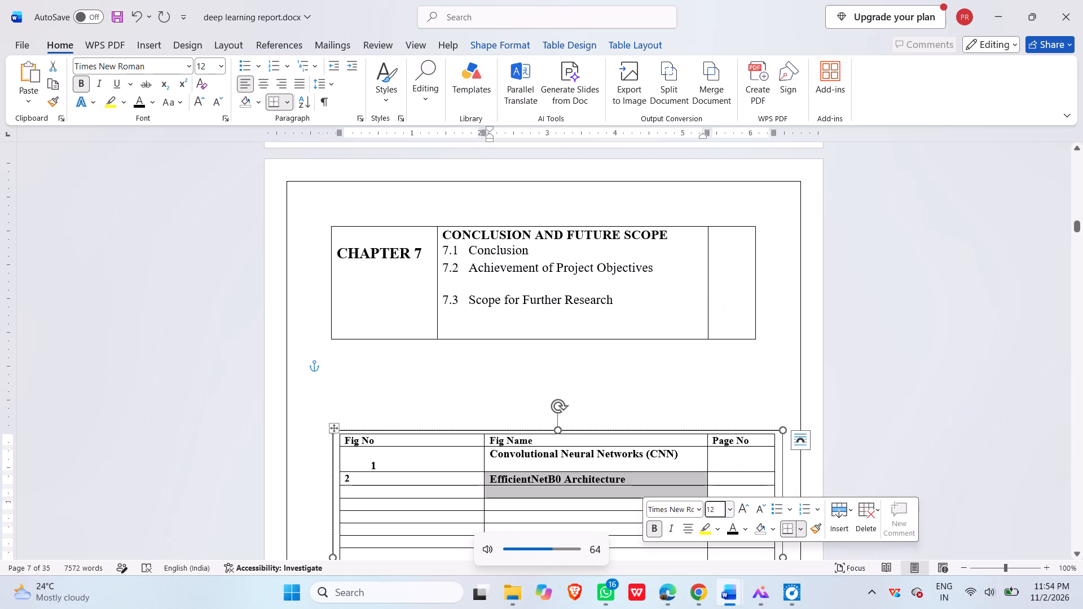
Place the text cursor in the "Page No" cell of the EfficientNetB0 Architecture row.
click(740, 482)
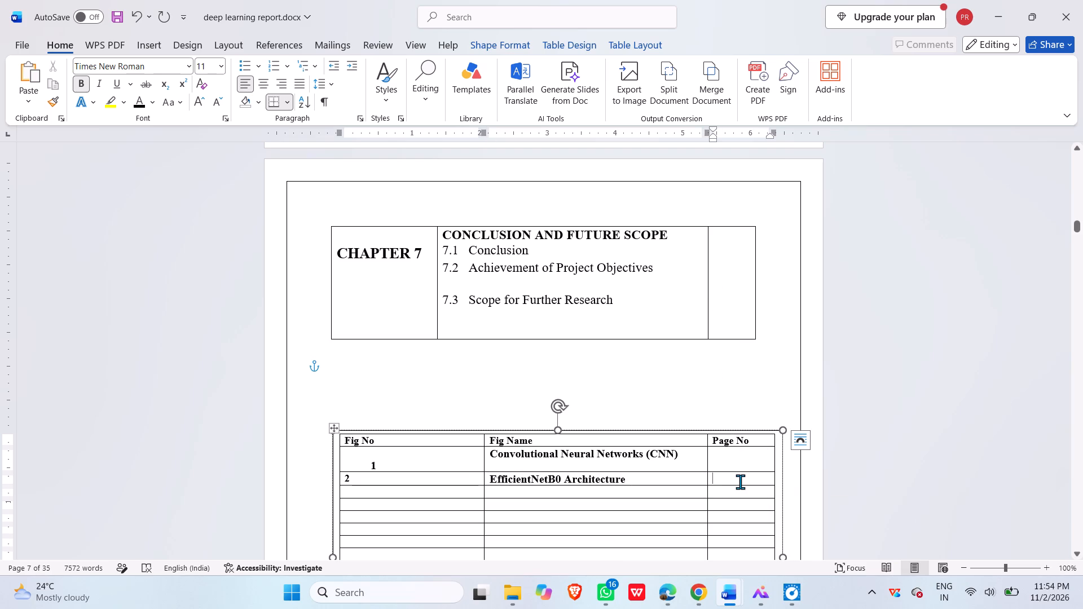
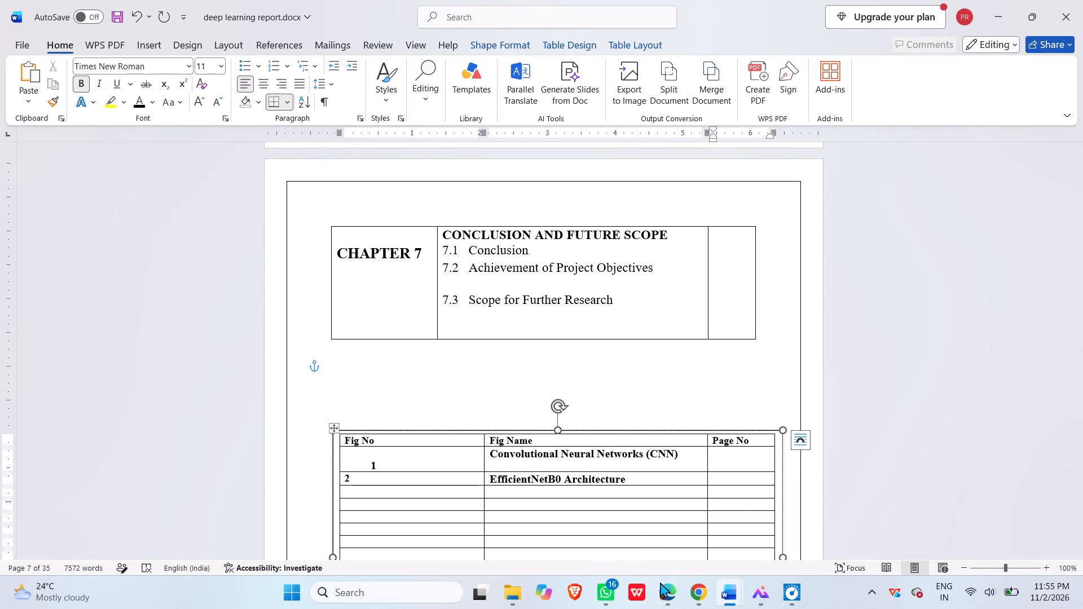
Switch to Edge, play the YouTube video "1920 Evil Returns Movie 2008 All Songs", and return to Word.
click(673, 537)
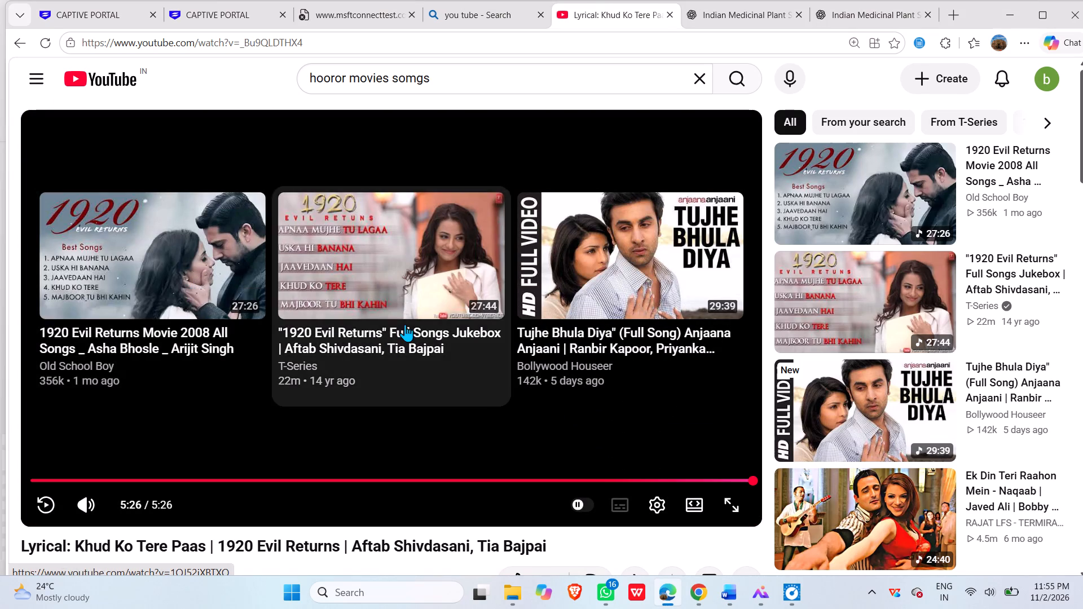
scroll(405, 324, down, 1)
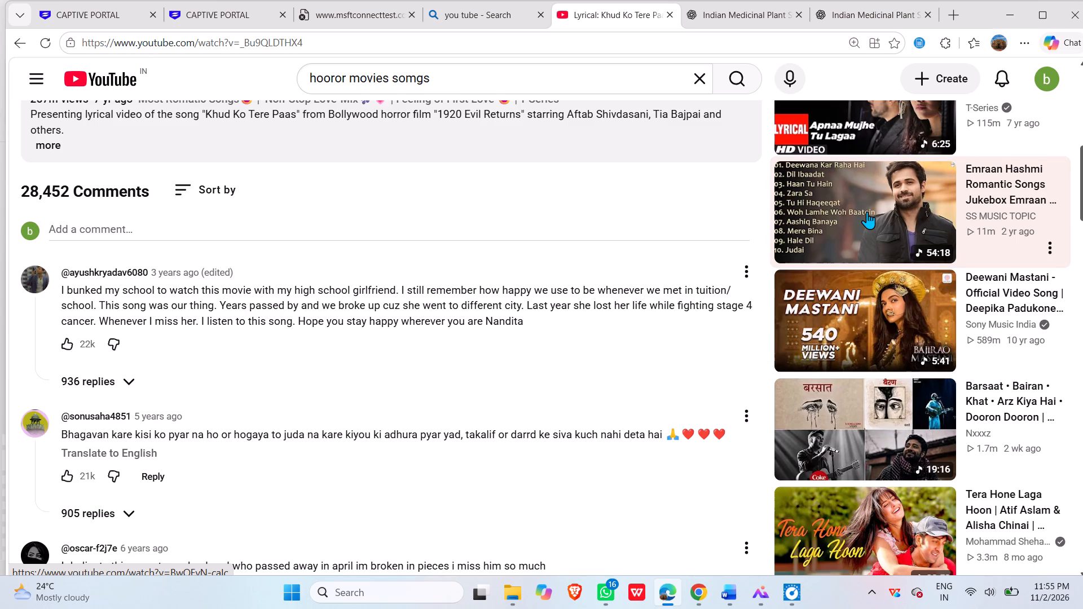
scroll(867, 211, up, 6)
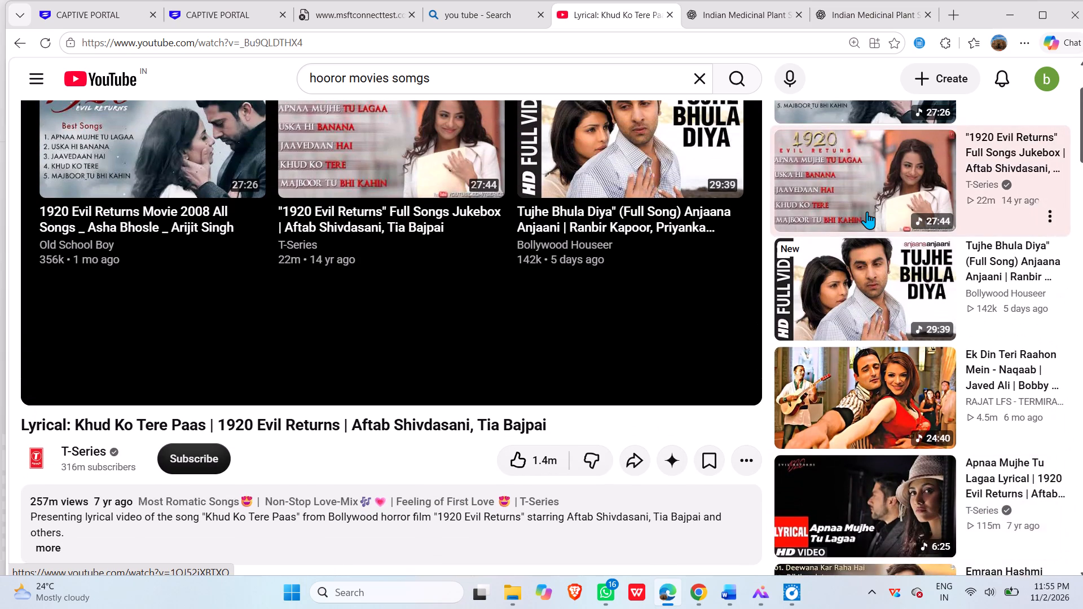
scroll(867, 211, up, 2)
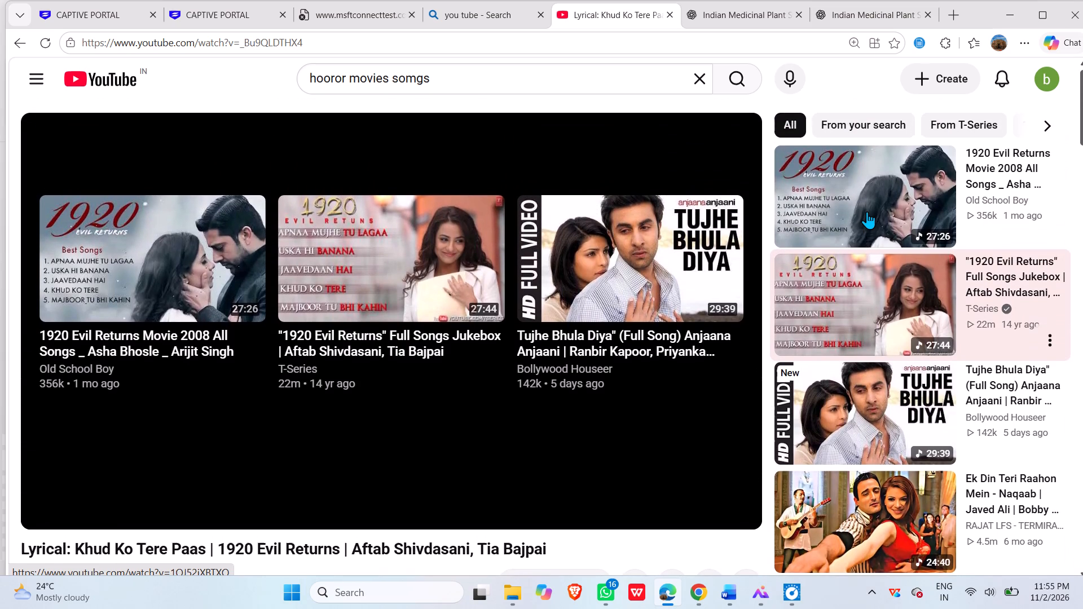
click(867, 211)
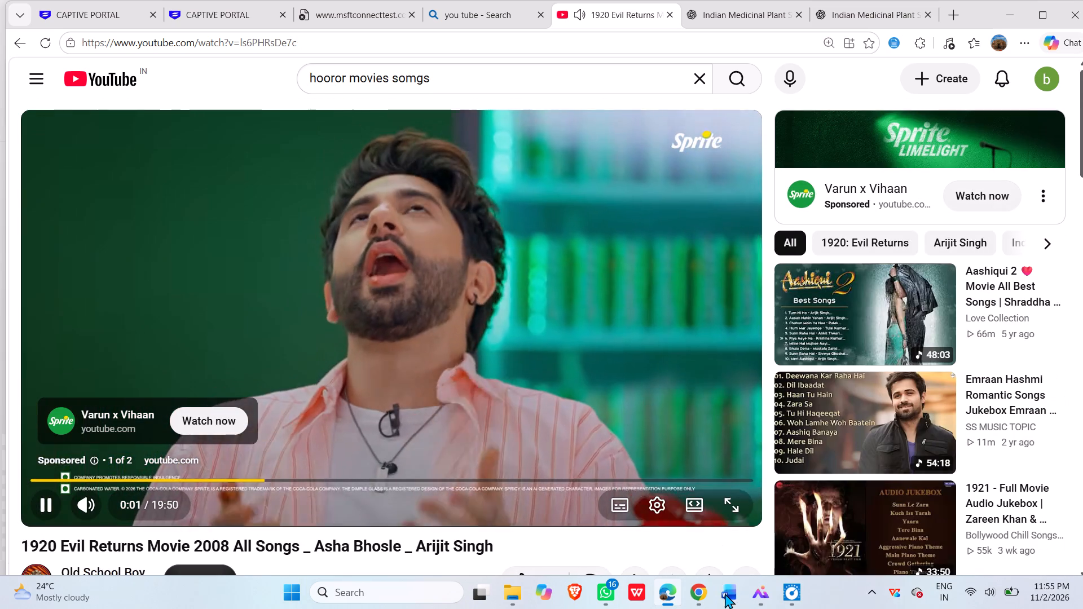
click(768, 530)
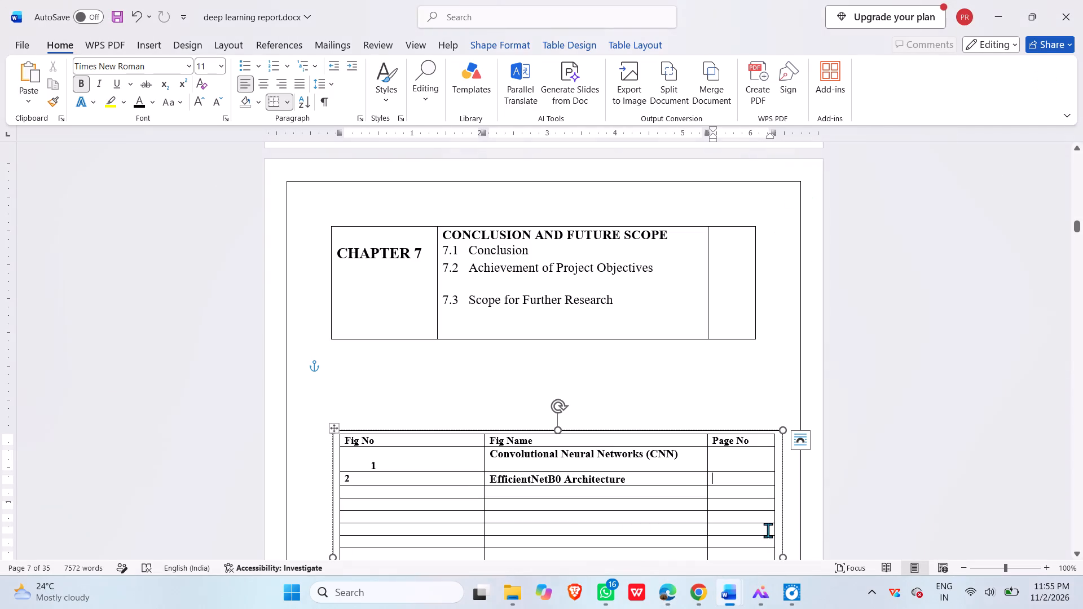
Indent the figure number 2 in the "Fig No" column with spaces so it lines up under the 1.
click(407, 495)
click(344, 483)
click(344, 482)
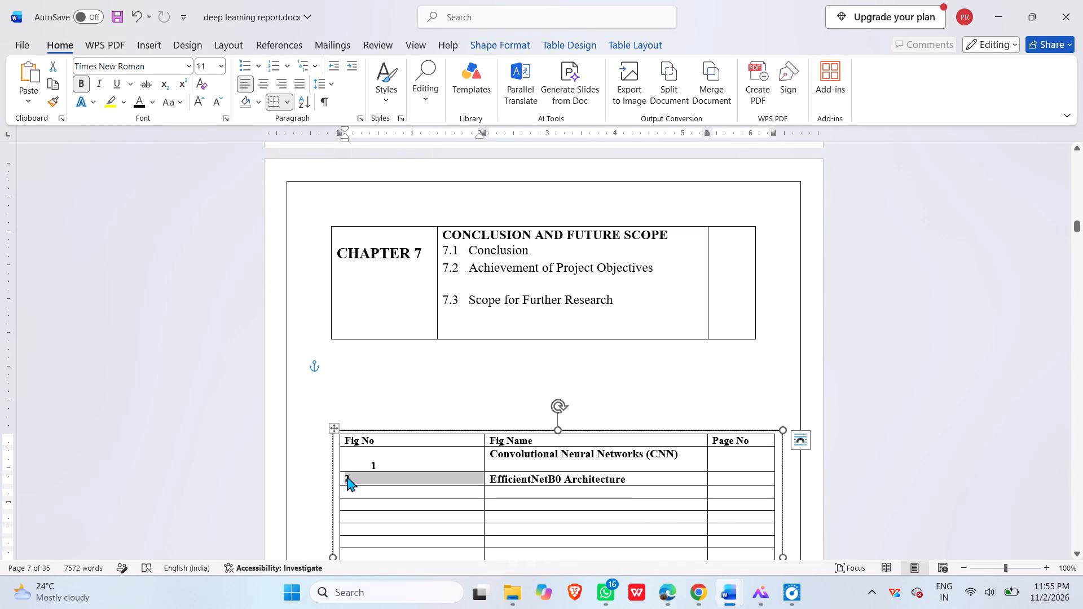
click(347, 476)
key(space)
key(space)
key(space)
key(space)
key(space)
key(space)
key(space)
key(space)
key(space)
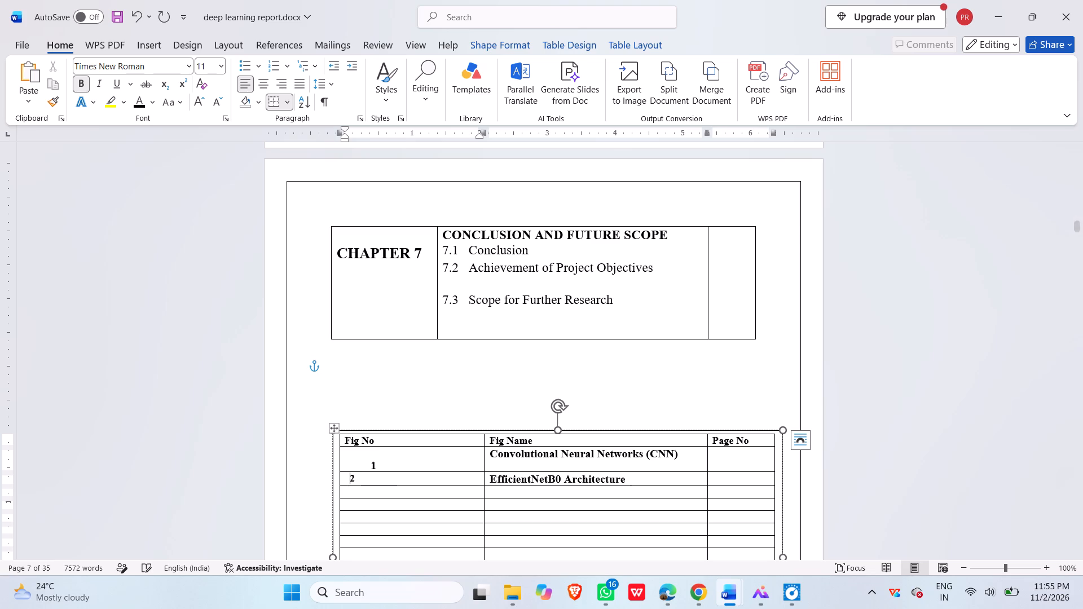
key(space)
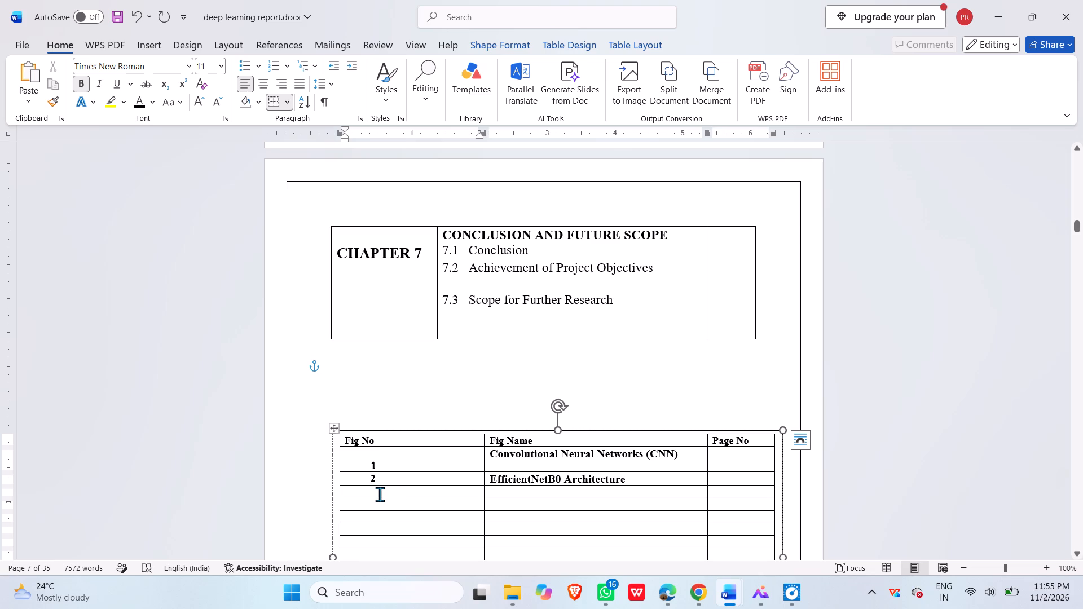
Enter figure number 3 in the next "Fig No" cell and indent it with spaces to line up under the 2.
click(380, 494)
key(3)
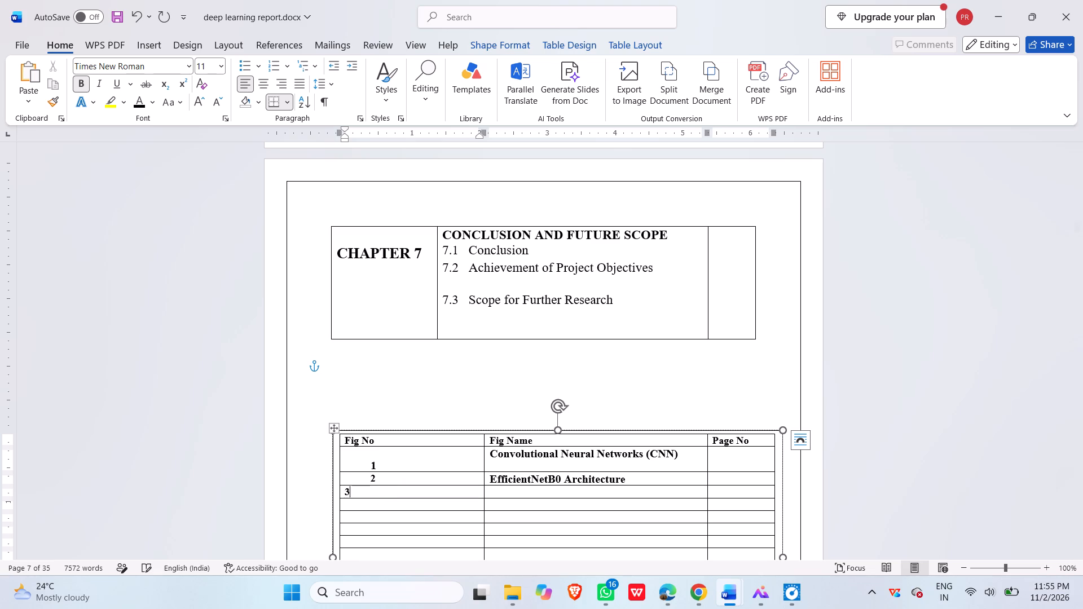
click(346, 493)
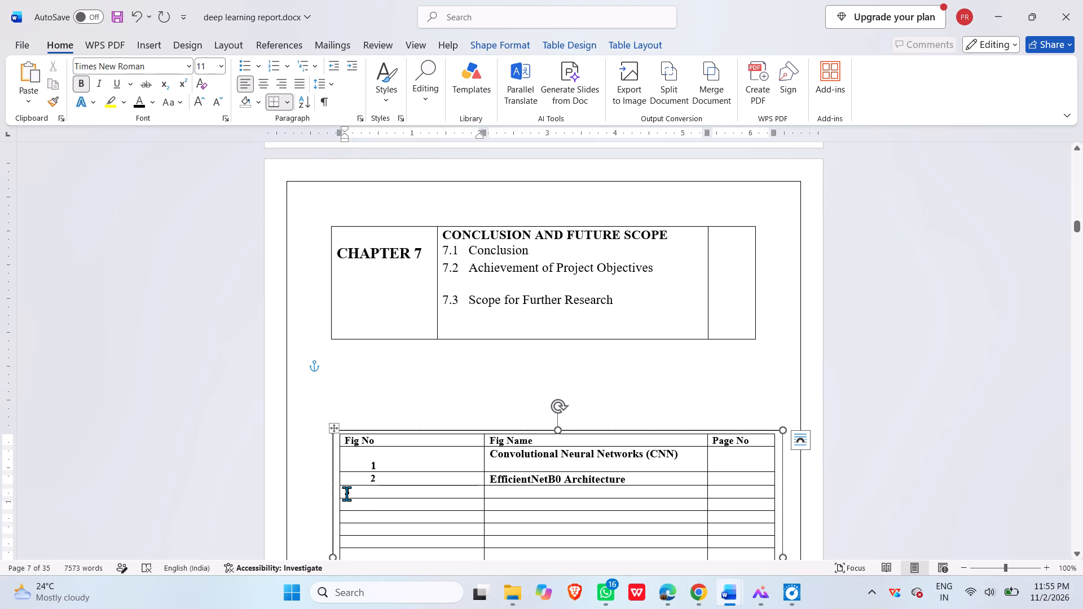
key(space)
key(space)
key(space)
key(space)
key(space)
key(space)
key(space)
key(space)
key(space)
key(space)
key(space)
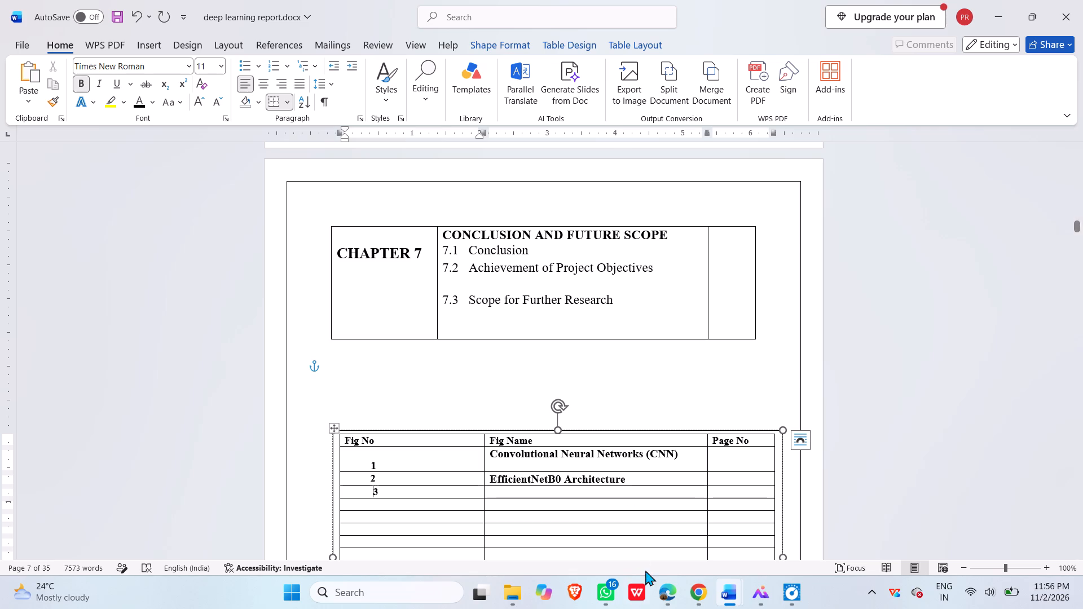
Switch to Edge, skip the ad before the 1920 Evil Returns songs video, and return to Word.
click(663, 601)
click(720, 454)
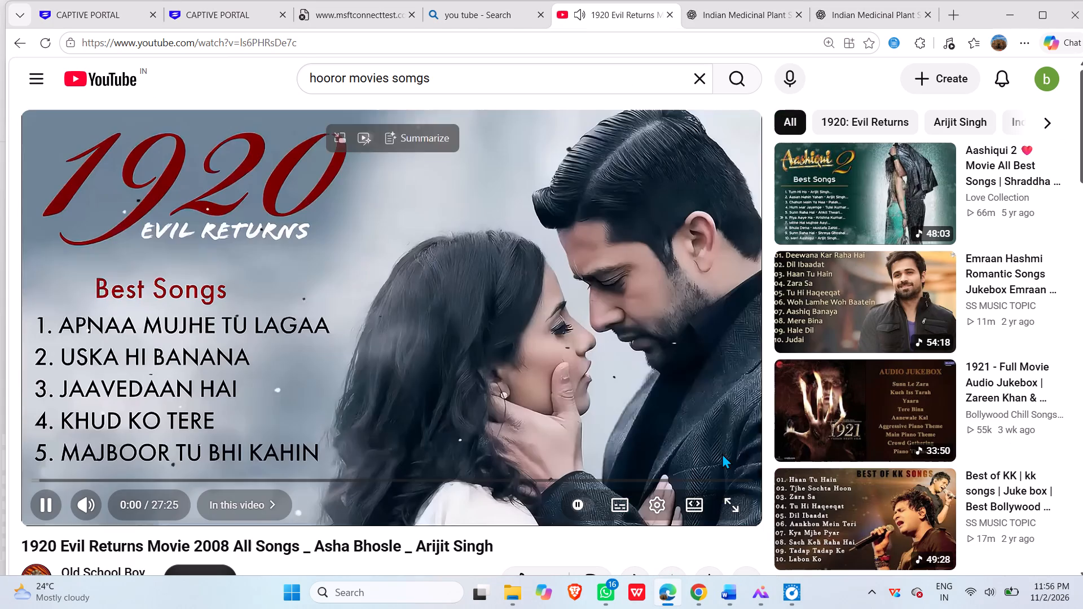
click(727, 591)
click(792, 535)
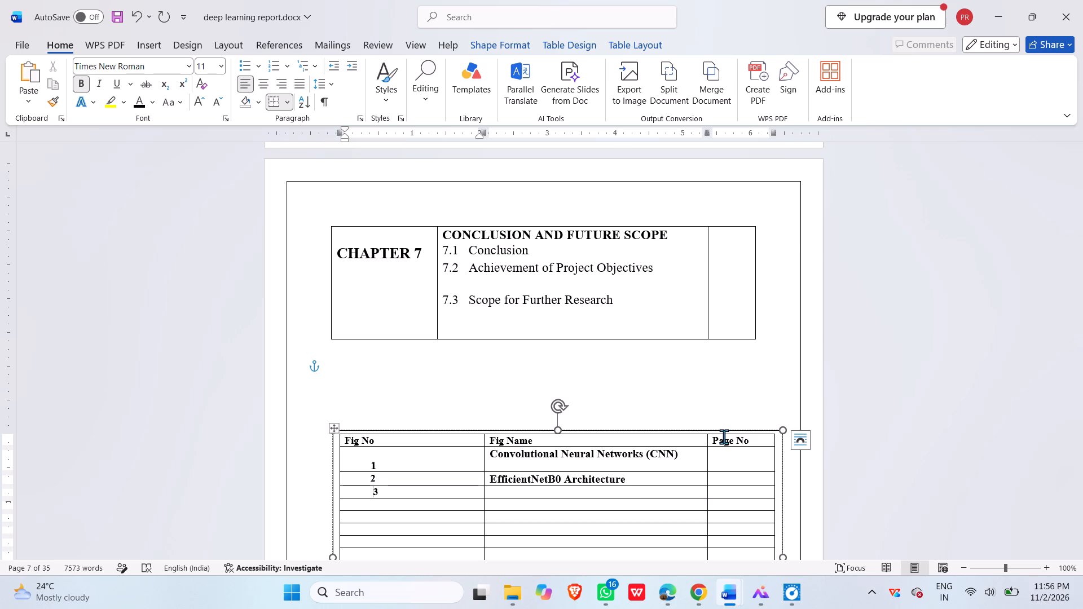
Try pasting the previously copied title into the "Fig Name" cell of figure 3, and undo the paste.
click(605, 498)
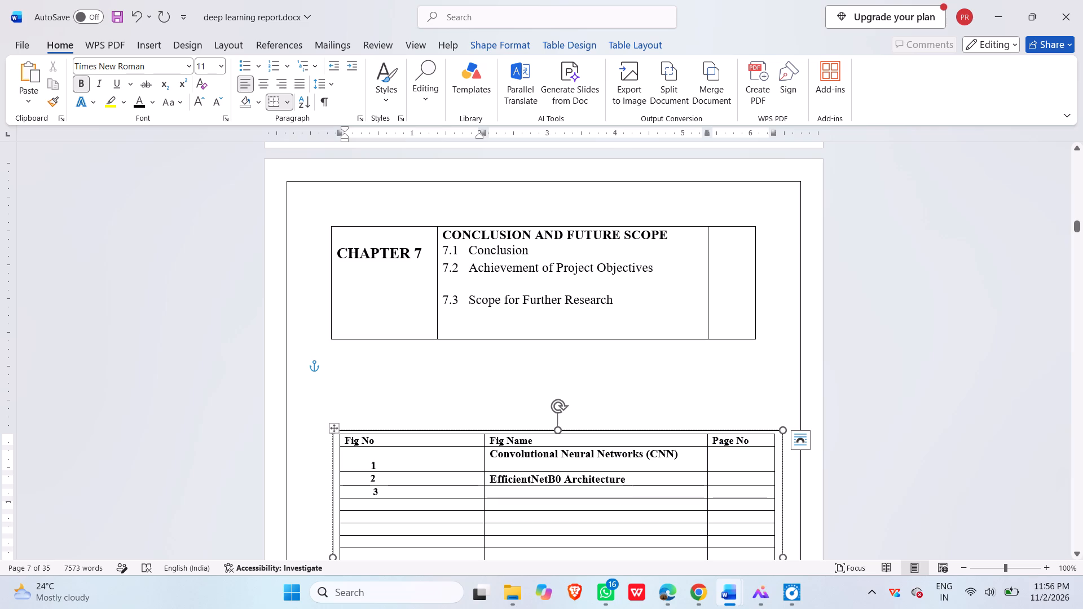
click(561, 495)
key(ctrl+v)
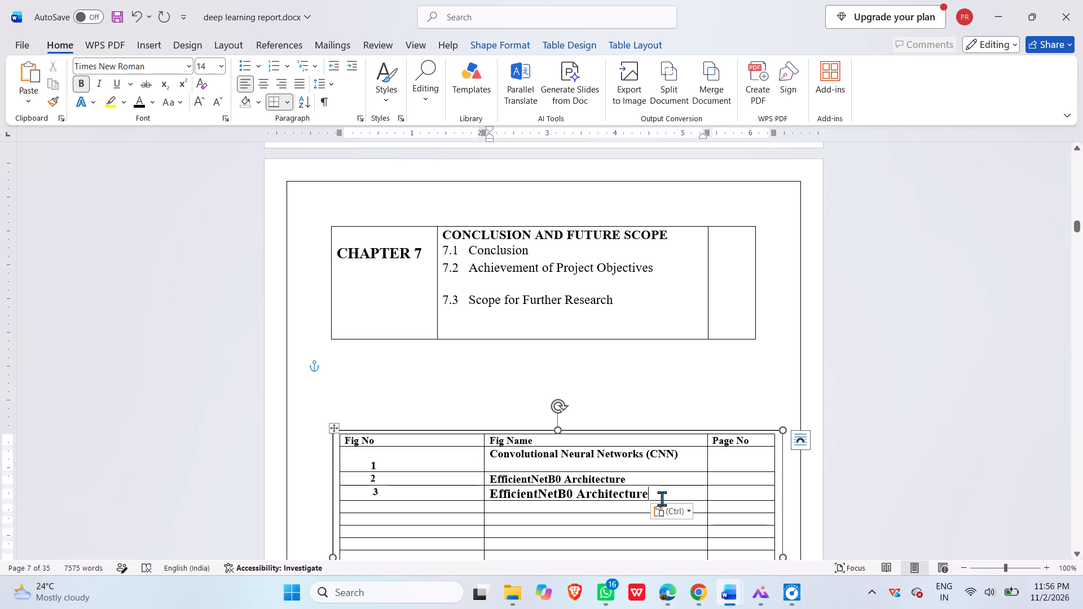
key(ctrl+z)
Find the next figure after section 2.6 and copy "1 System Architecture" from the section 4.1 heading in Chapter 4.
scroll(660, 497, down, 3)
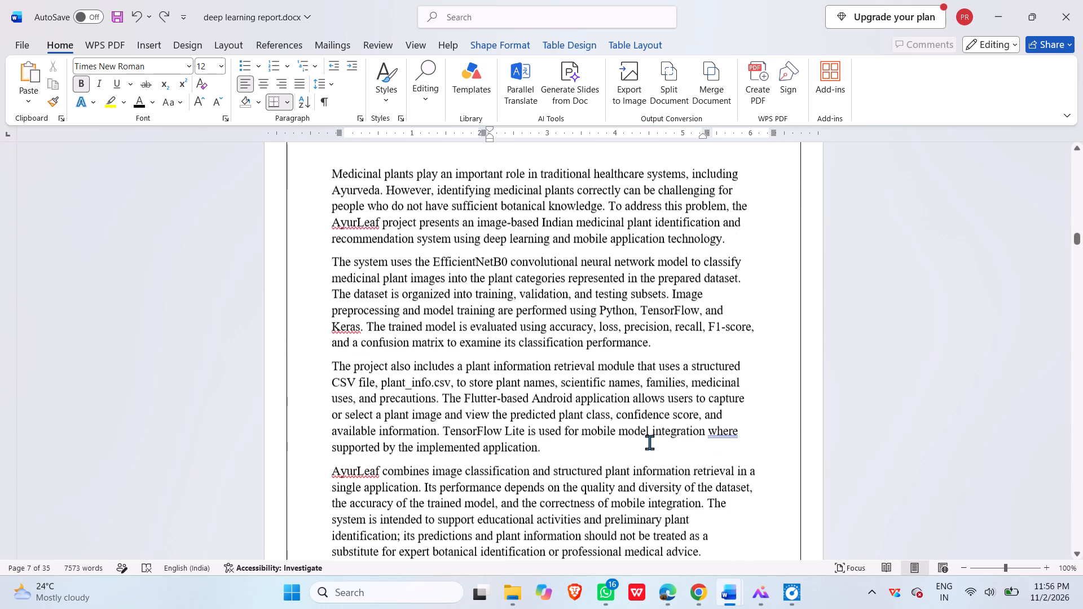
scroll(642, 434, down, 11)
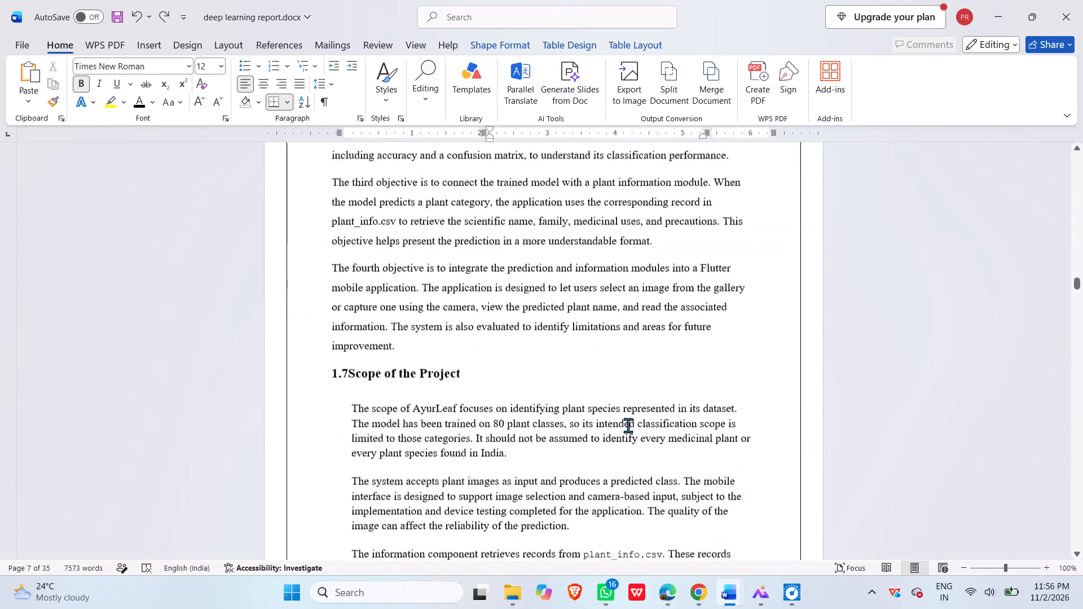
scroll(628, 425, down, 10)
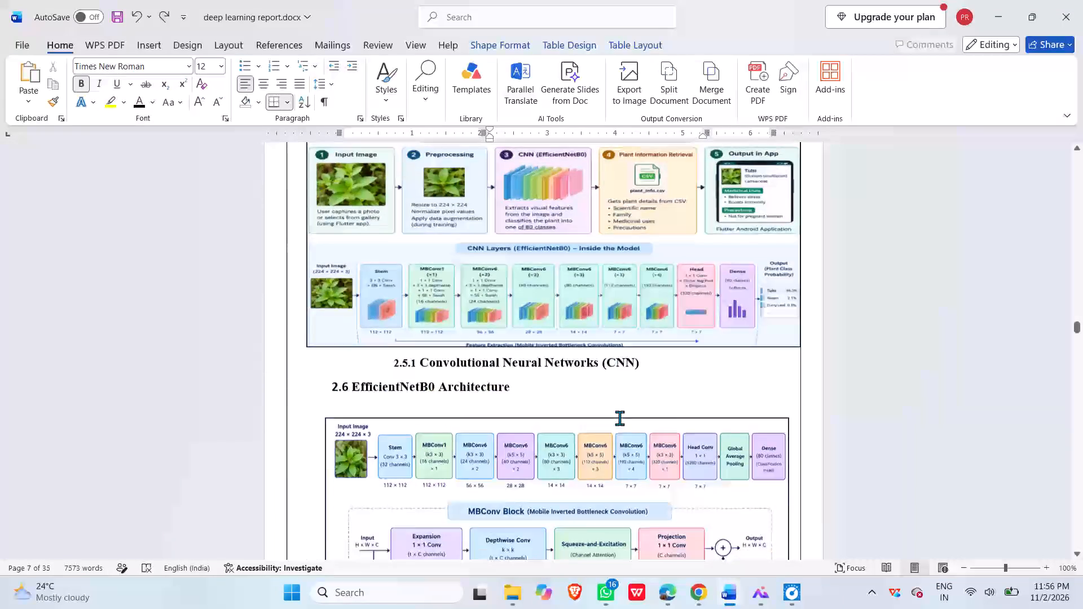
scroll(619, 418, down, 5)
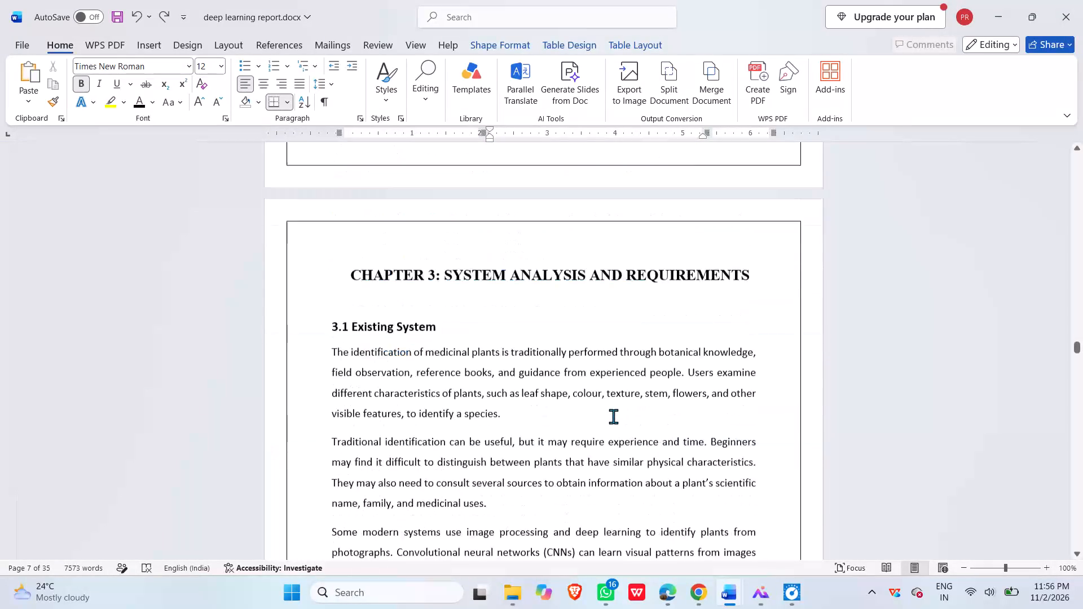
scroll(613, 416, down, 5)
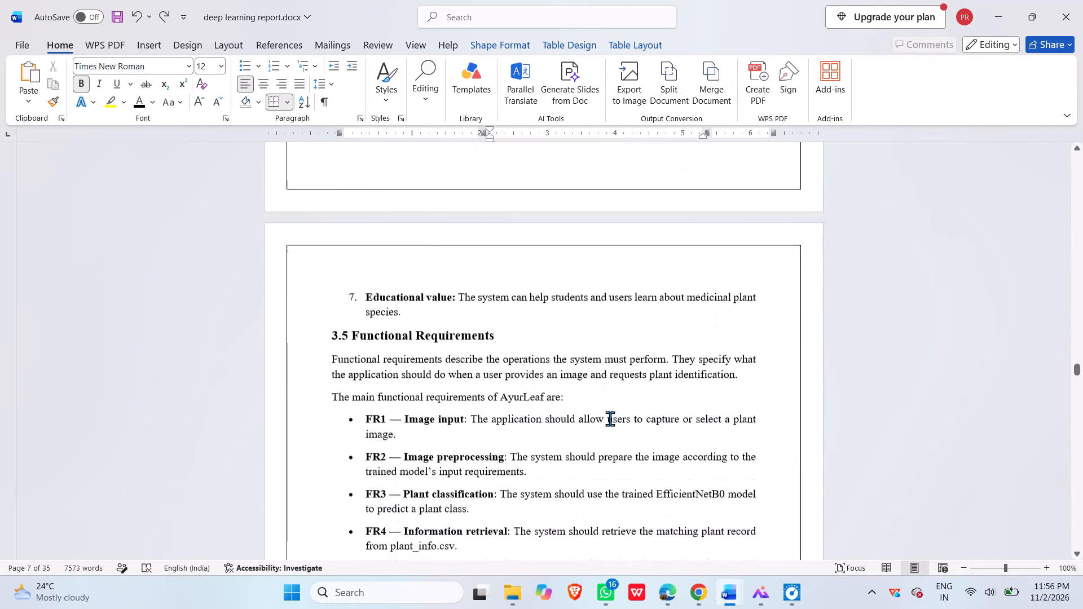
scroll(610, 418, down, 6)
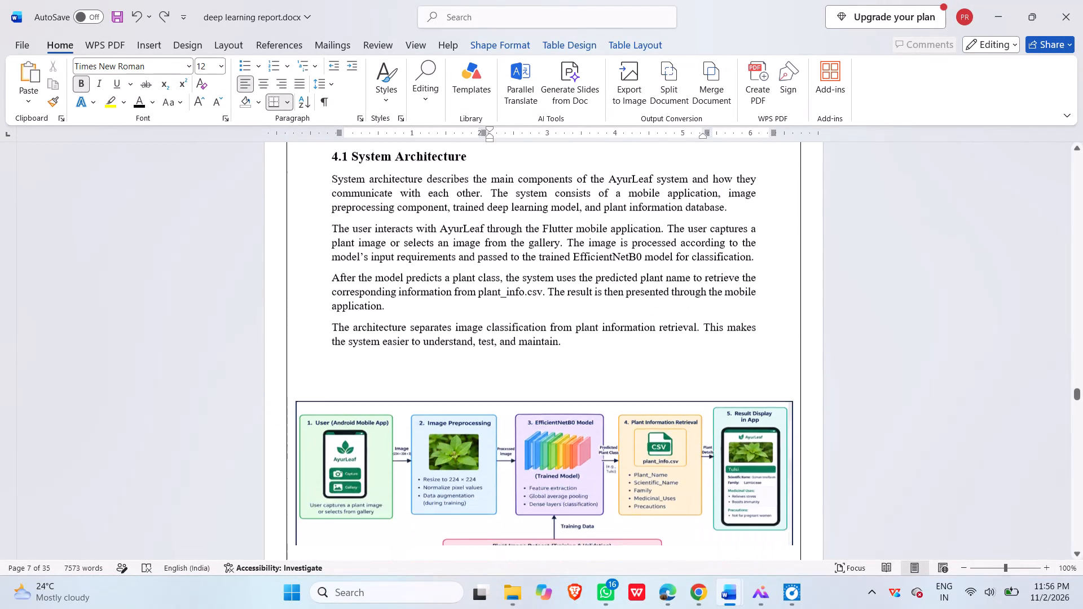
scroll(601, 415, down, 1)
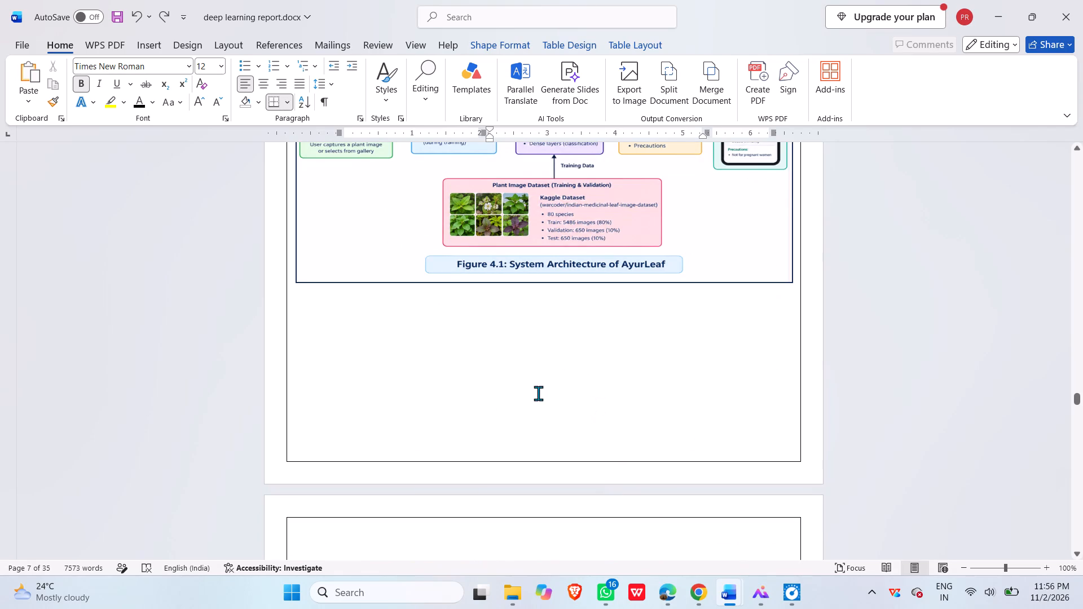
scroll(538, 392, up, 2)
scroll(539, 391, down, 2)
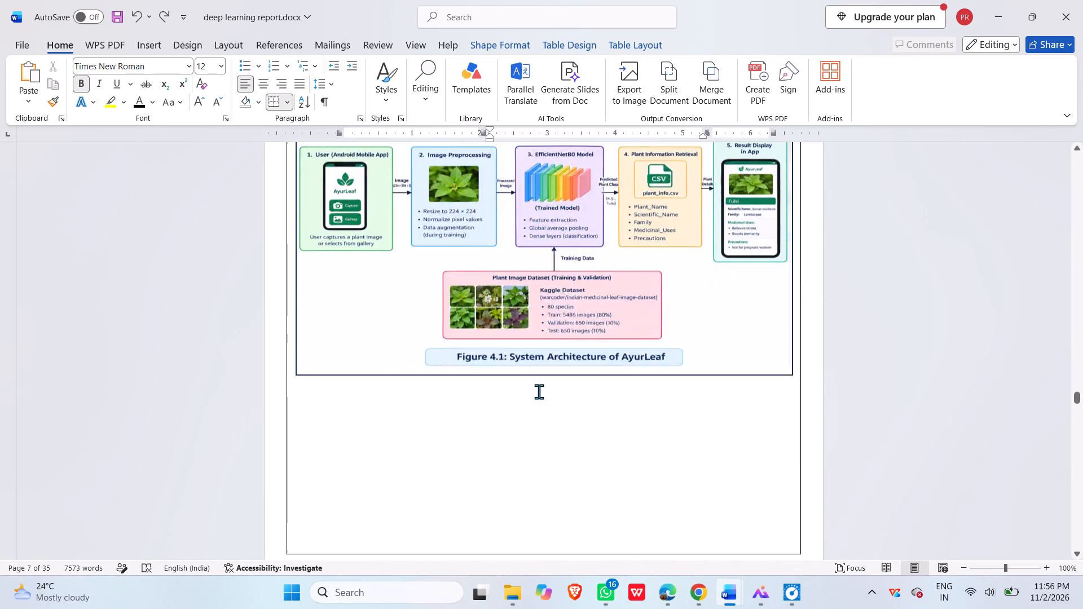
scroll(539, 391, down, 1)
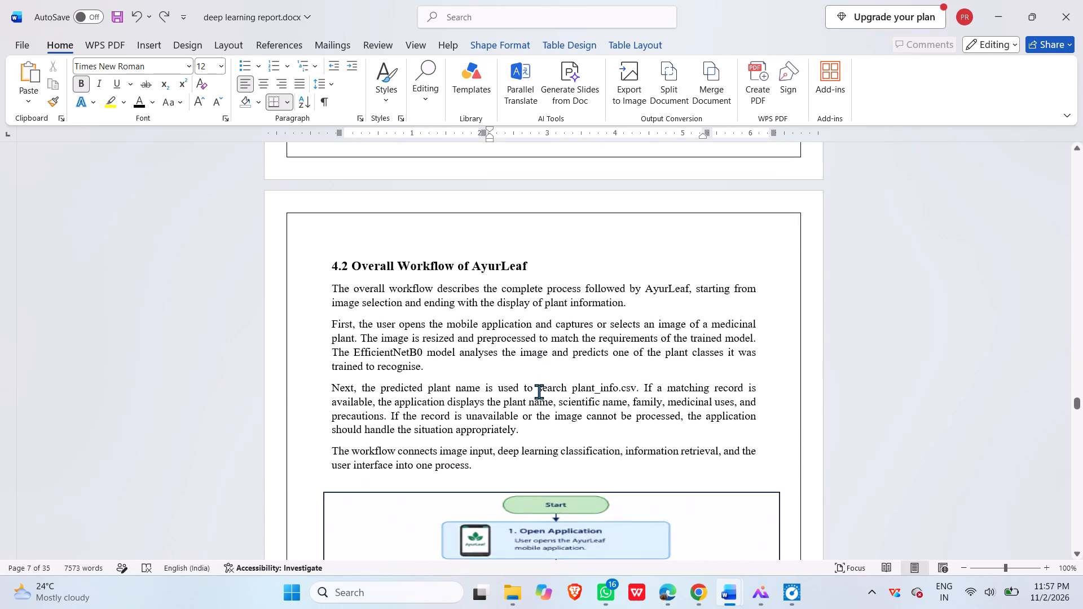
scroll(539, 391, down, 2)
scroll(539, 391, up, 4)
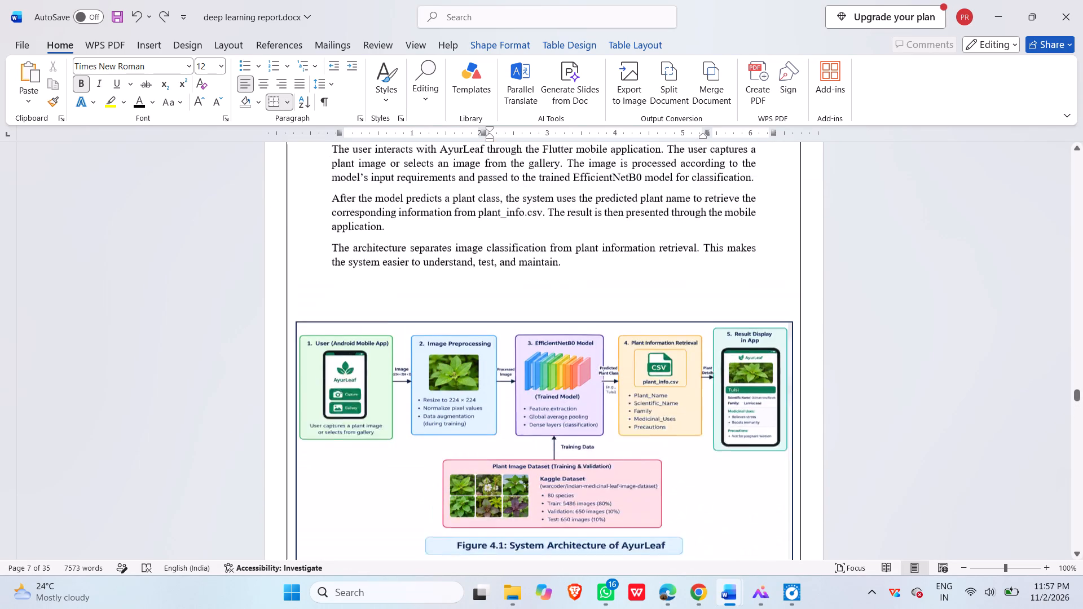
scroll(536, 392, up, 1)
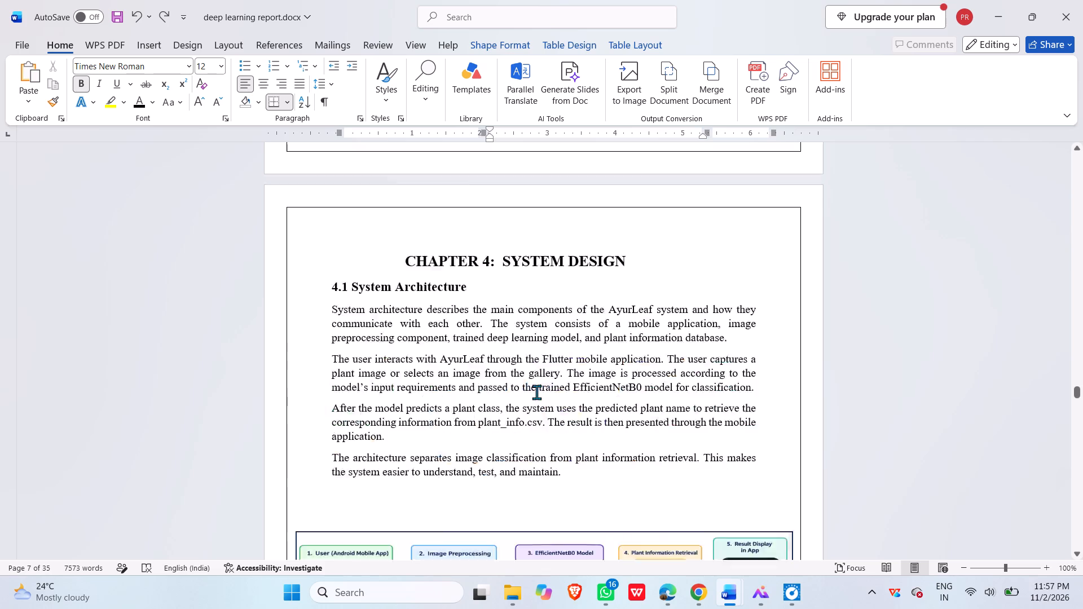
scroll(531, 393, down, 1)
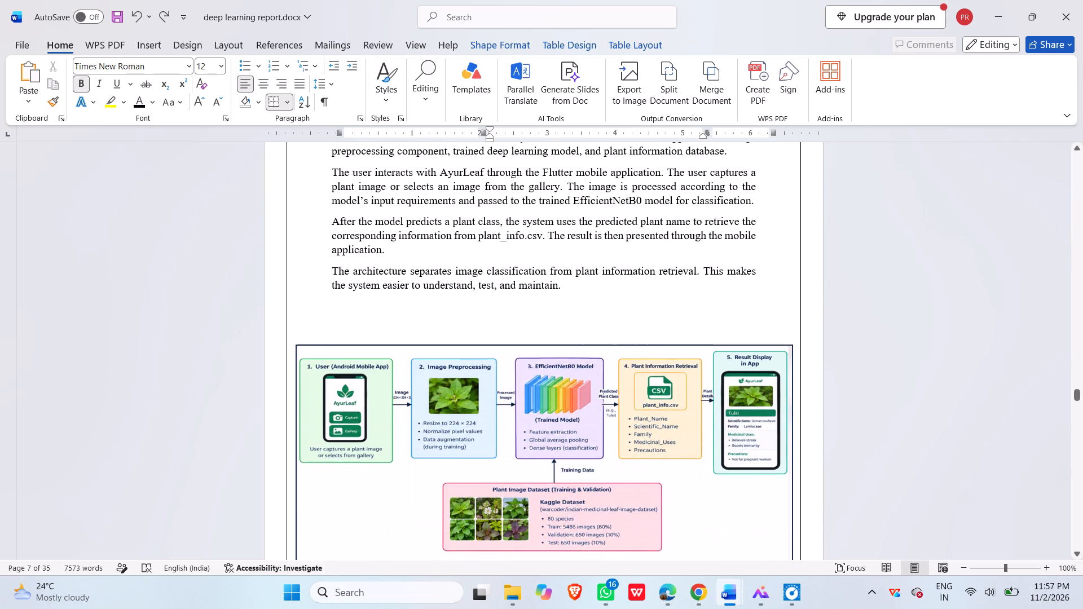
scroll(530, 393, down, 1)
scroll(530, 392, up, 2)
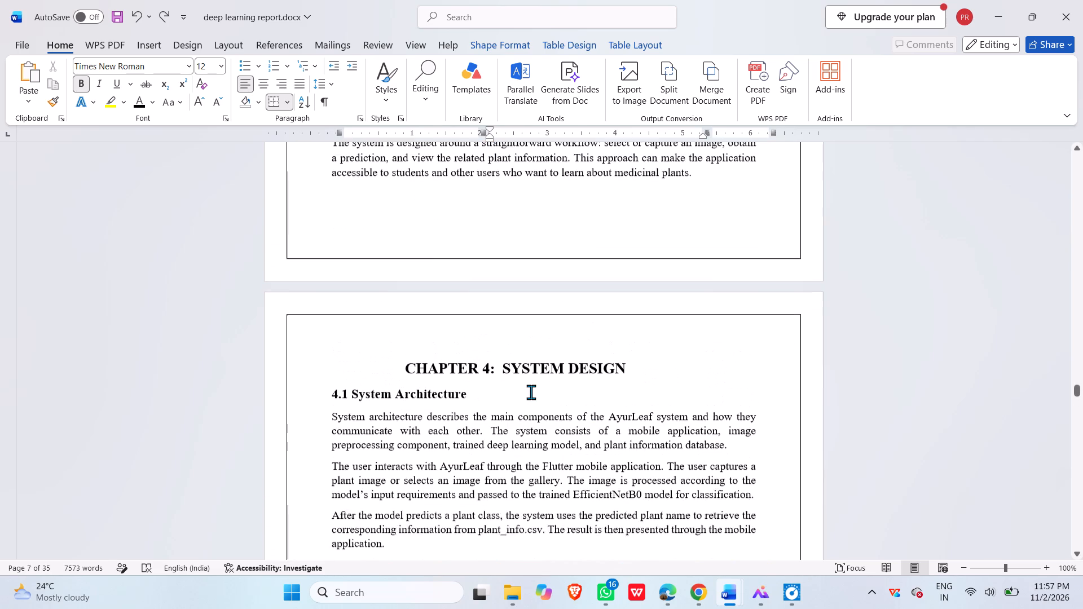
scroll(416, 416, down, 1)
scroll(412, 403, up, 1)
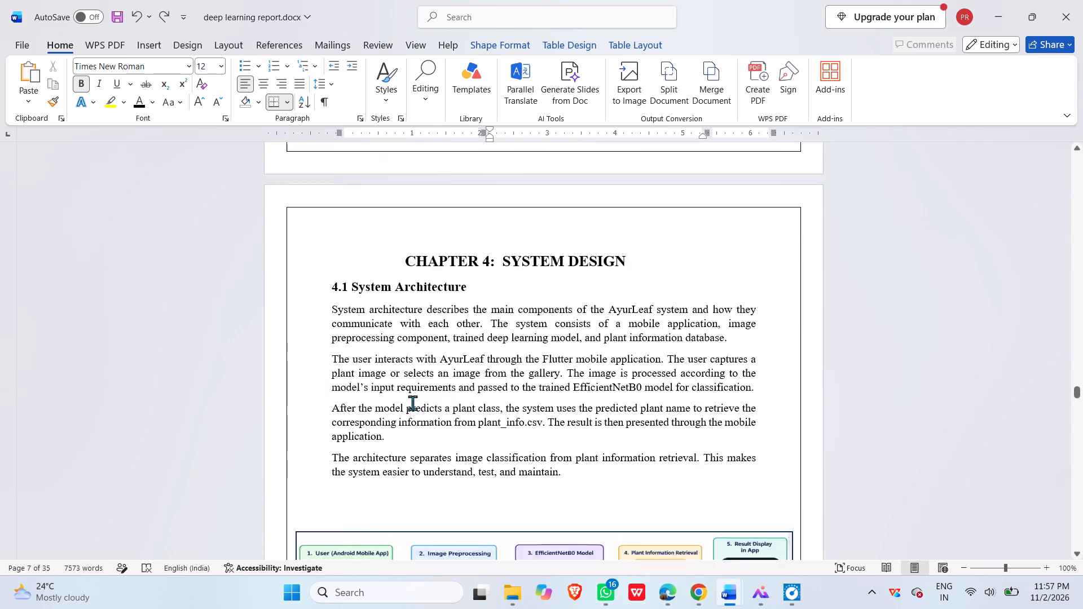
drag(348, 405, 405, 415)
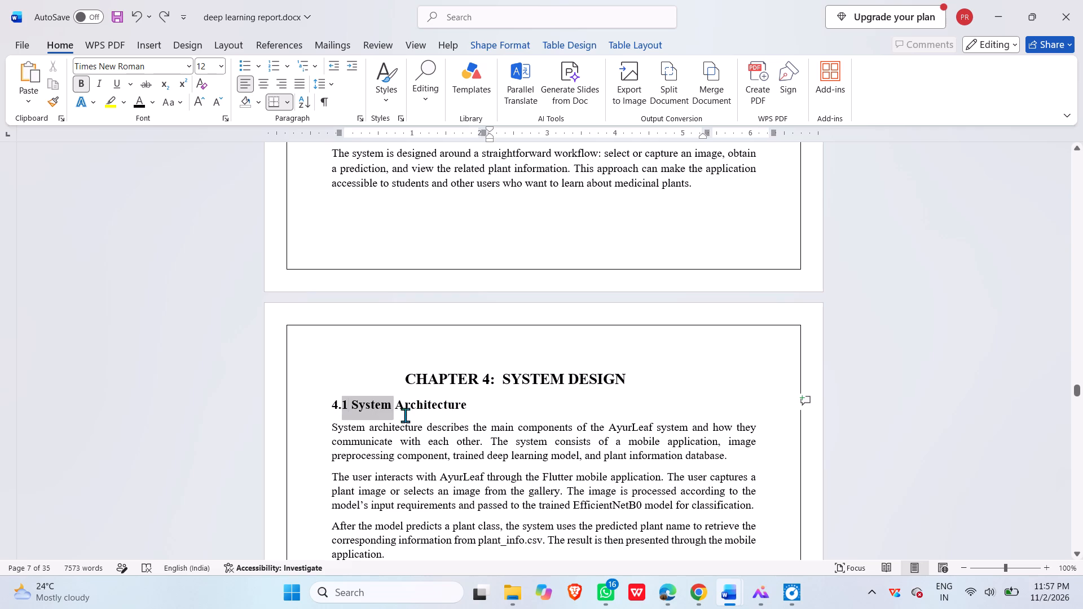
drag(405, 415, 453, 418)
key(ctrl+c)
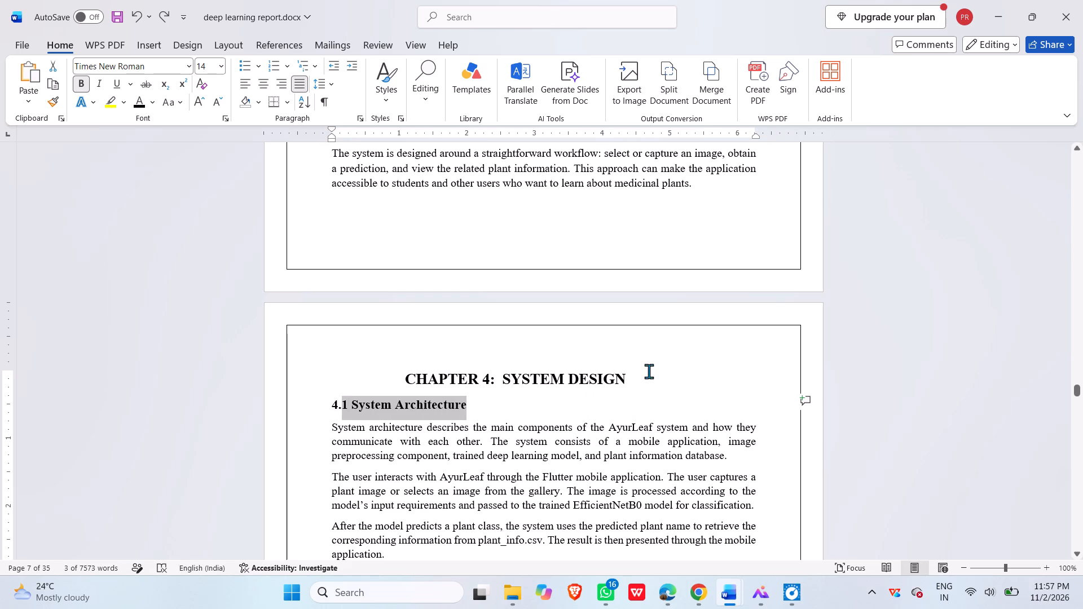
click(732, 363)
Return to the list-of-figures table and paste the copied "1 System Architecture" into the "Fig Name" cell of figure 3.
scroll(721, 361, up, 10)
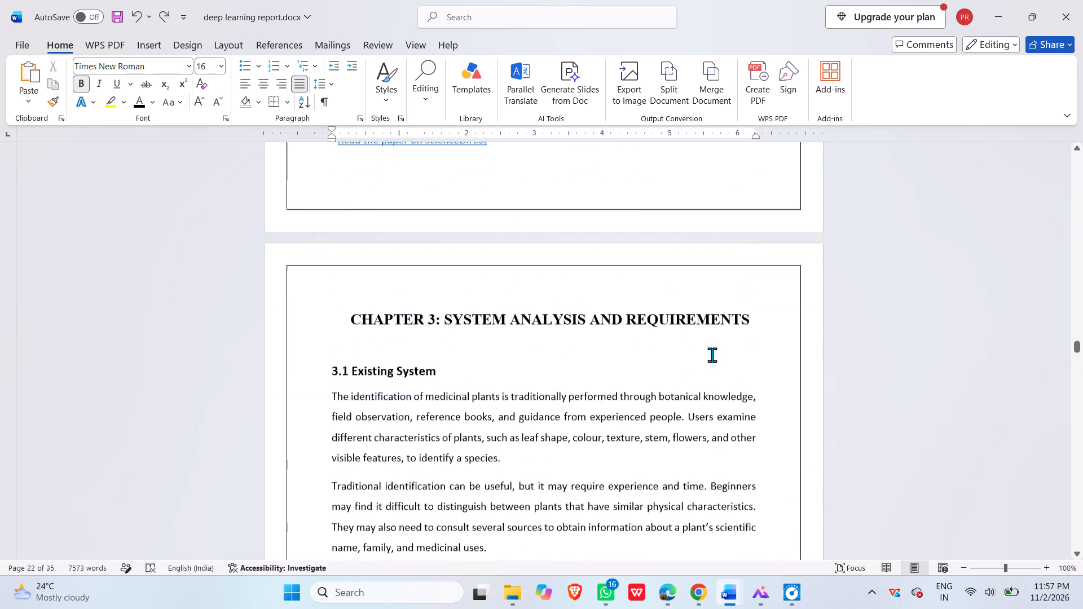
scroll(712, 355, up, 12)
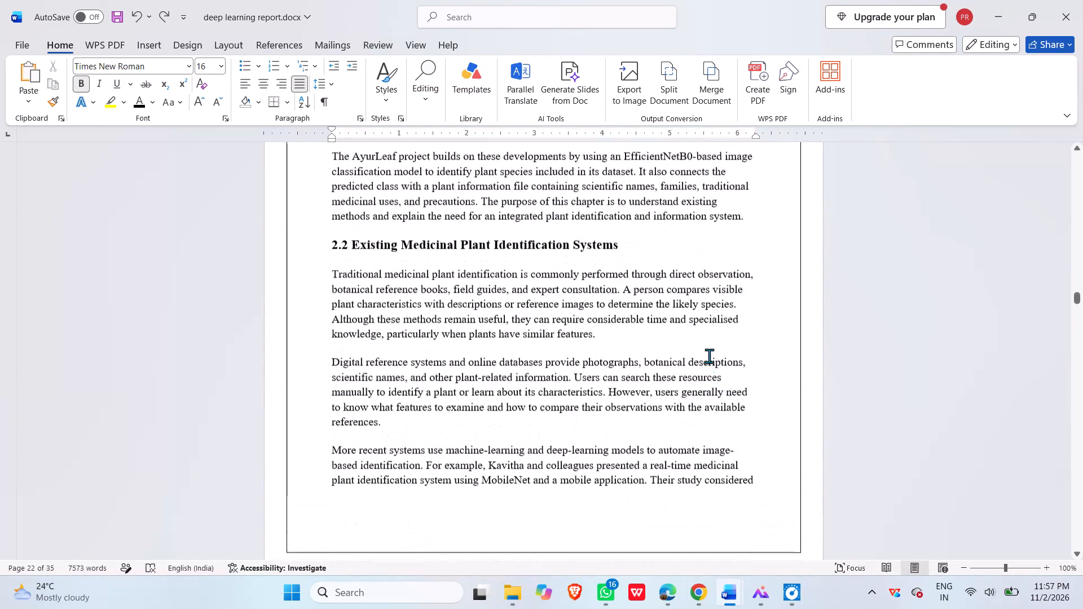
scroll(709, 355, up, 9)
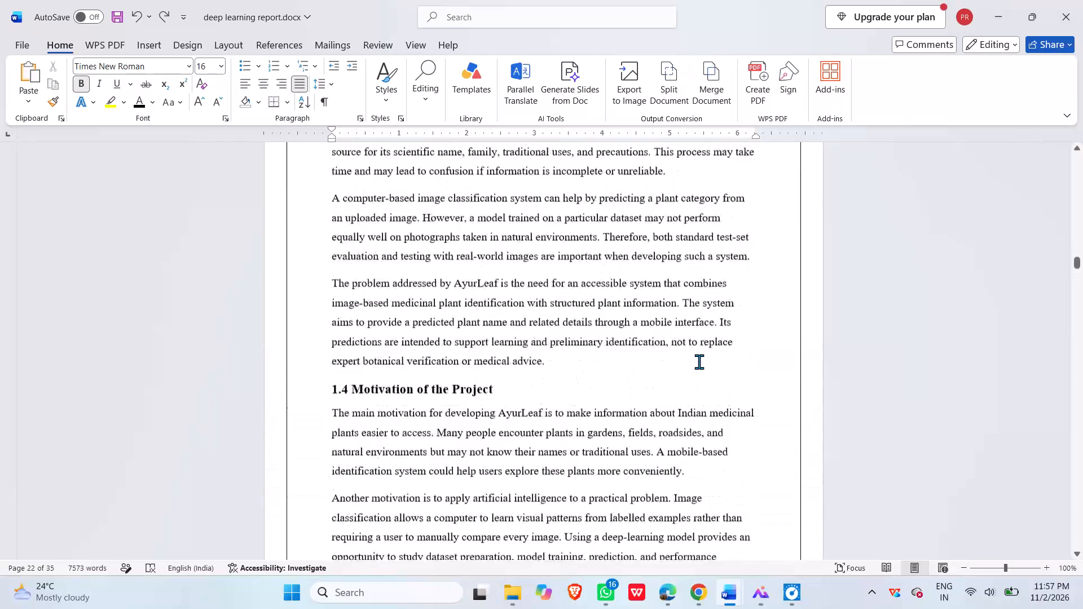
scroll(699, 361, up, 9)
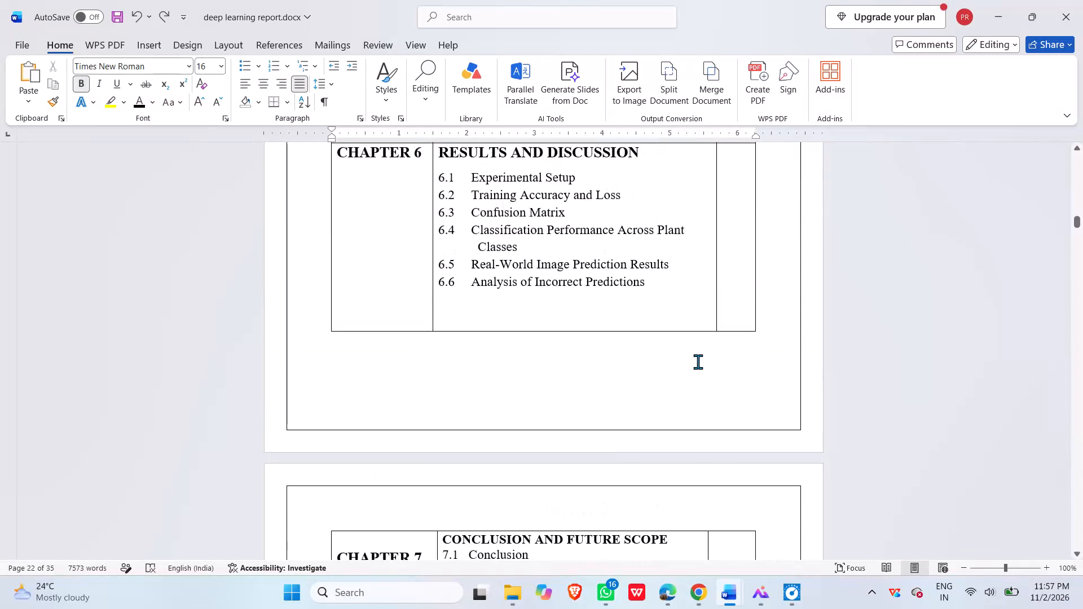
scroll(698, 361, down, 1)
click(522, 489)
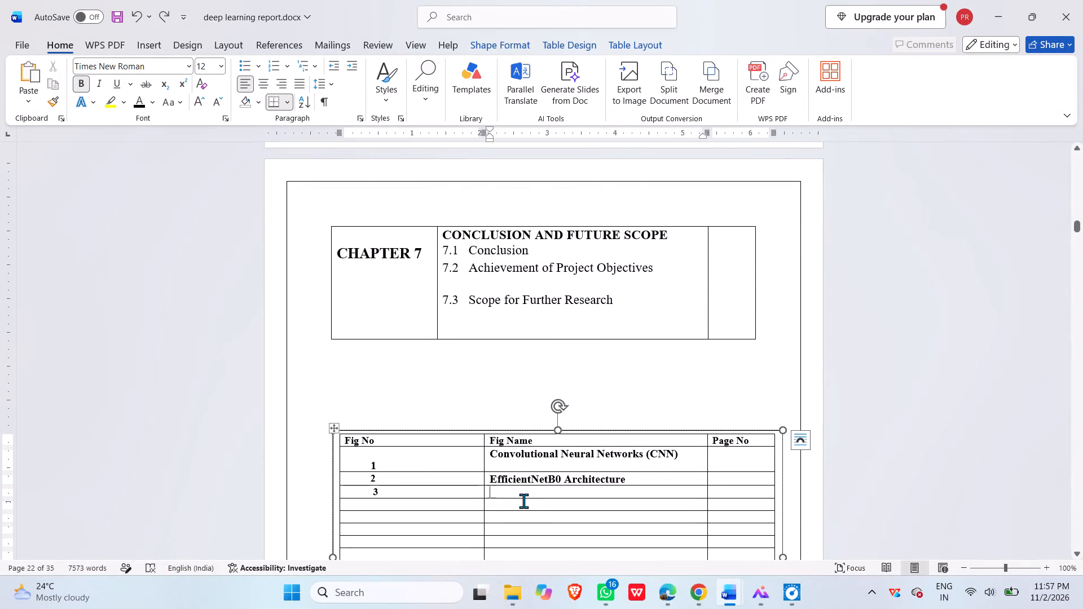
key(ctrl+v)
Set the font size of the pasted "1 System Architecture" title to 12.
drag(621, 487, 514, 486)
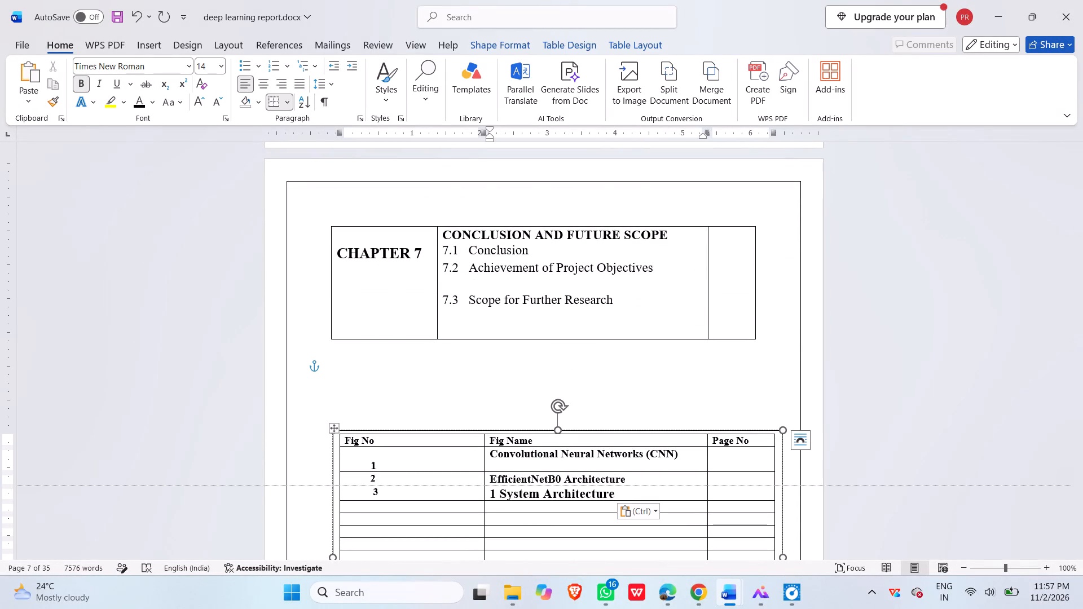
drag(514, 486, 513, 486)
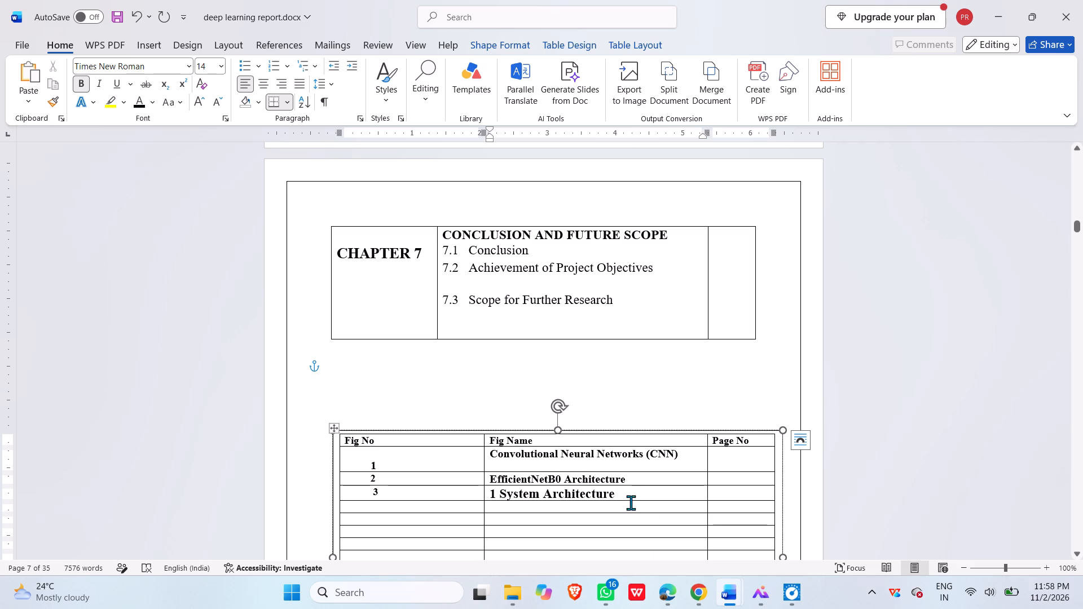
drag(621, 495, 488, 495)
click(577, 451)
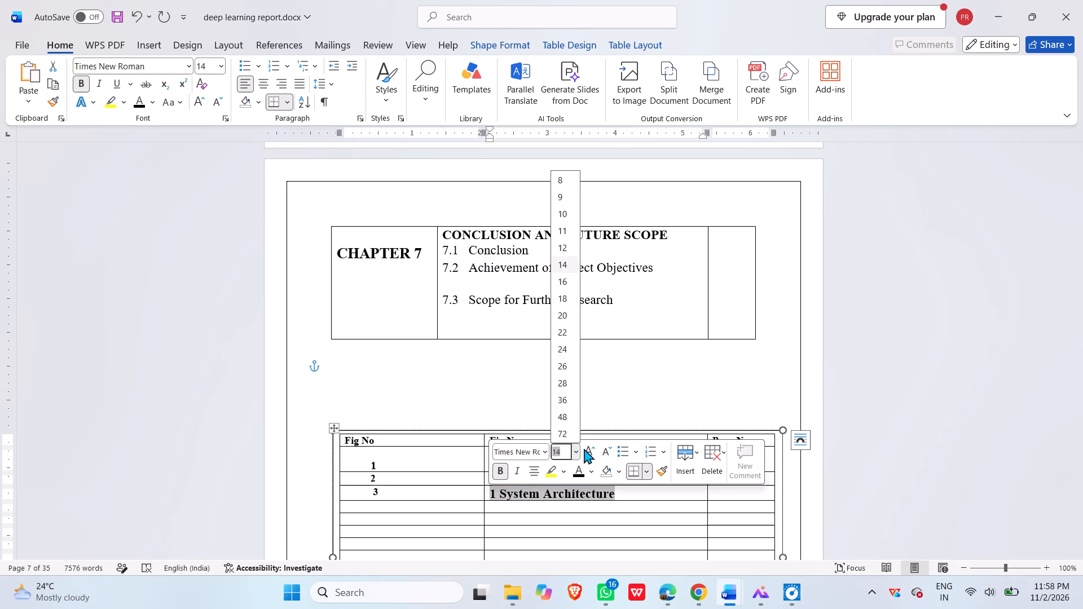
click(566, 249)
Delete the leading "1" from the figure 3 title, leaving "System Architecture".
click(488, 501)
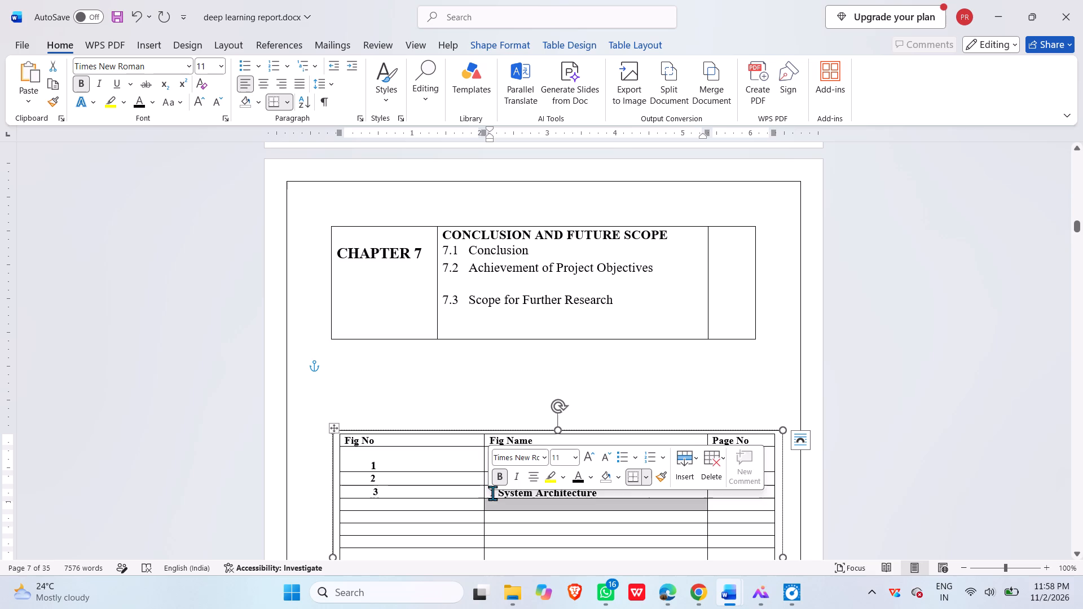
click(493, 492)
key(BackSpace)
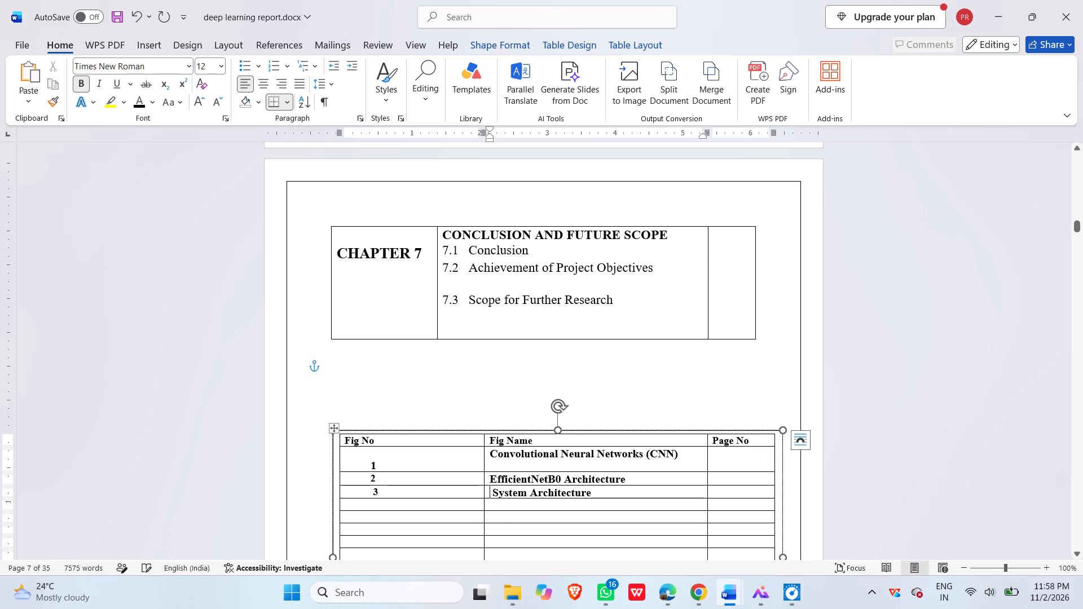
Enter figure number 4 in the next "Fig No" cell, indented with spaces to line up under the 3.
click(442, 506)
key(space)
key(space)
key(space)
key(space)
key(space)
key(space)
key(space)
key(space)
key(space)
key(space)
key(space)
key(space)
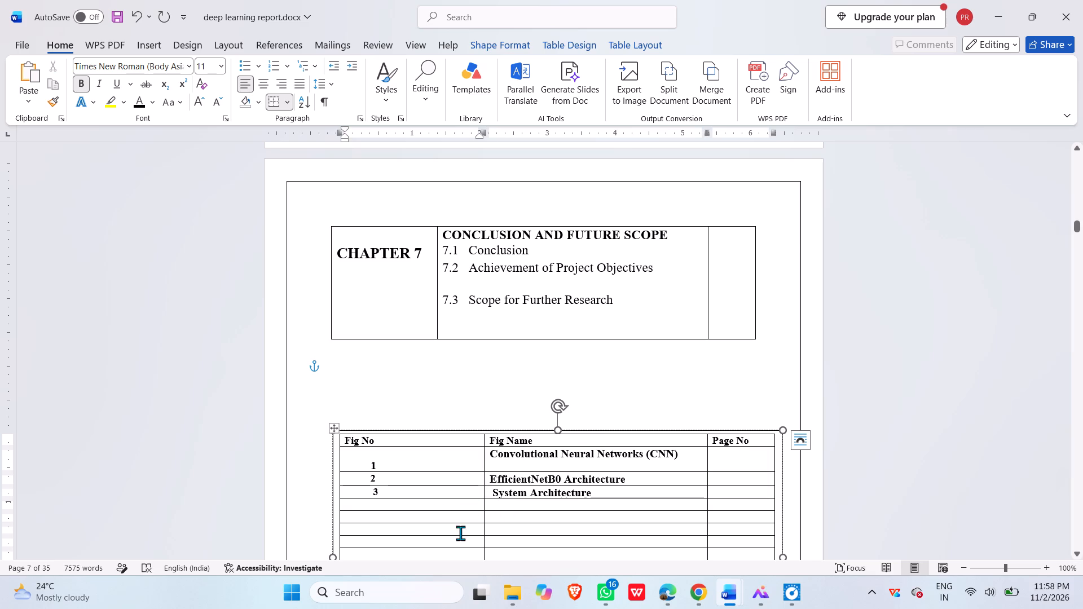
key(4)
Find the figure following System Architecture in Chapter 4 and copy "Overall Workflow of AyurLeaf" from the section 4.2 heading.
click(552, 500)
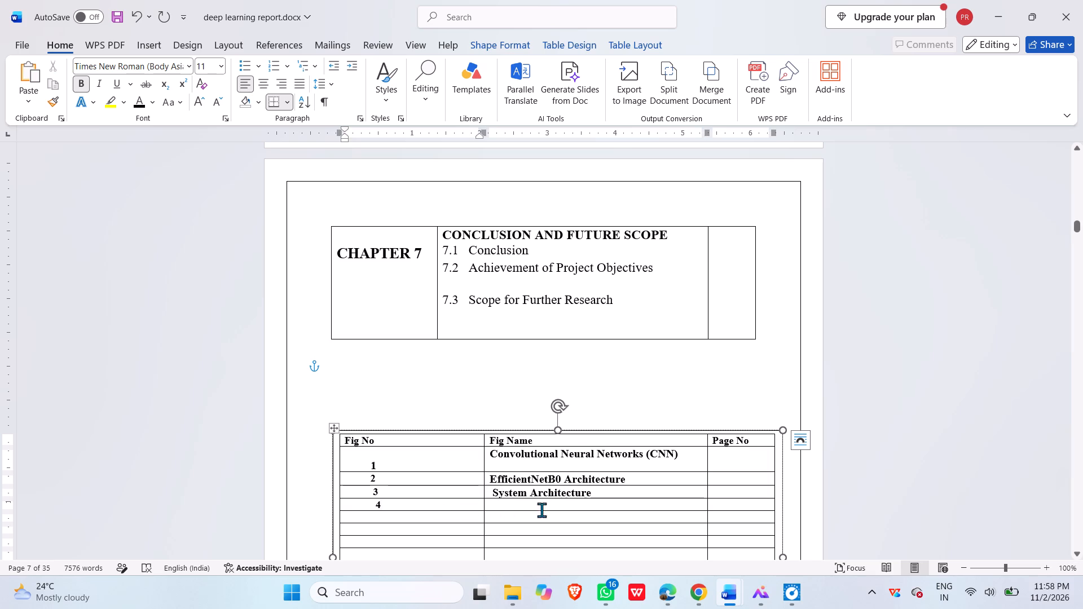
click(539, 511)
click(536, 506)
scroll(573, 483, down, 1)
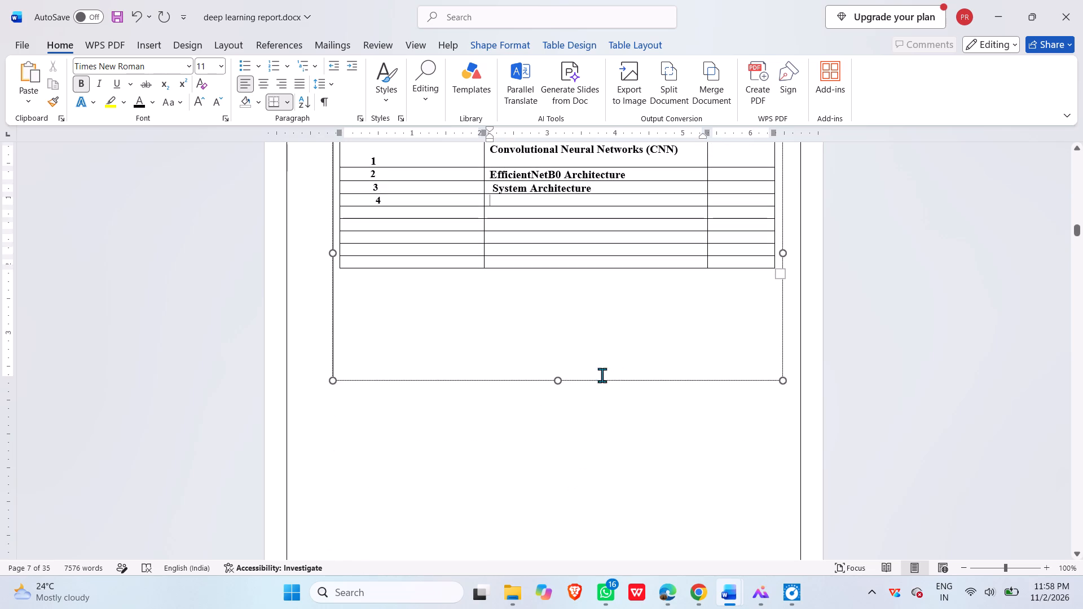
scroll(543, 400, down, 15)
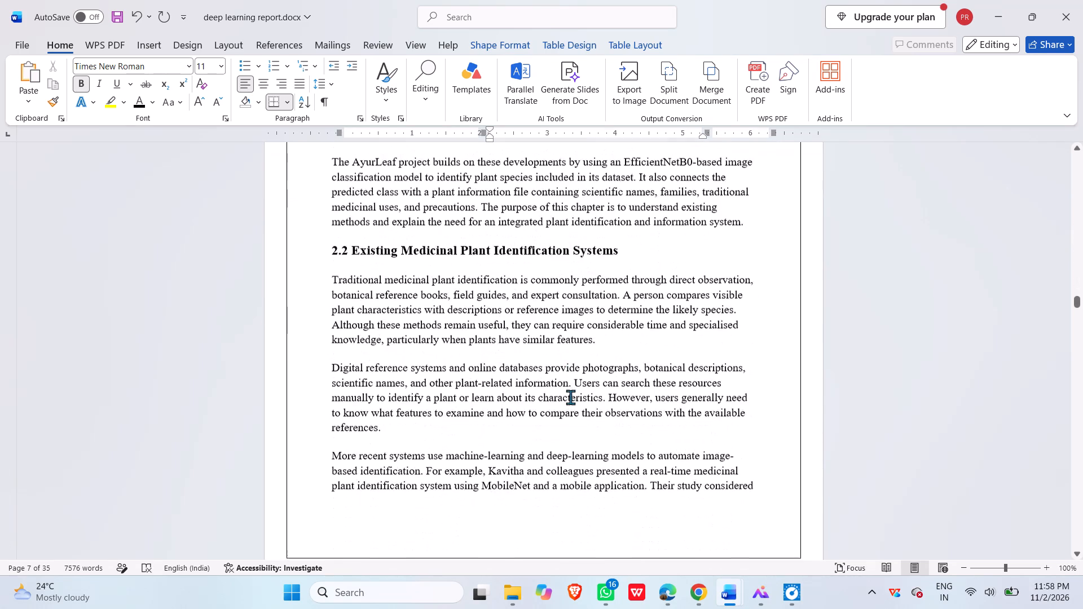
scroll(570, 397, down, 16)
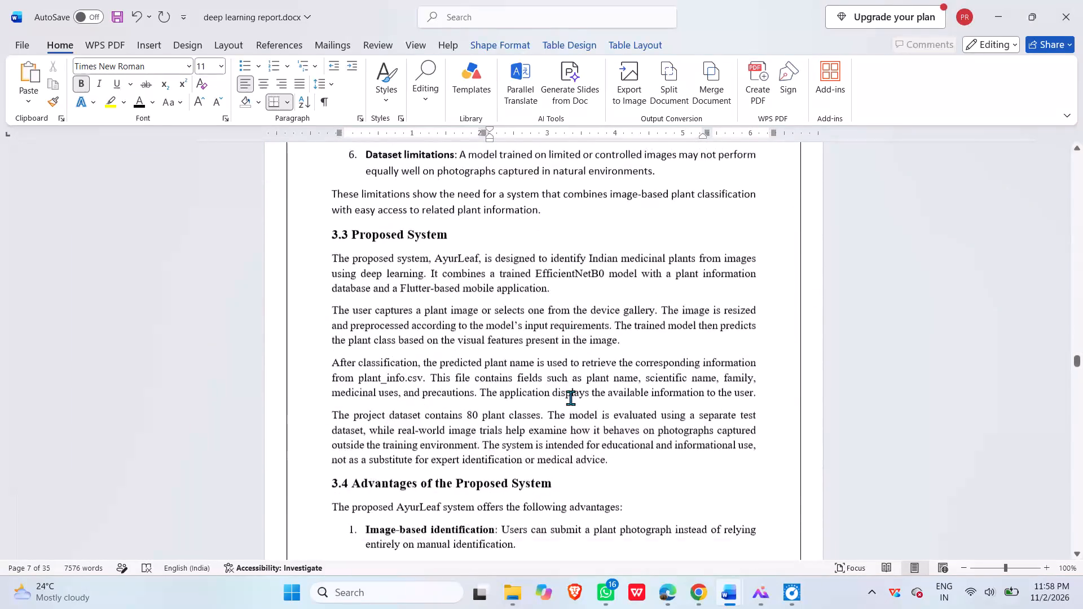
scroll(570, 398, down, 12)
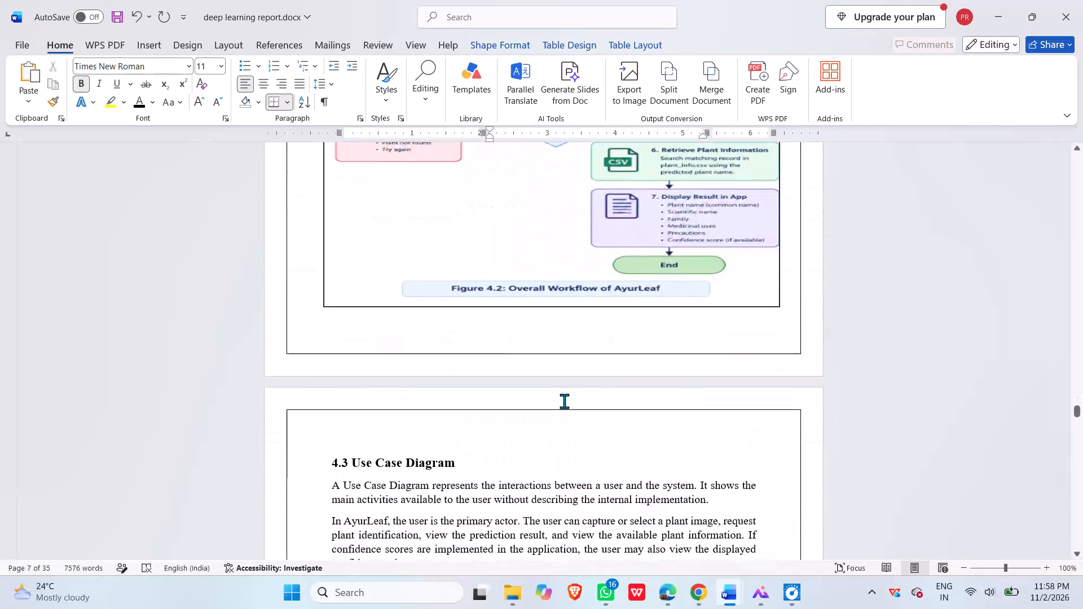
scroll(571, 400, up, 2)
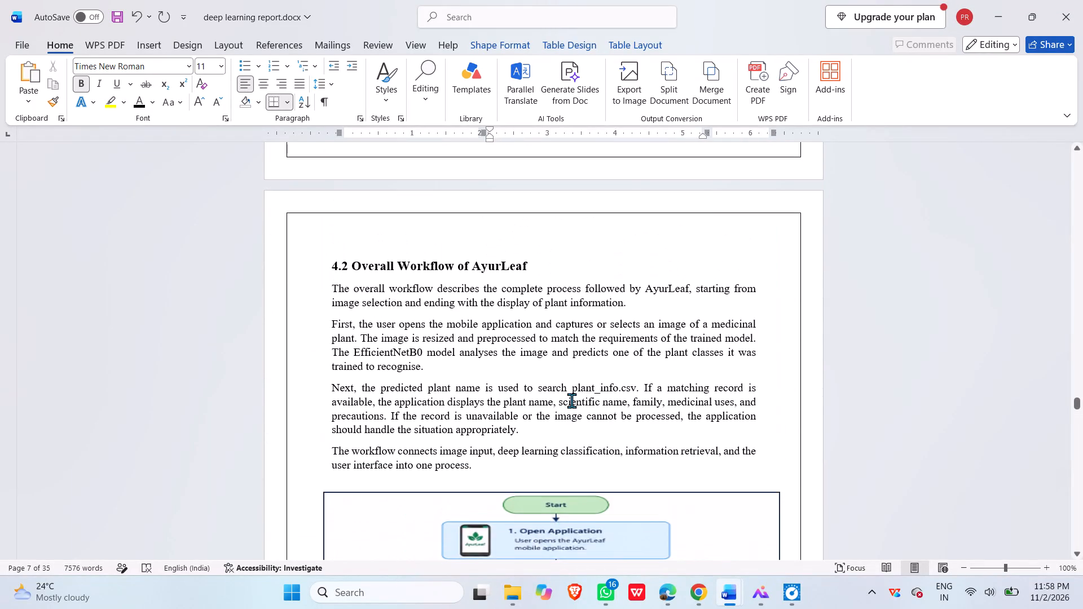
scroll(571, 400, up, 3)
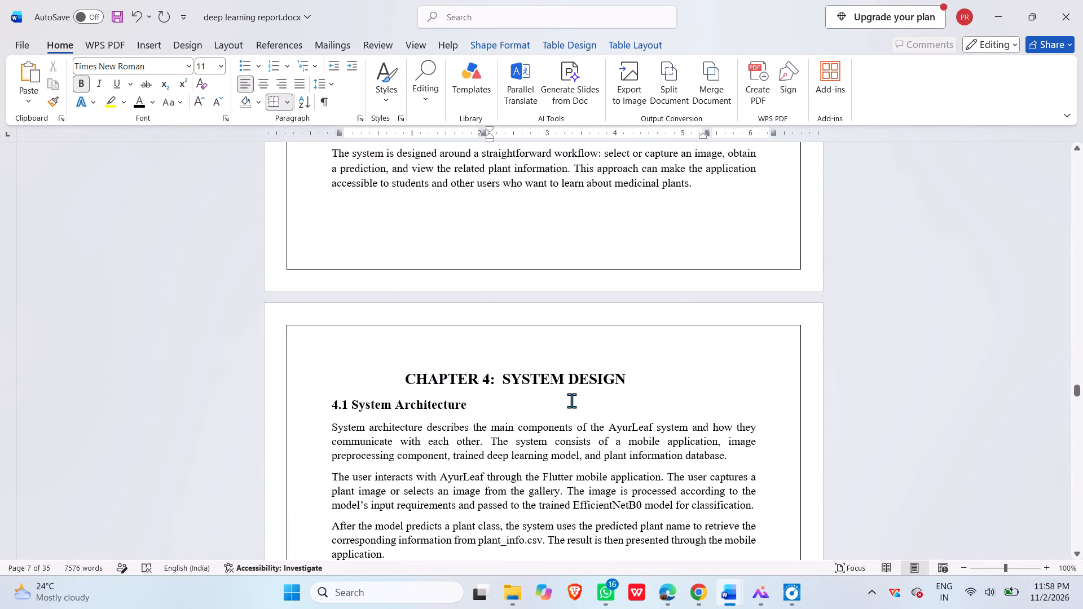
scroll(571, 400, down, 3)
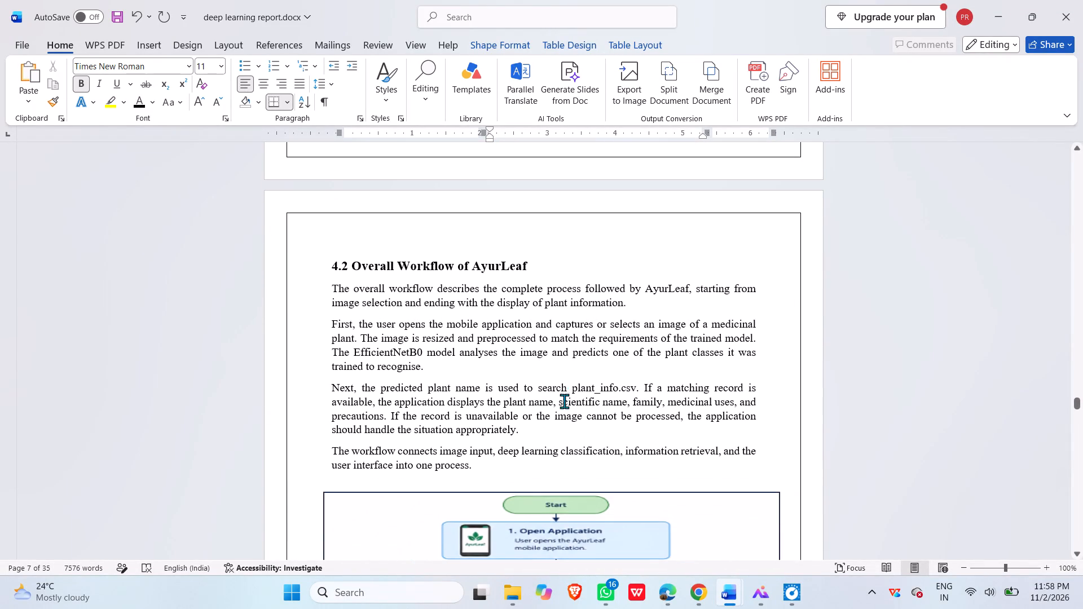
drag(351, 266, 510, 262)
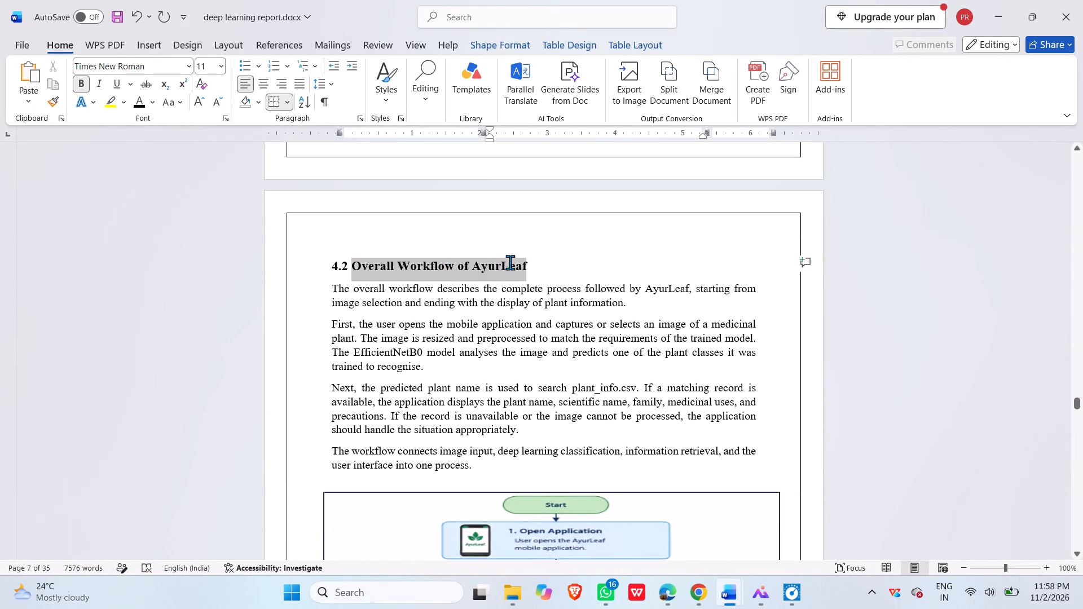
drag(510, 262, 514, 262)
key(ctrl+c)
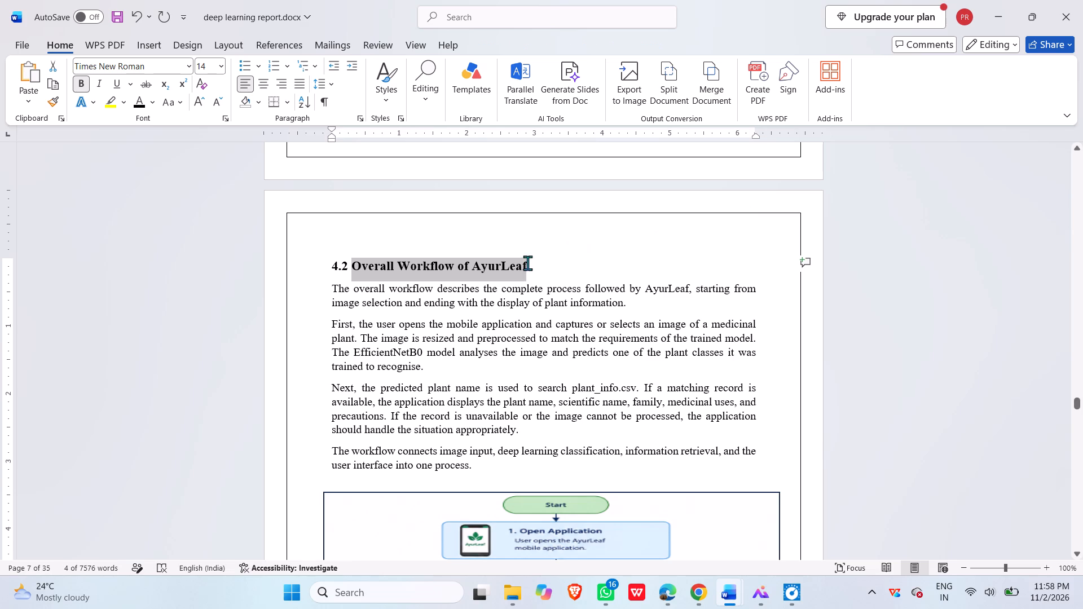
Return to the list-of-figures table and paste "Overall Workflow of AyurLeaf" into the "Fig Name" cell of figure 4.
click(601, 245)
scroll(600, 245, up, 12)
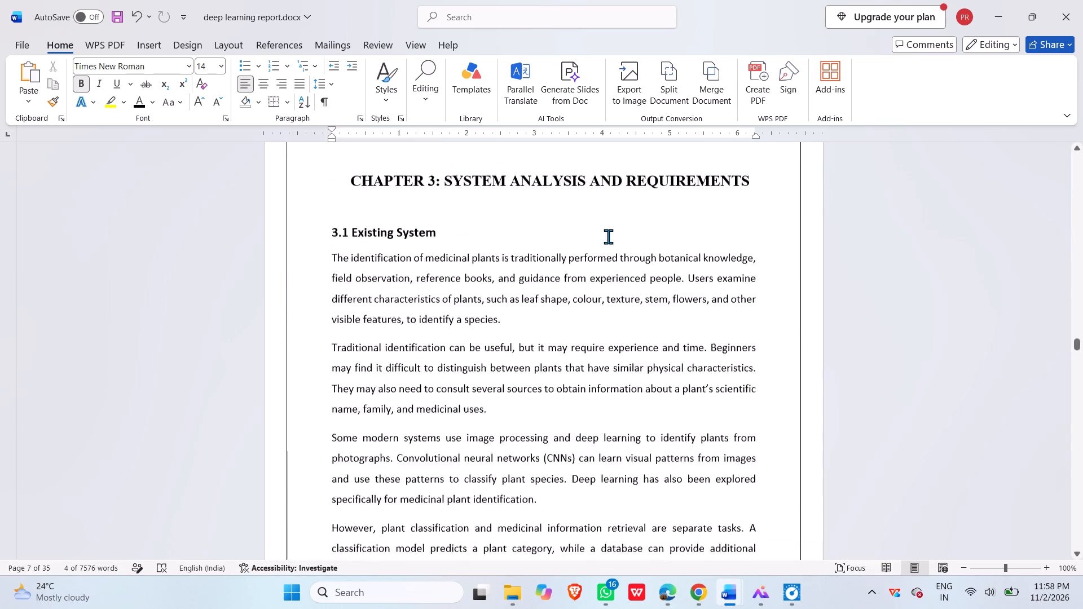
scroll(608, 236, up, 19)
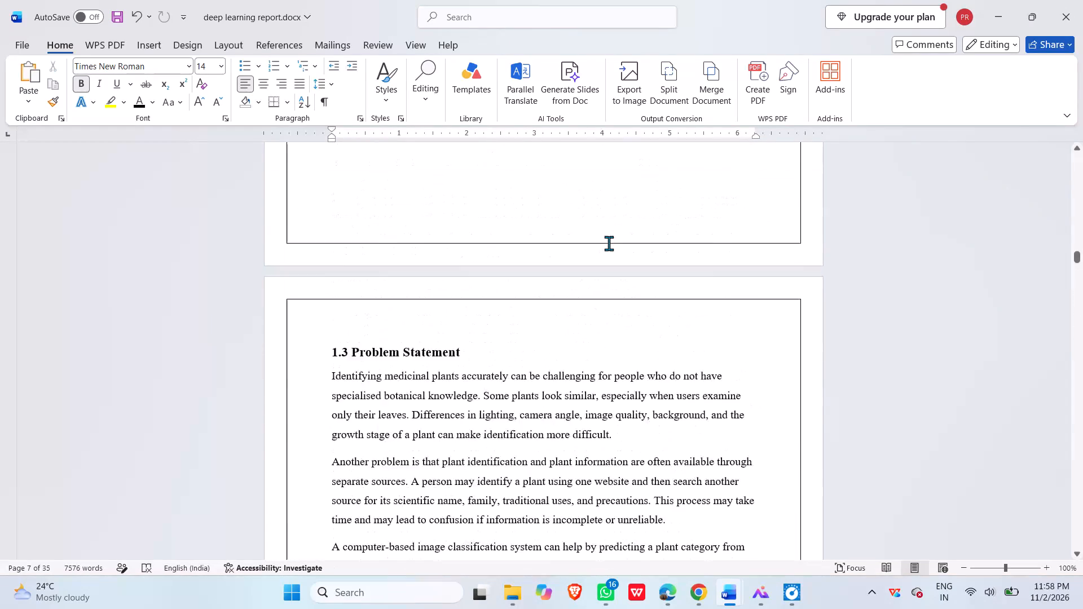
scroll(609, 243, up, 13)
scroll(606, 247, down, 2)
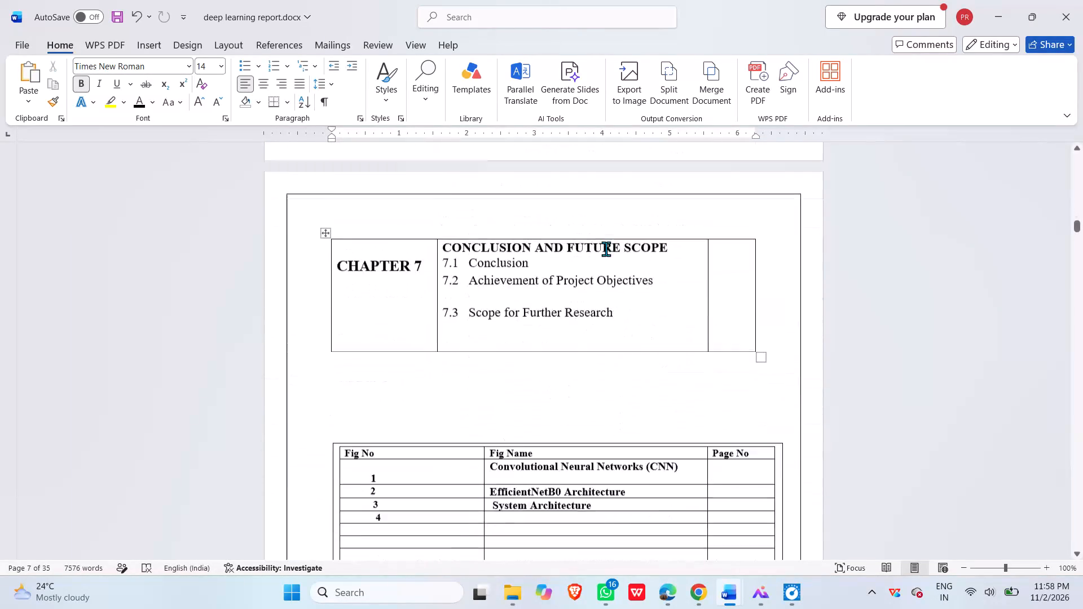
scroll(606, 249, down, 1)
click(584, 199)
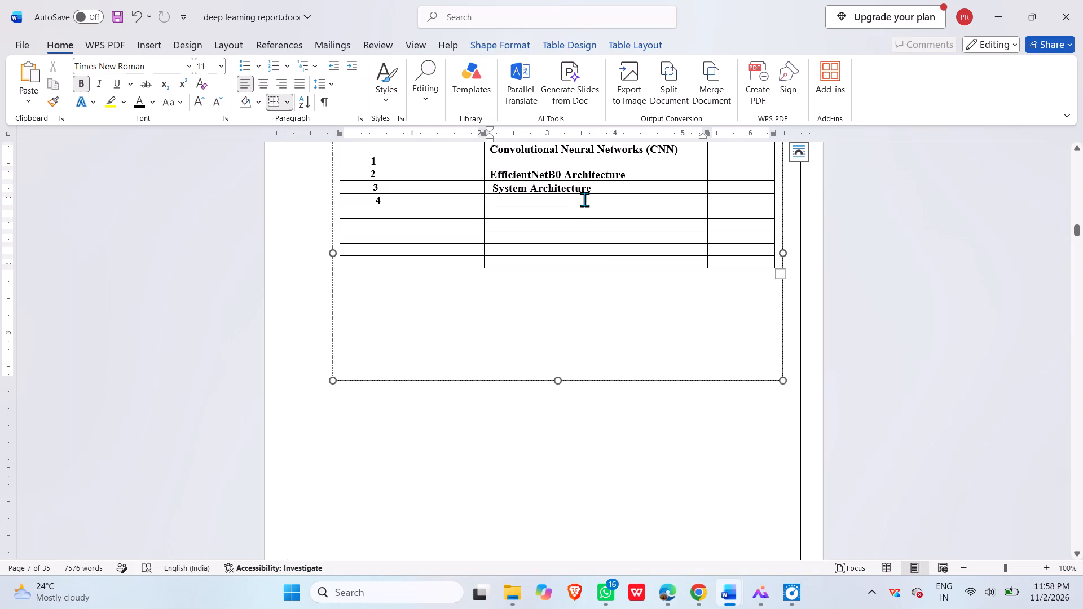
key(ctrl+v)
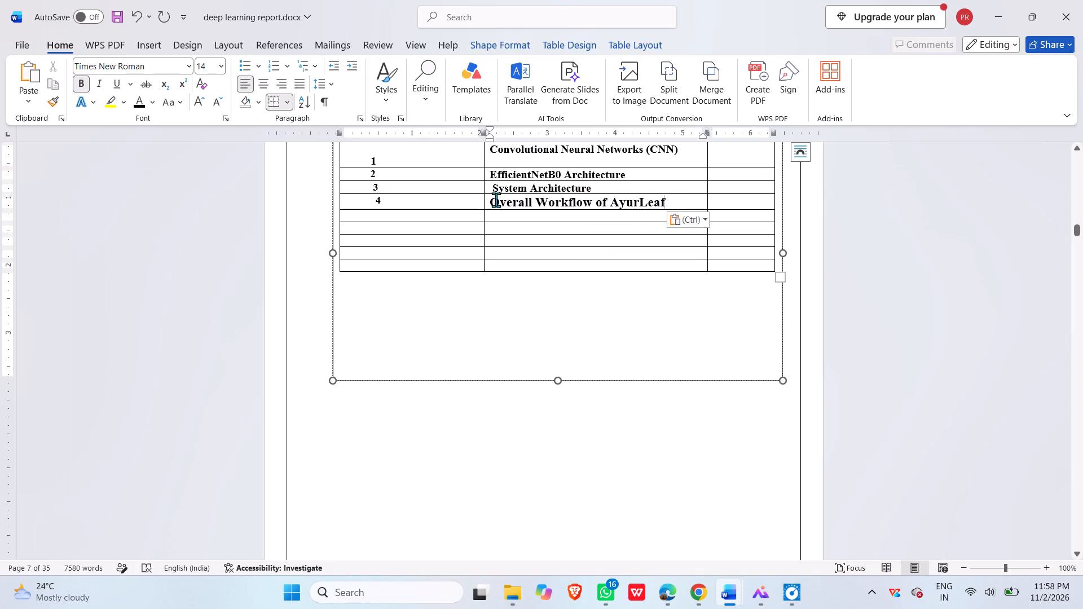
Set the font size of the "Overall Workflow of AyurLeaf" title to 12.
drag(491, 200, 645, 194)
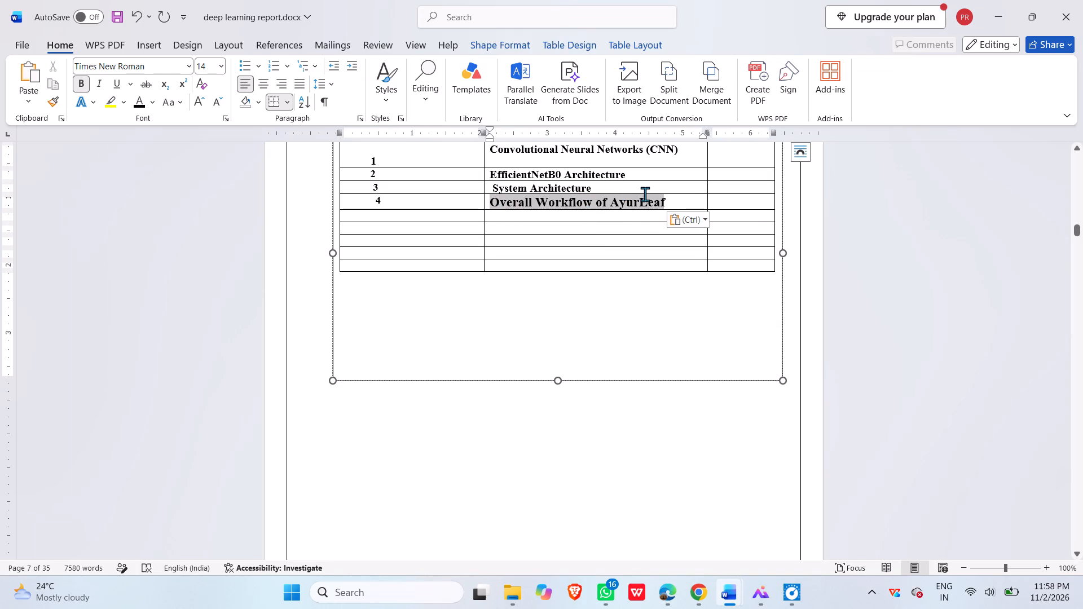
drag(645, 194, 645, 195)
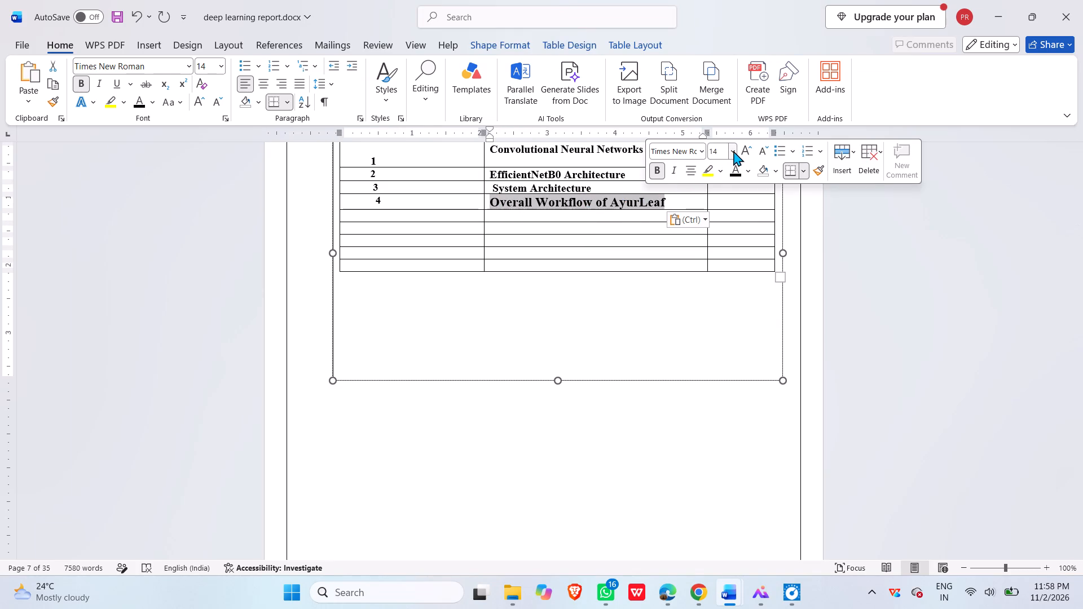
click(734, 150)
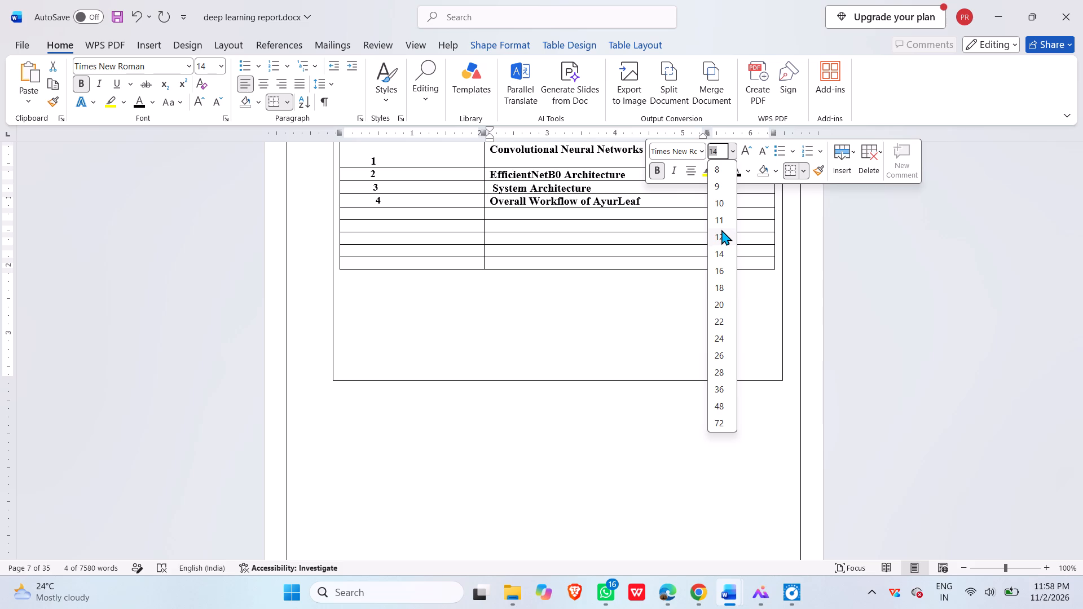
click(721, 230)
click(690, 284)
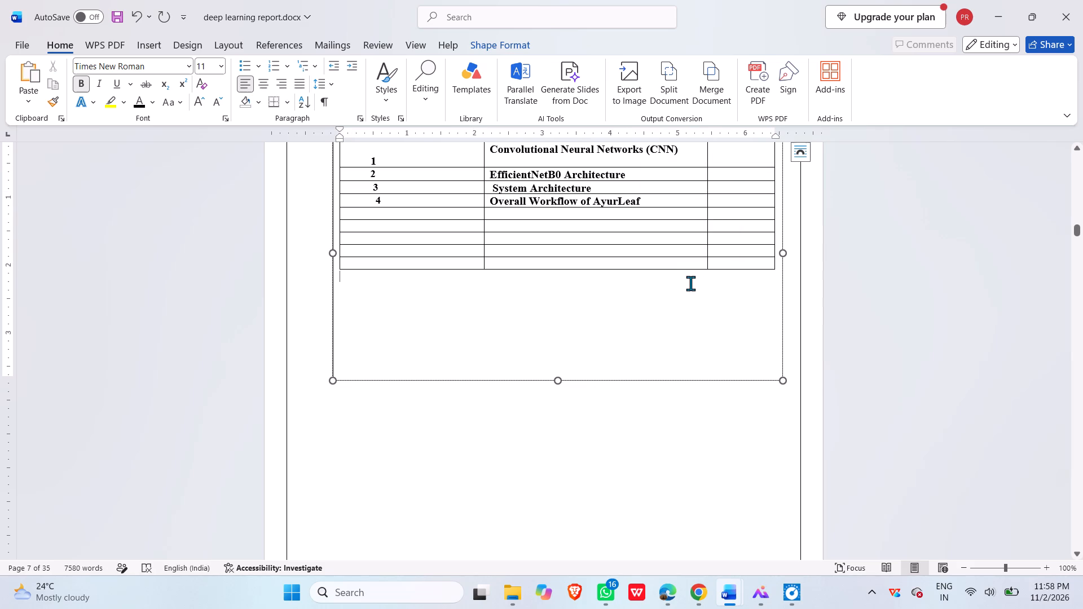
Find the figure following Overall Workflow of AyurLeaf in Chapter 4 and copy "Model Architecture" from the section 4.4 heading.
scroll(690, 277, down, 2)
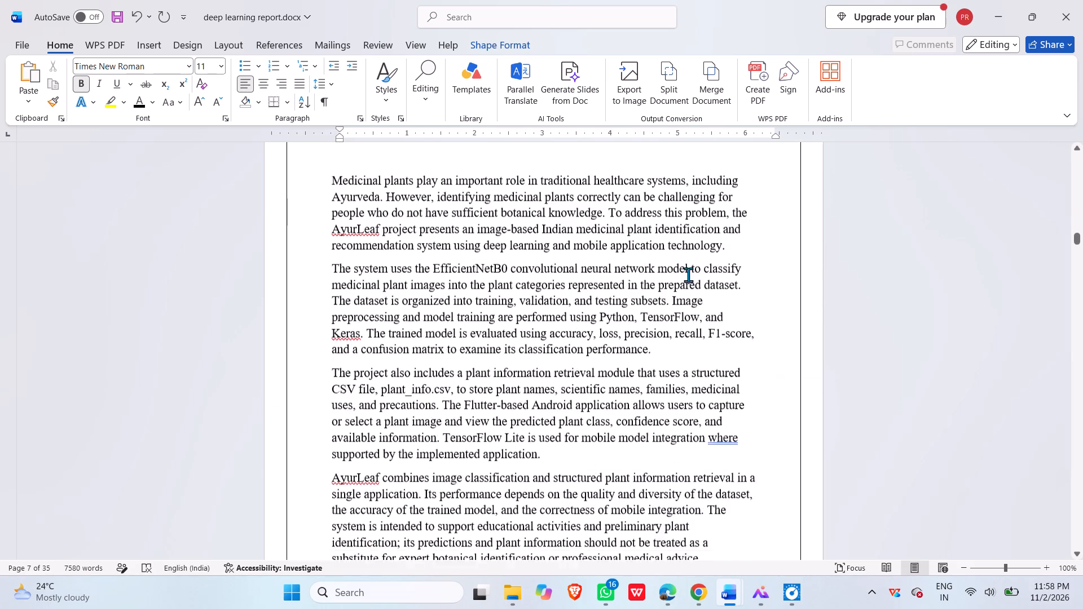
scroll(688, 274, down, 16)
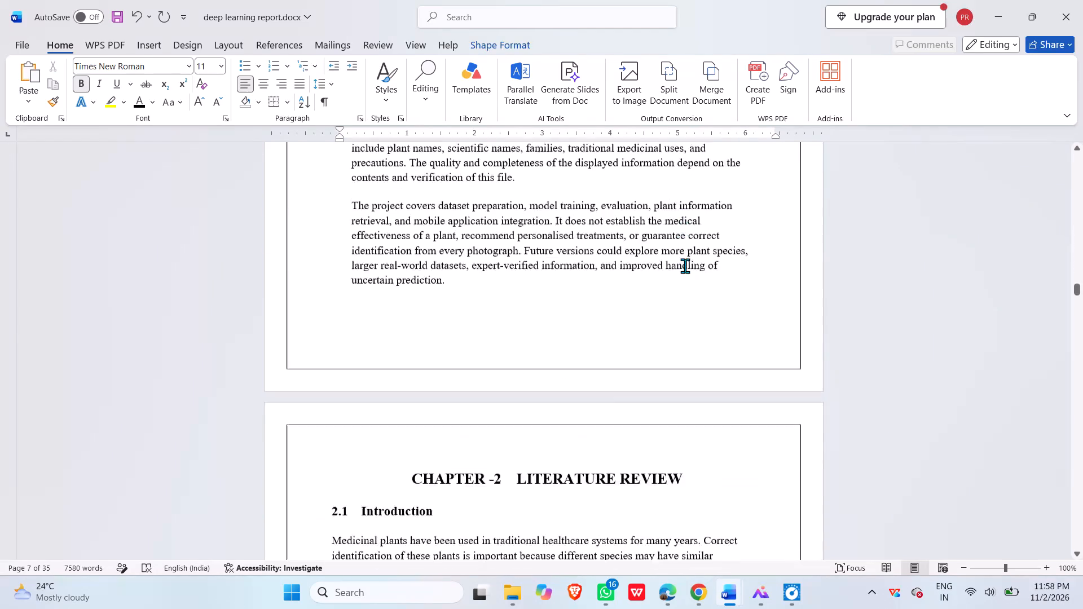
scroll(685, 266, down, 15)
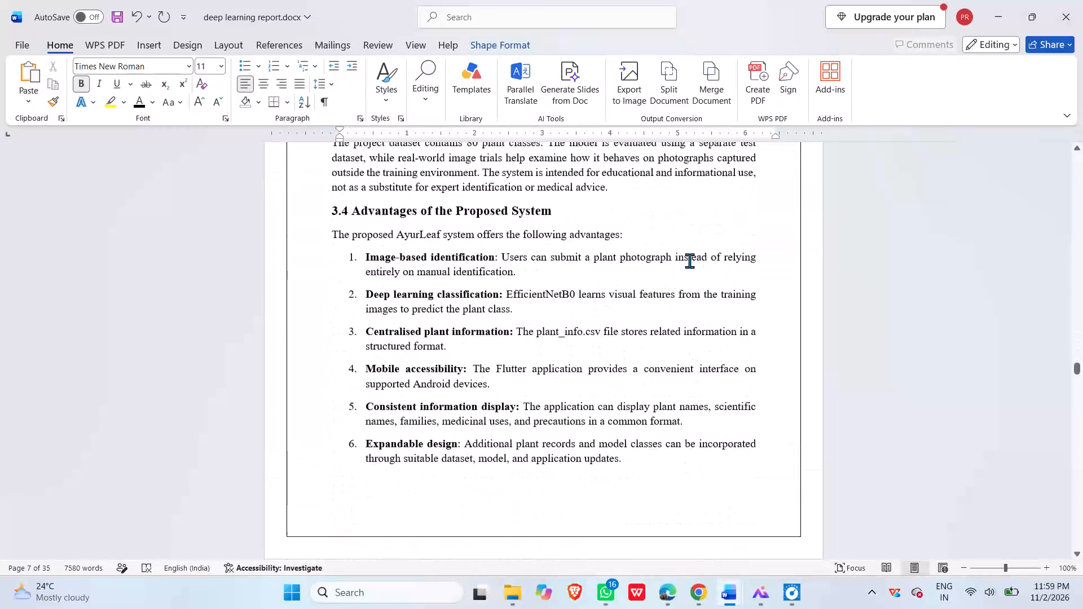
scroll(689, 261, down, 8)
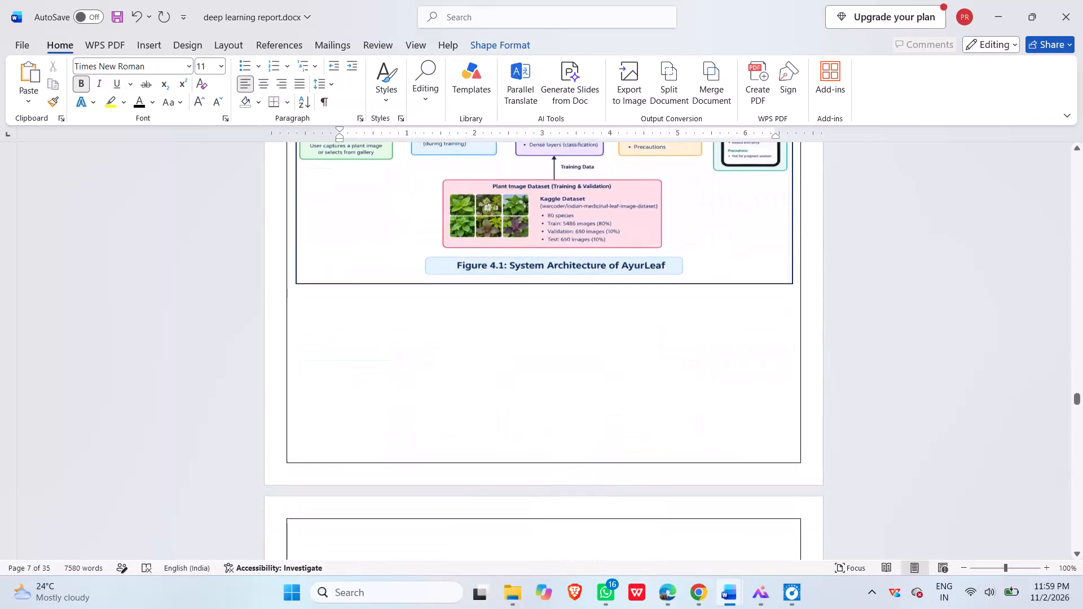
scroll(689, 260, down, 5)
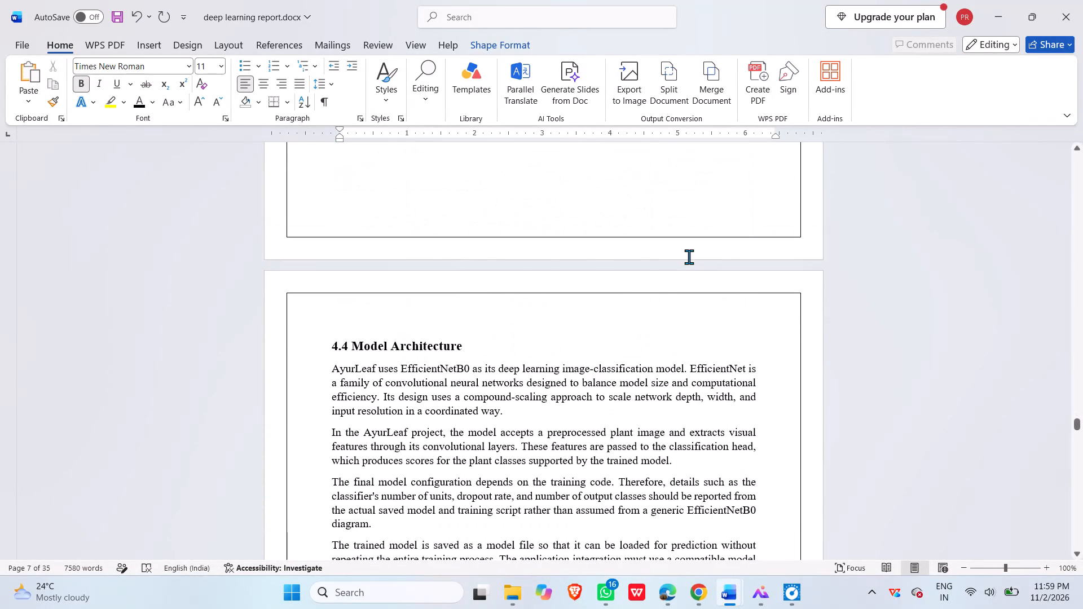
scroll(689, 257, down, 2)
scroll(689, 257, up, 1)
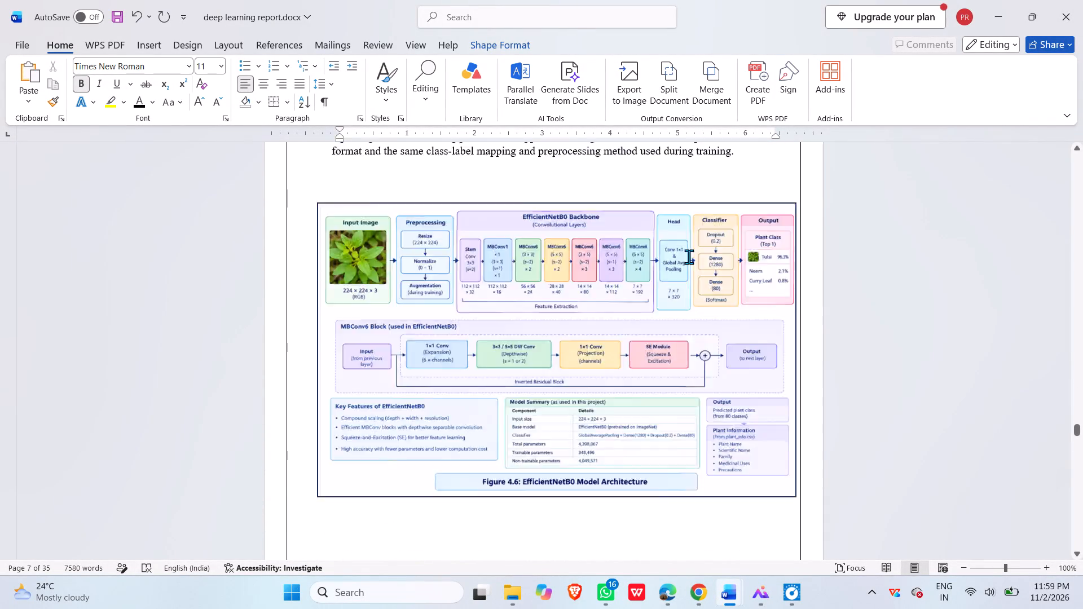
scroll(689, 257, up, 1)
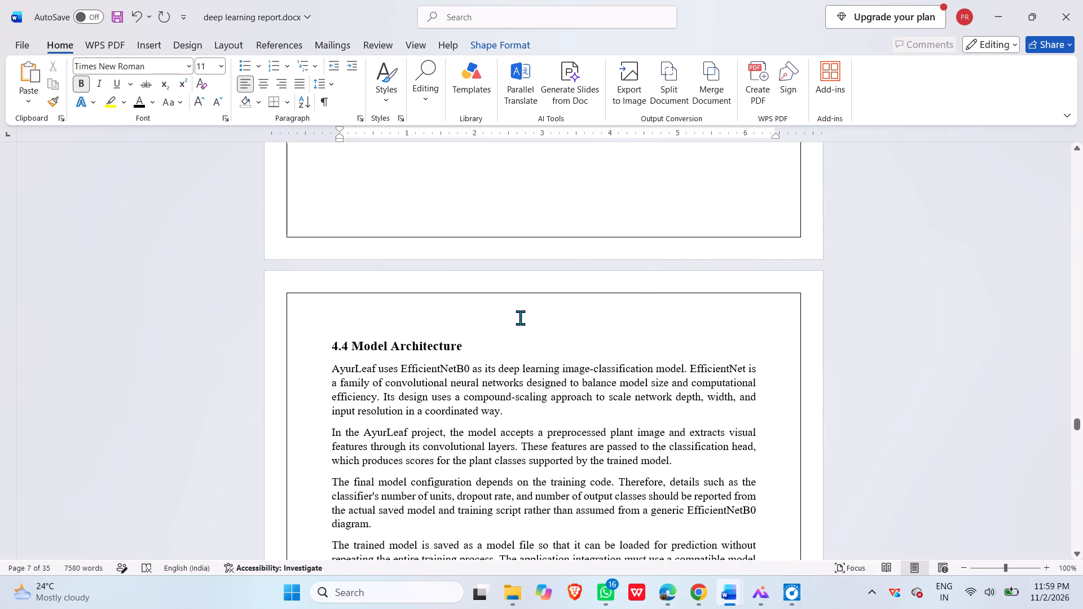
scroll(525, 314, up, 4)
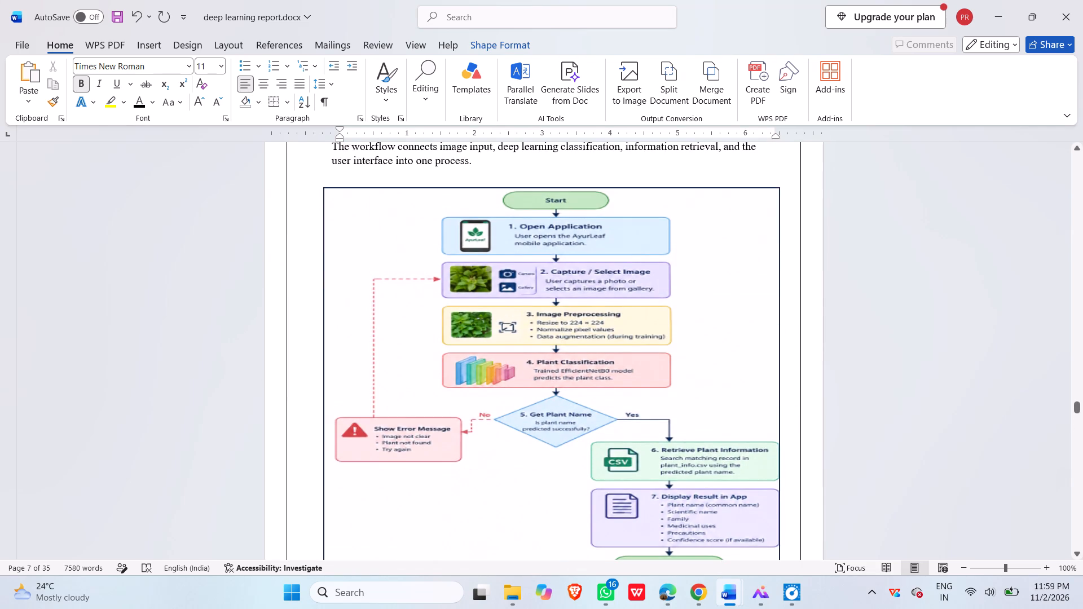
scroll(529, 309, up, 1)
scroll(529, 308, down, 2)
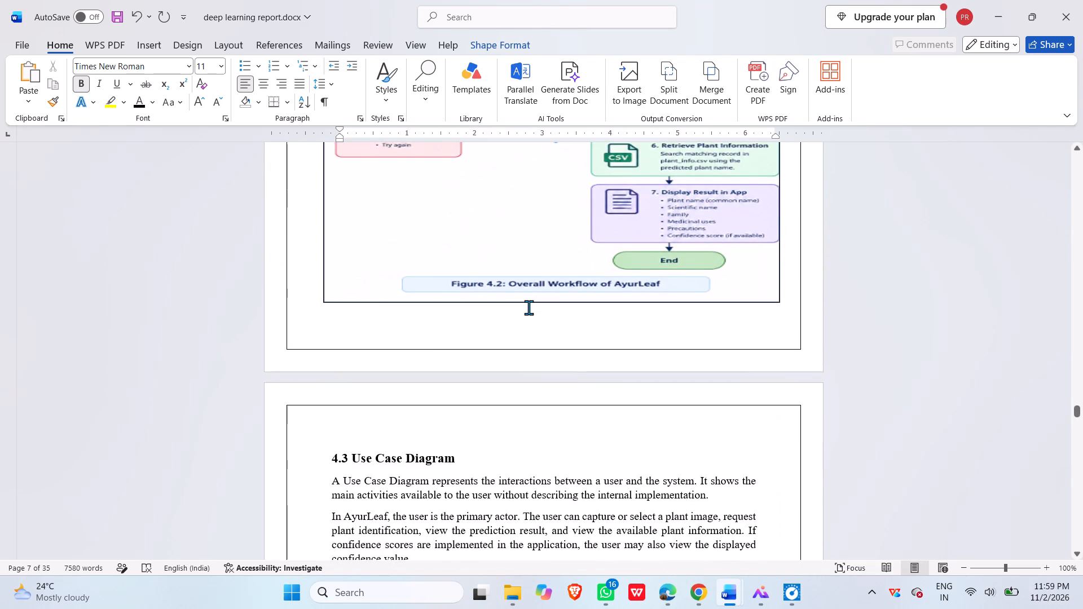
scroll(529, 307, down, 3)
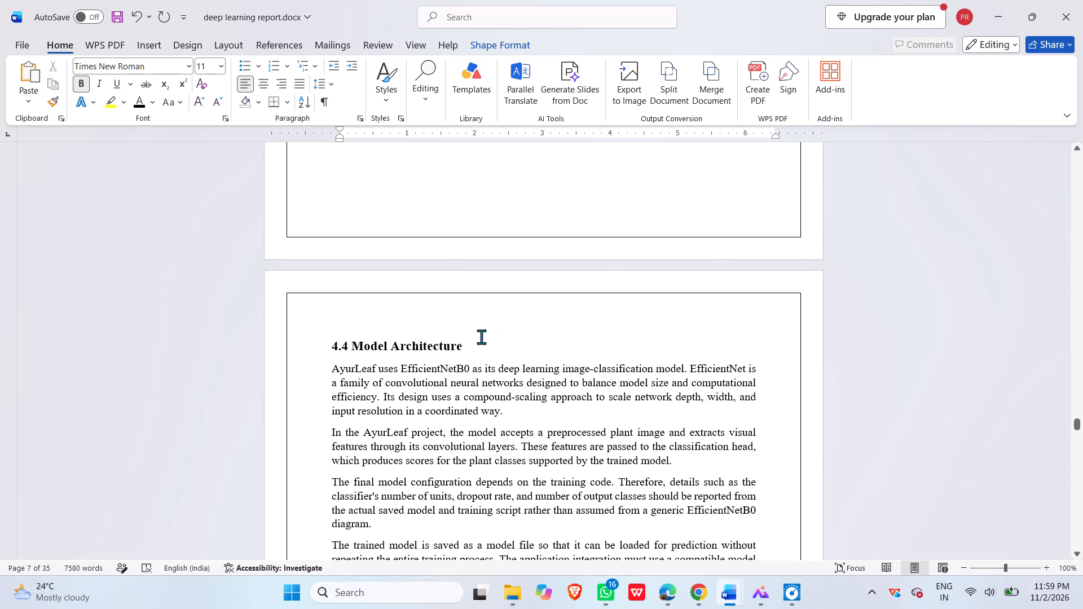
drag(473, 341, 364, 347)
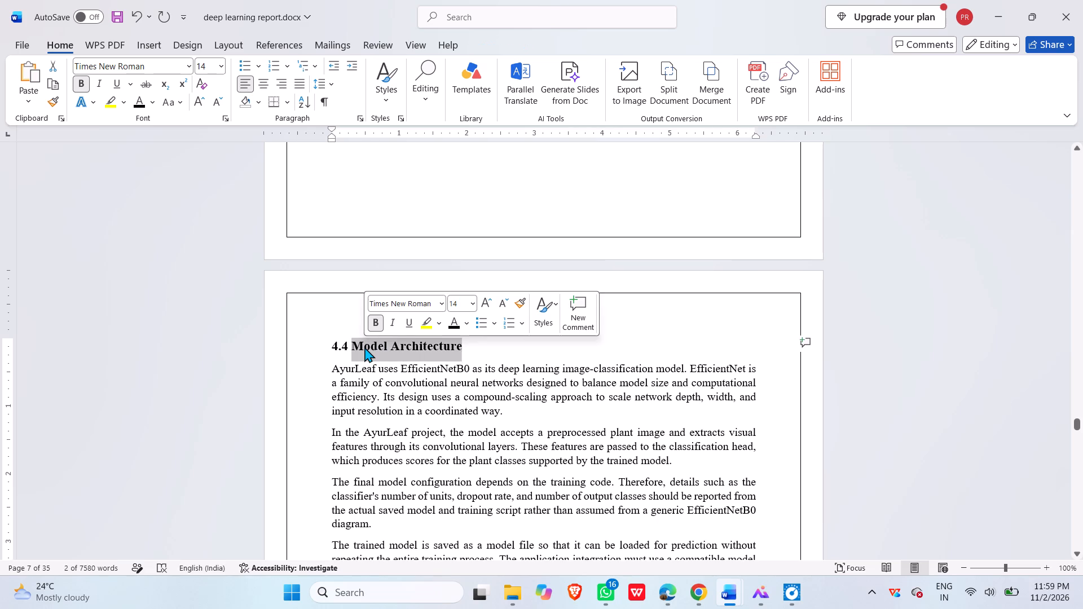
key(ctrl+c)
Return to the list-of-figures table and paste "Model Architecture" into the empty "Fig Name" cell below "Overall Workflow of AyurLeaf".
click(529, 322)
scroll(528, 323, up, 1)
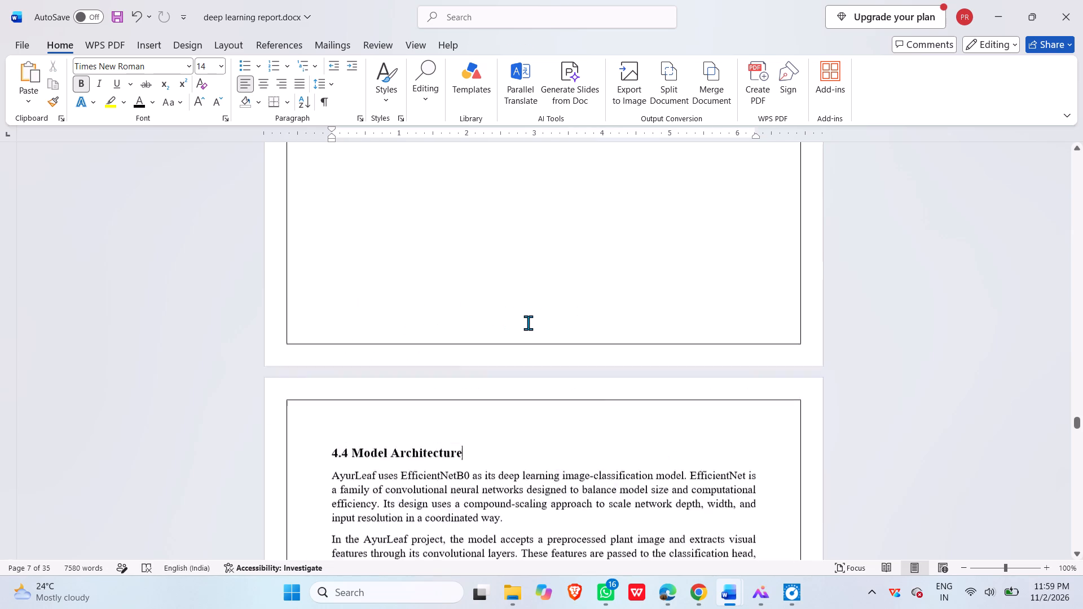
scroll(528, 323, up, 20)
scroll(528, 323, up, 8)
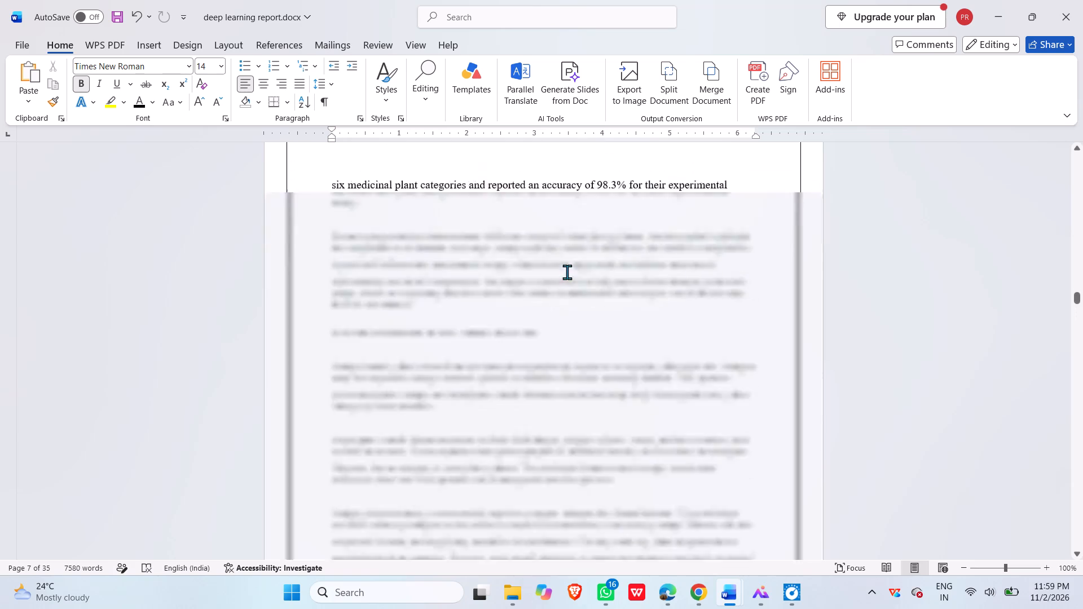
scroll(567, 272, up, 15)
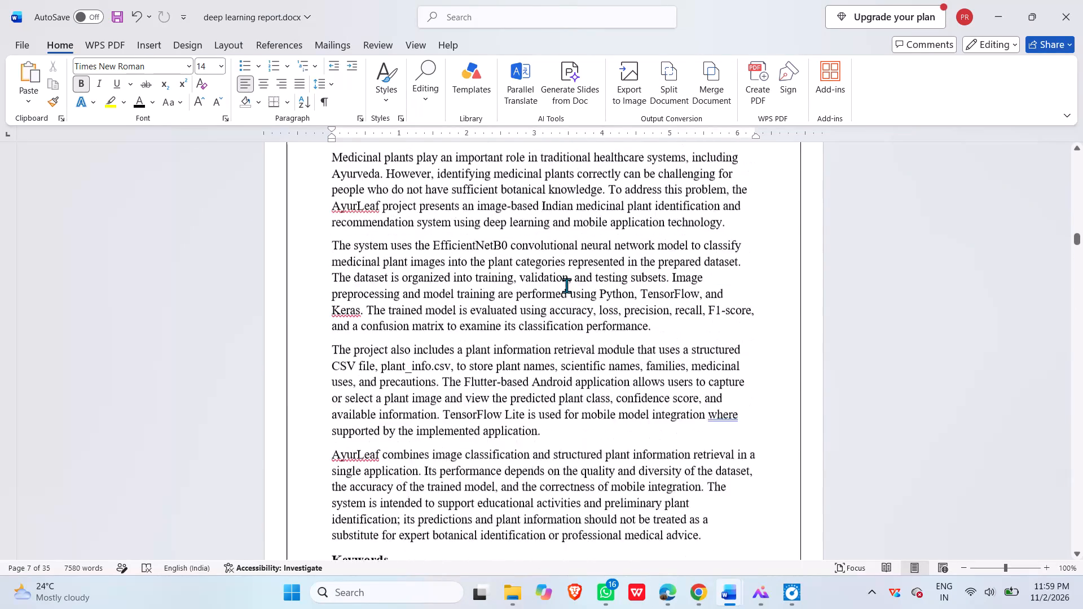
scroll(566, 285, up, 3)
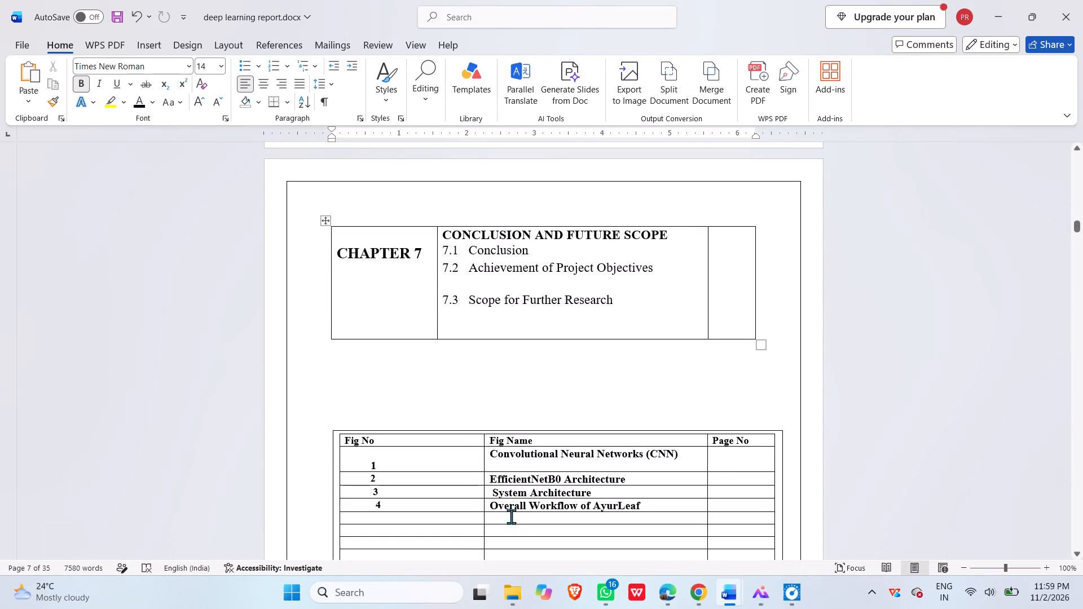
click(514, 518)
key(ctrl+v)
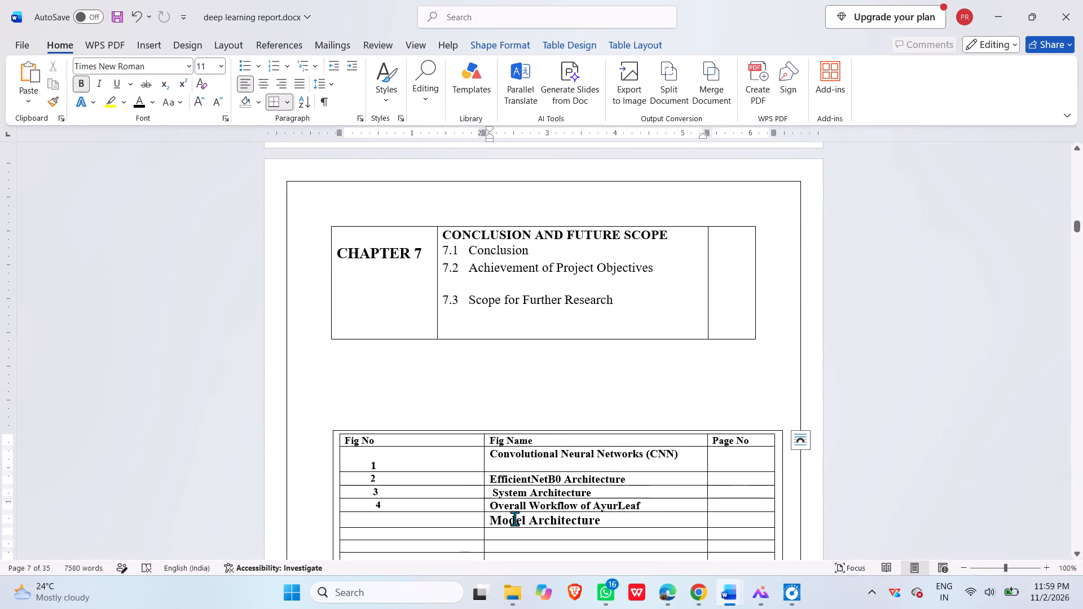
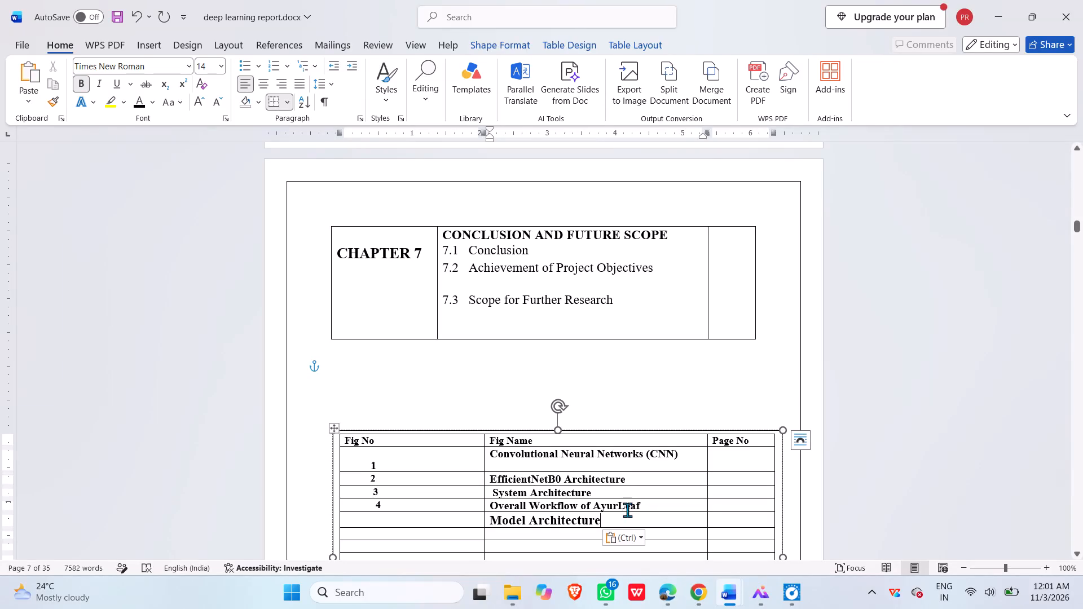
Set the font size of the "Model Architecture" title in the list-of-figures table to 12.
drag(618, 517, 485, 518)
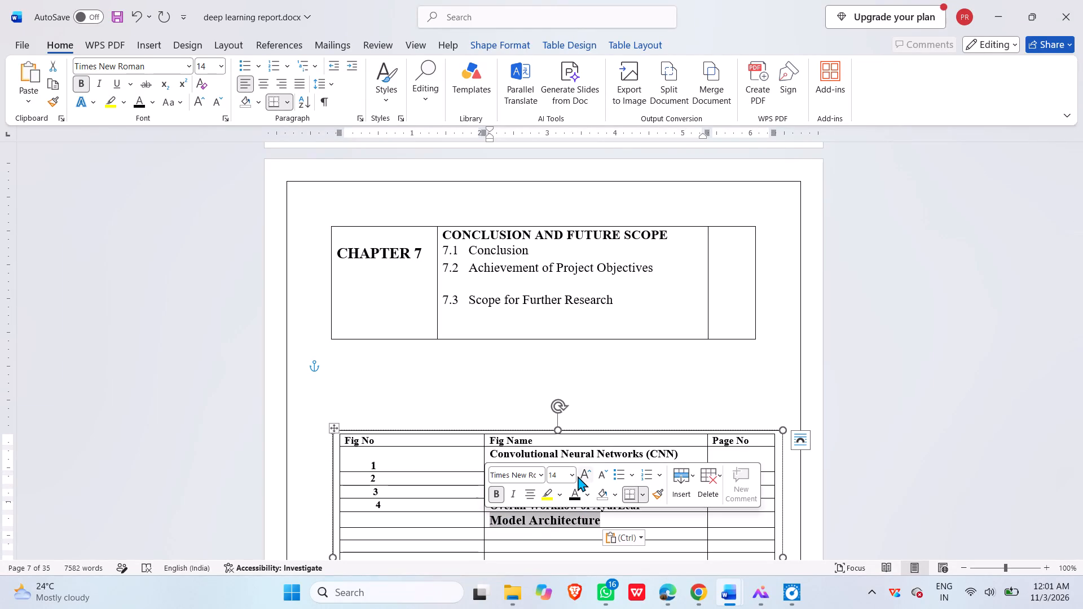
click(572, 478)
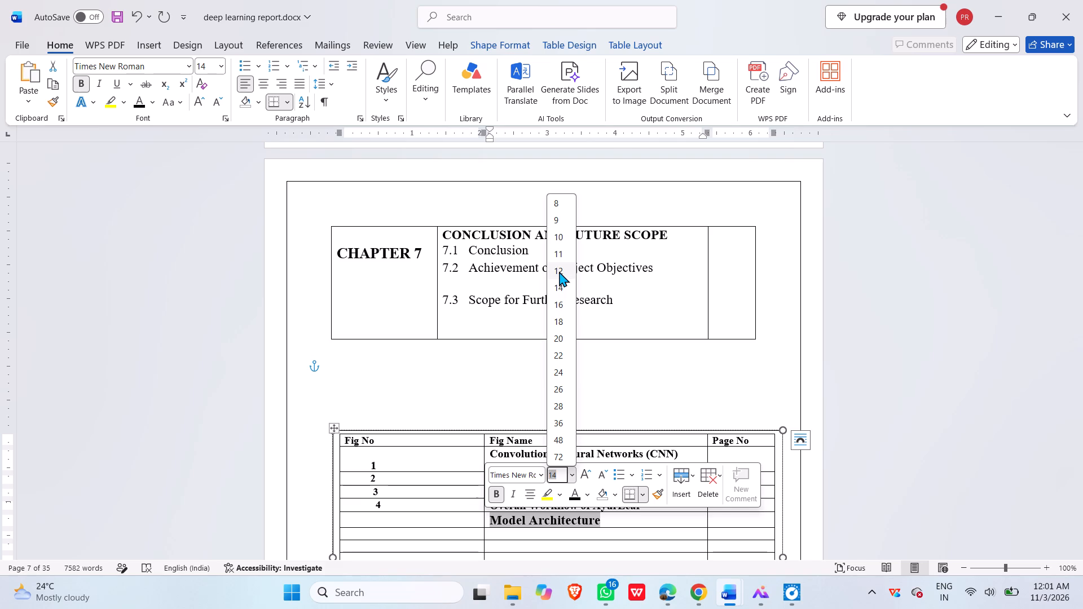
click(560, 271)
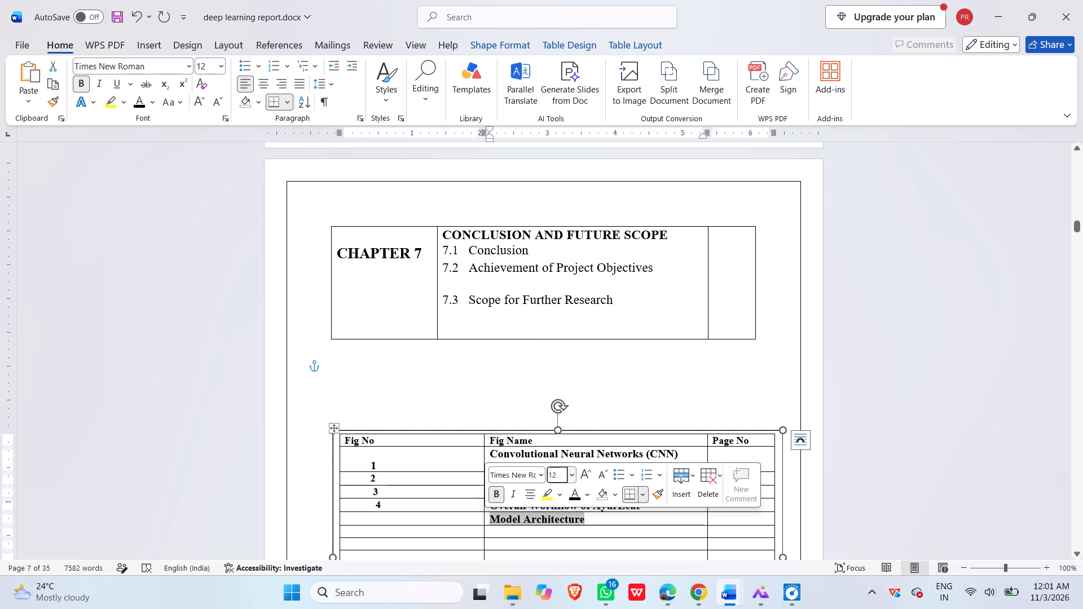
click(593, 396)
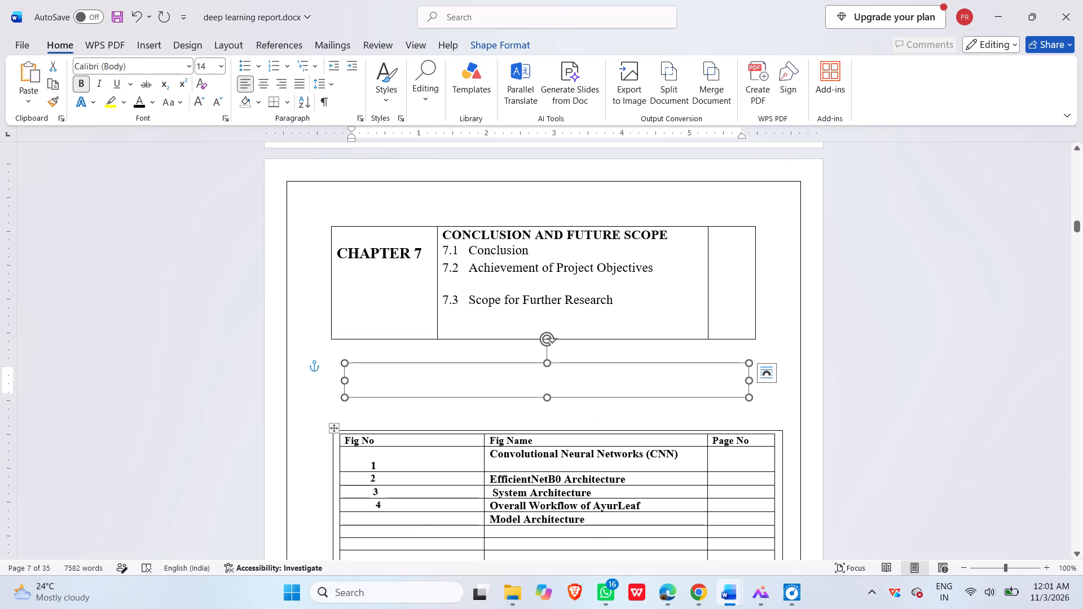
Enter figure number 5 in the "Fig No" cell beside "Model Architecture" and indent it with spaces to line up with the numbers above.
click(419, 520)
key(5)
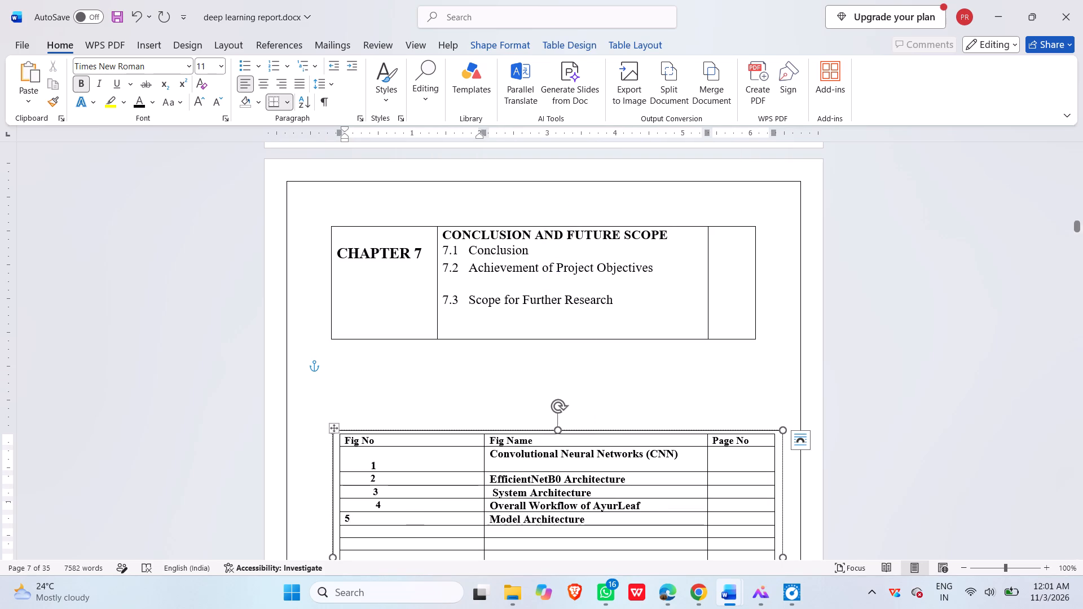
key(space)
key(space)
key(space)
key(space)
key(space)
key(space)
key(space)
key(space)
key(space)
key(space)
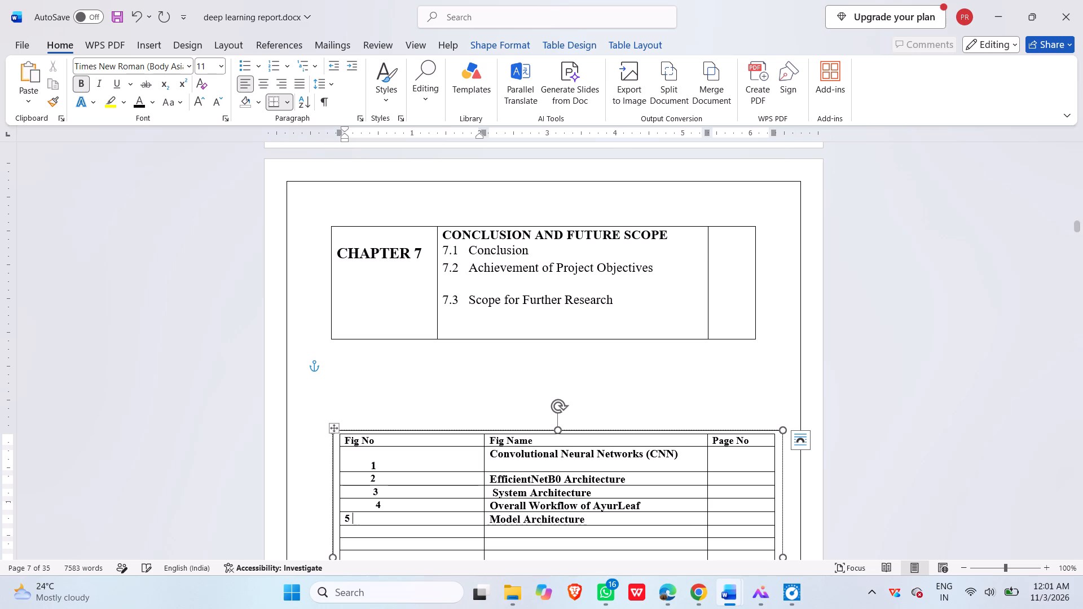
key(space)
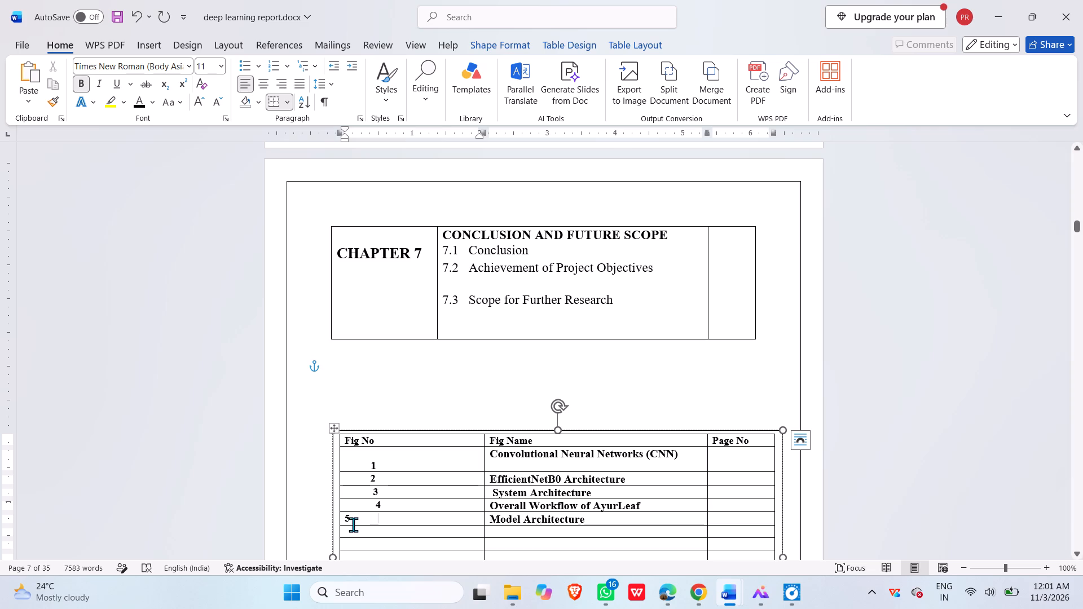
click(345, 524)
key(space)
key(space)
key(space)
key(space)
key(space)
key(space)
key(space)
key(space)
key(space)
key(space)
key(space)
key(space)
Find the next figure after Model Architecture, in Chapter 5, and copy "Dataset Collection and Description" from the section 5.1 heading.
scroll(512, 485, down, 12)
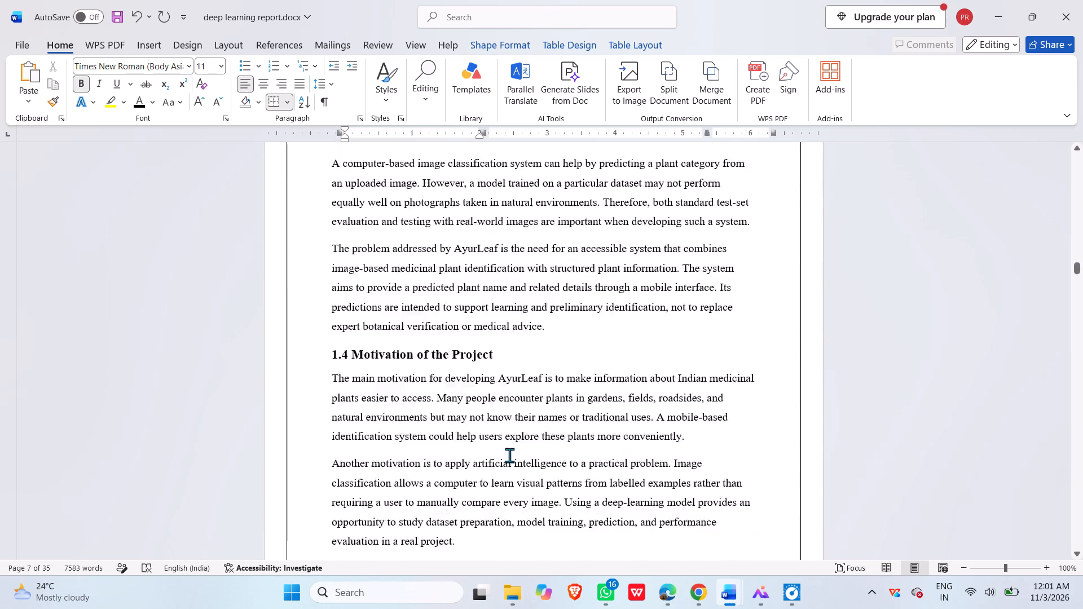
scroll(509, 455, down, 20)
scroll(509, 455, down, 9)
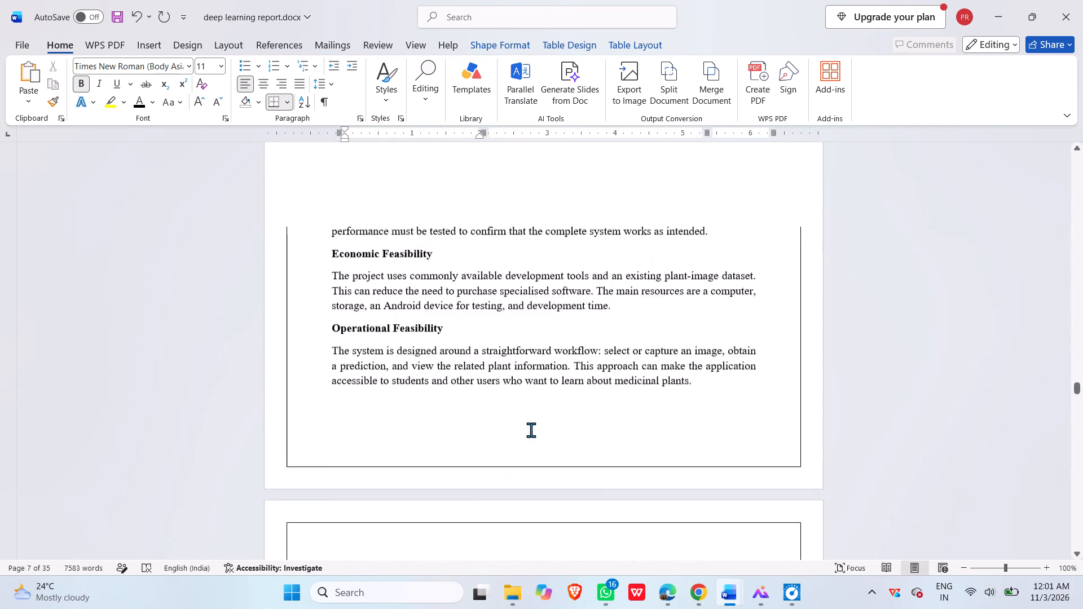
scroll(531, 430, down, 4)
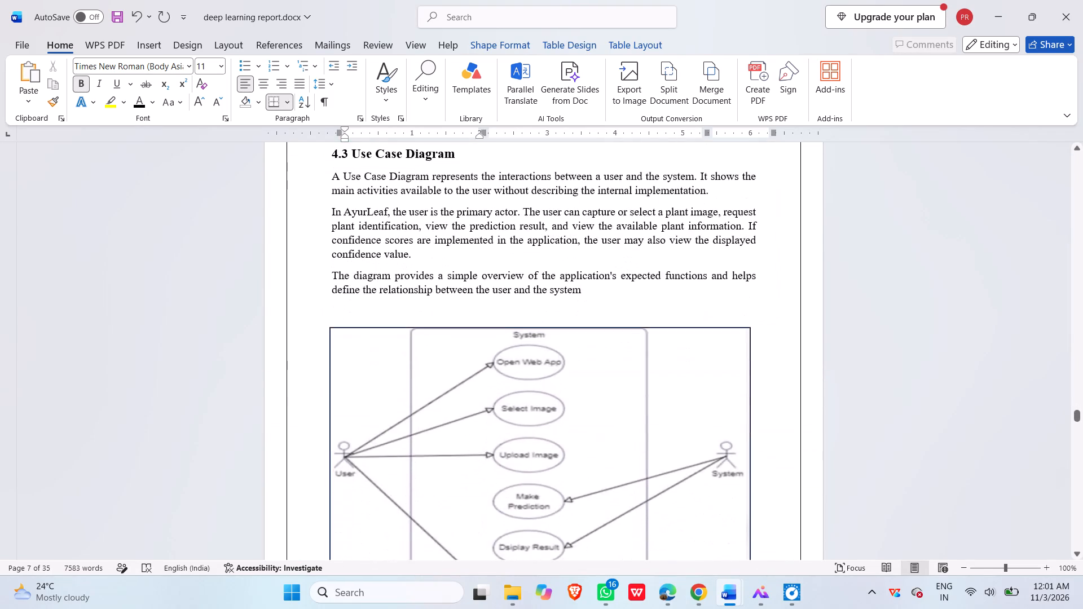
scroll(534, 428, down, 4)
scroll(534, 428, up, 1)
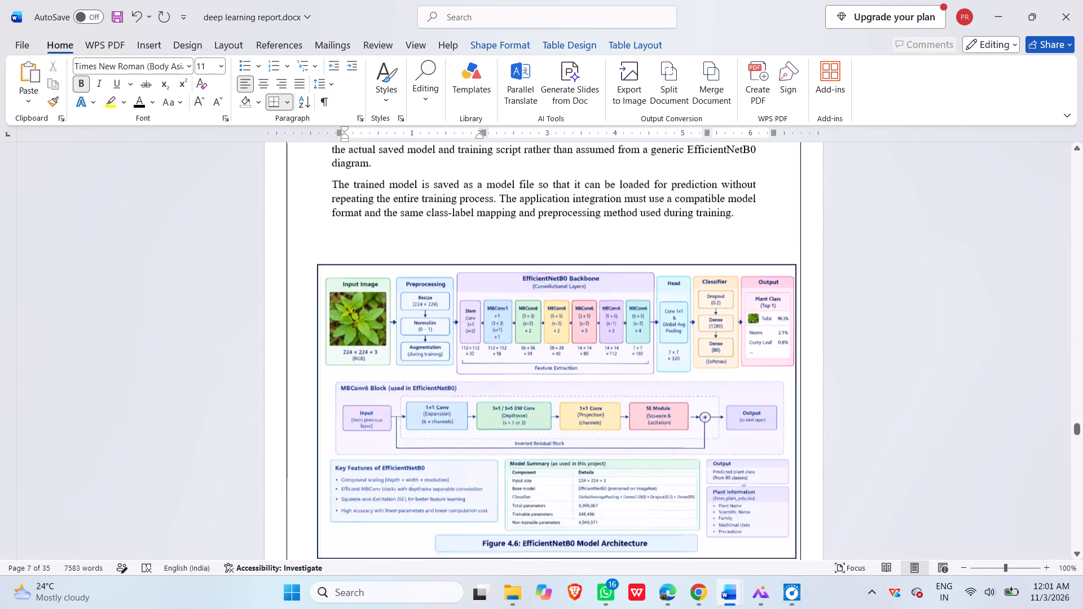
scroll(534, 428, up, 1)
scroll(534, 428, down, 3)
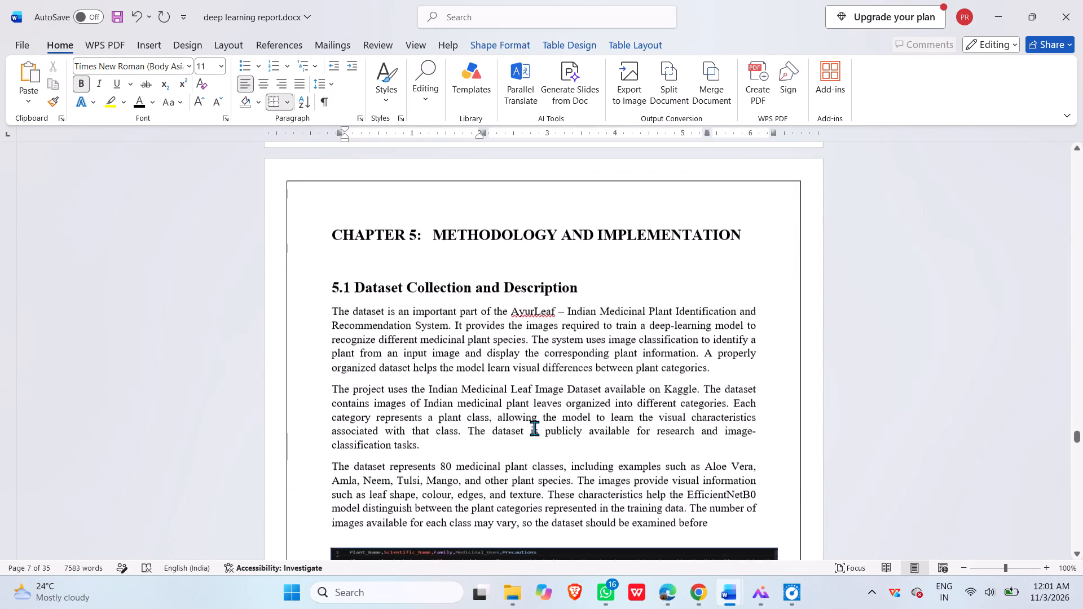
scroll(534, 428, down, 1)
scroll(534, 428, up, 1)
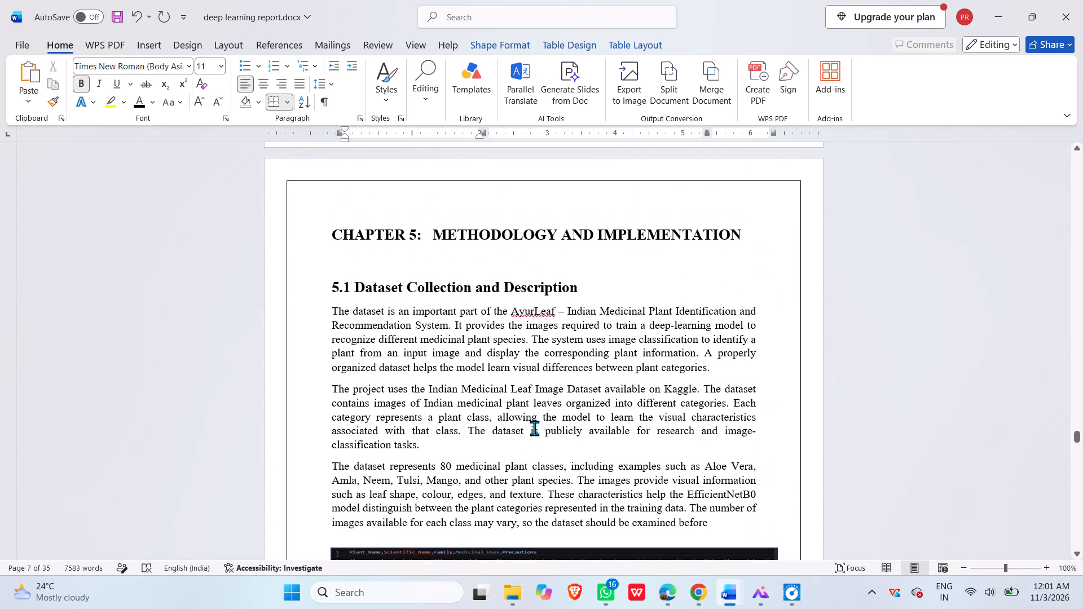
scroll(534, 428, down, 1)
scroll(534, 428, up, 1)
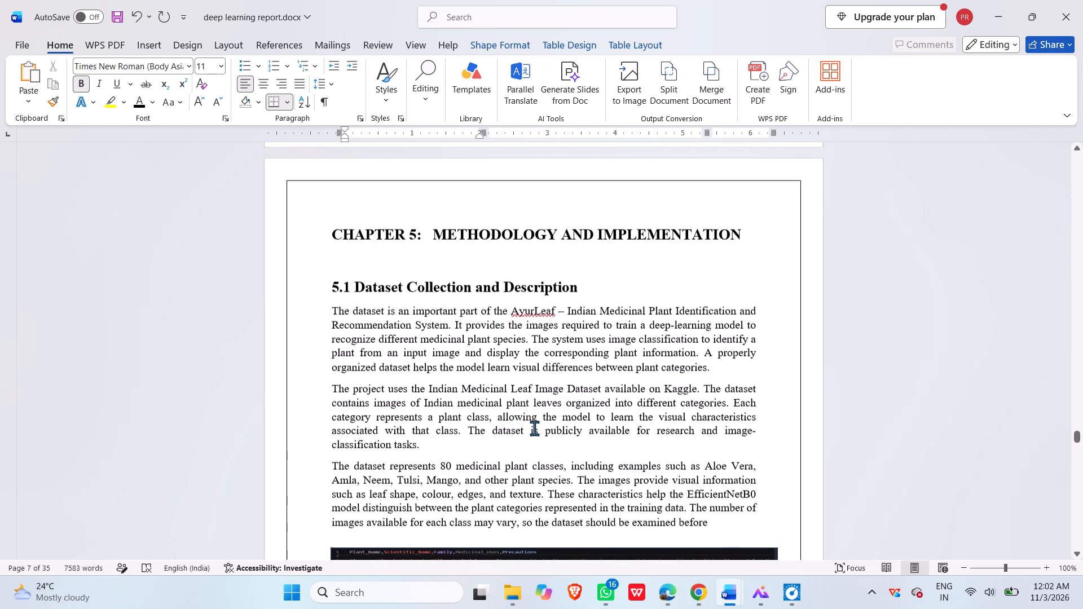
drag(353, 283, 583, 285)
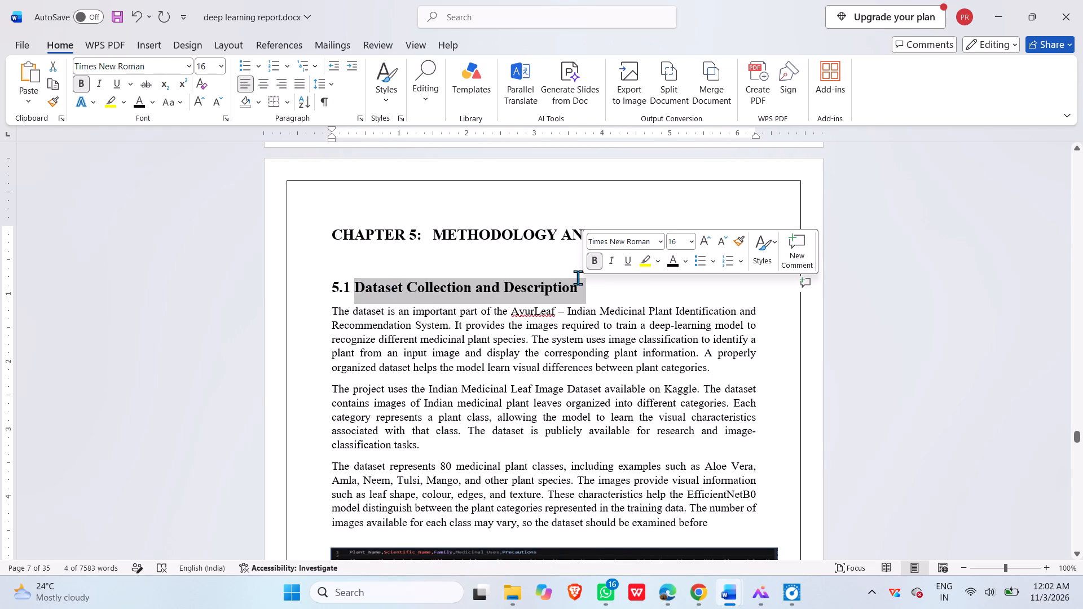
key(ctrl+c)
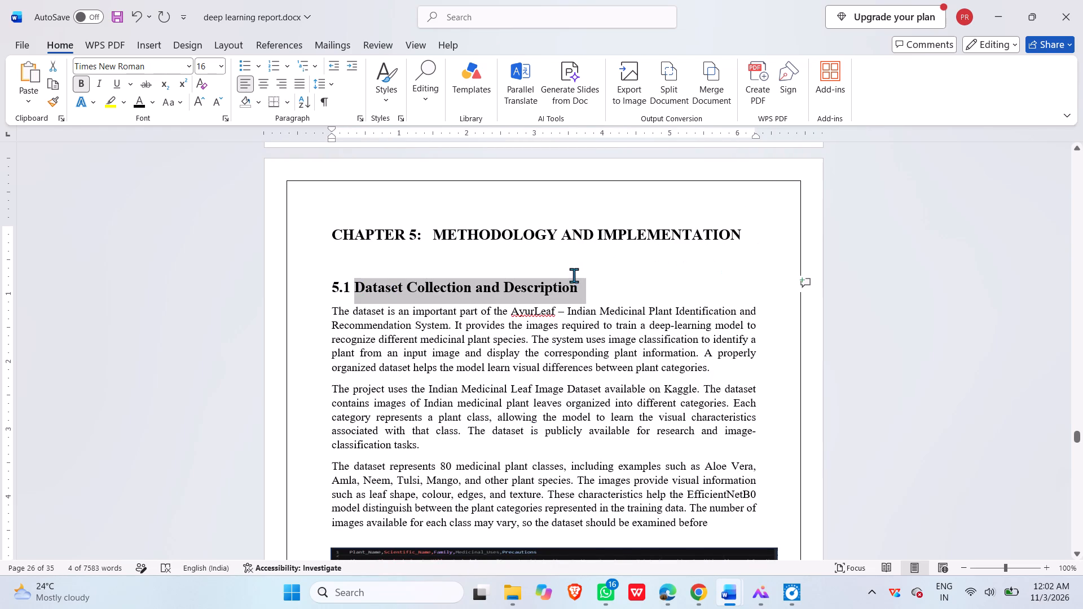
Return to the list-of-figures table and enter figure number 6, indented with spaces, in the empty "Fig No" cell below 5.
scroll(592, 288, up, 20)
scroll(592, 288, up, 3)
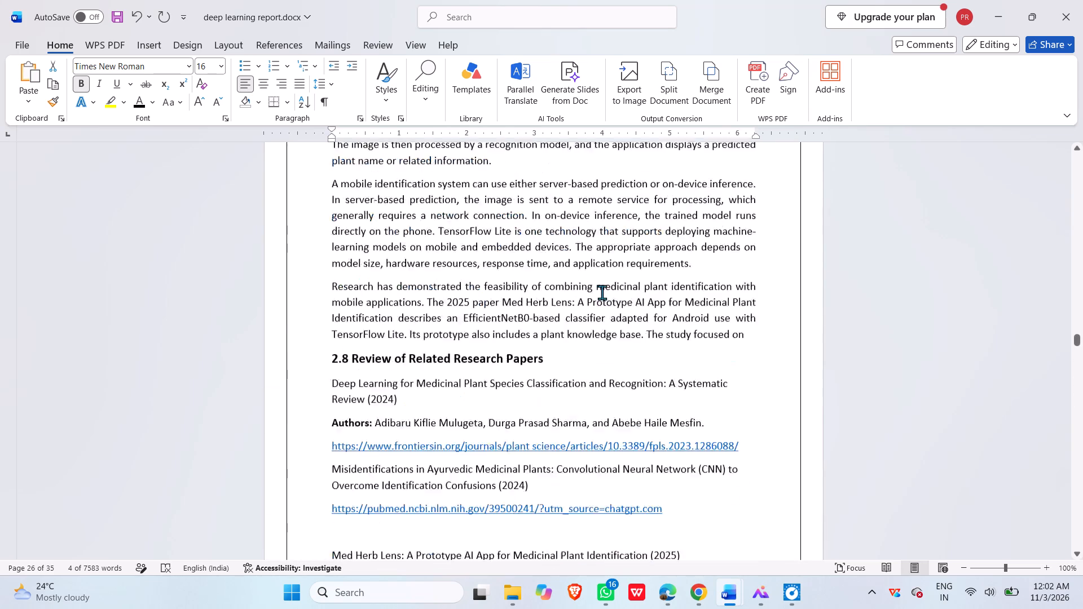
scroll(602, 292, up, 13)
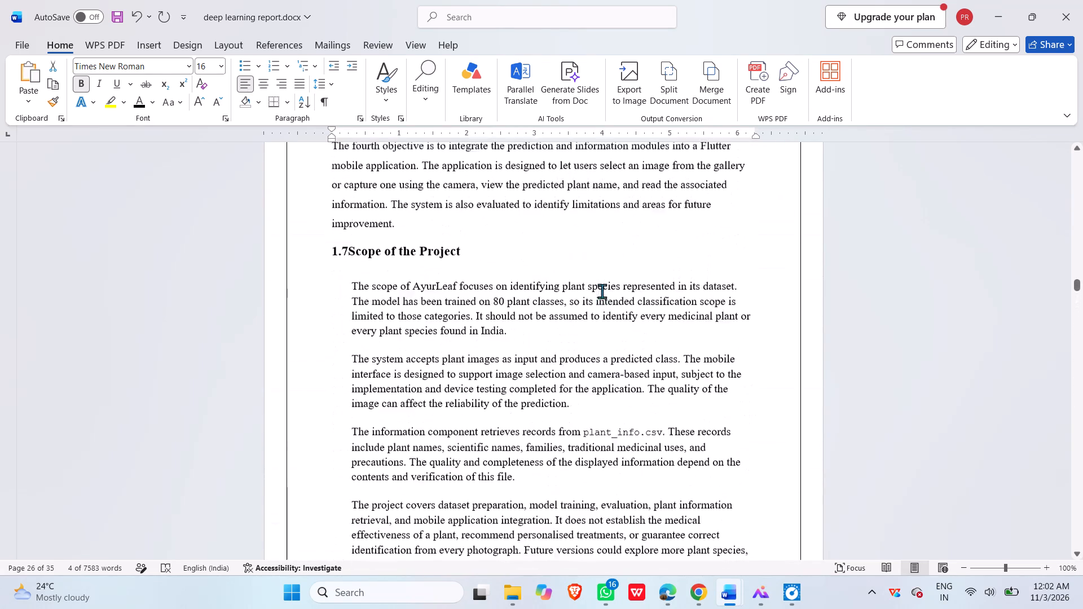
scroll(602, 291, up, 10)
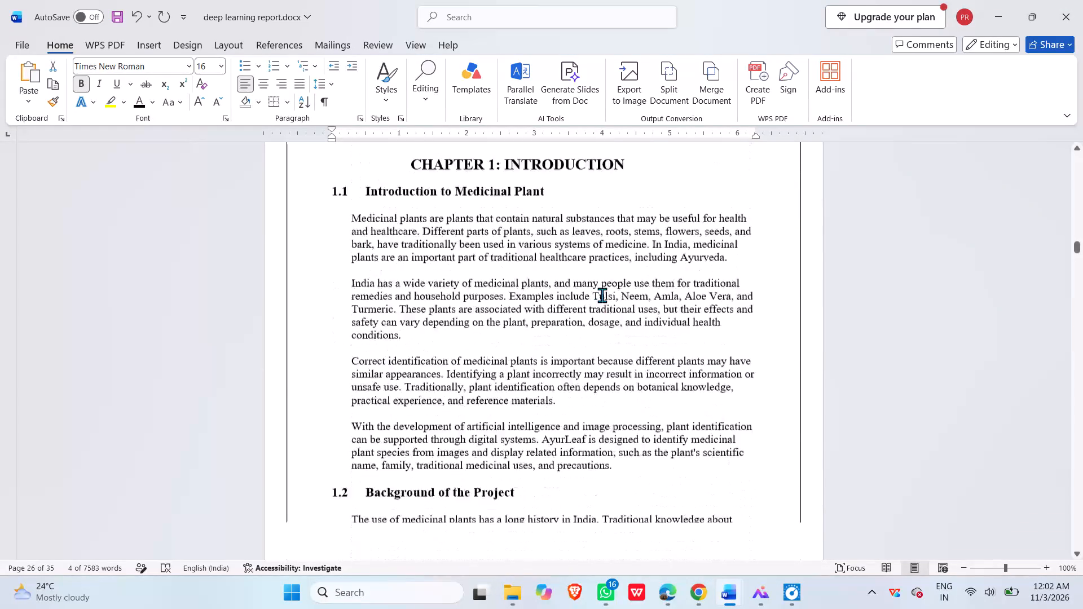
scroll(602, 295, up, 5)
scroll(602, 298, down, 1)
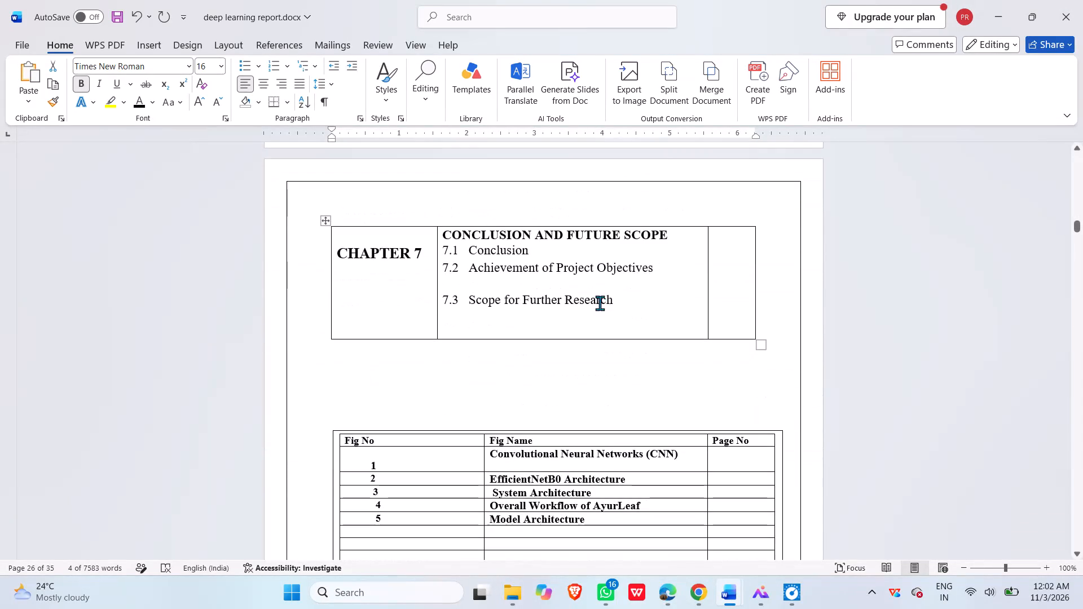
scroll(598, 306, down, 1)
click(420, 225)
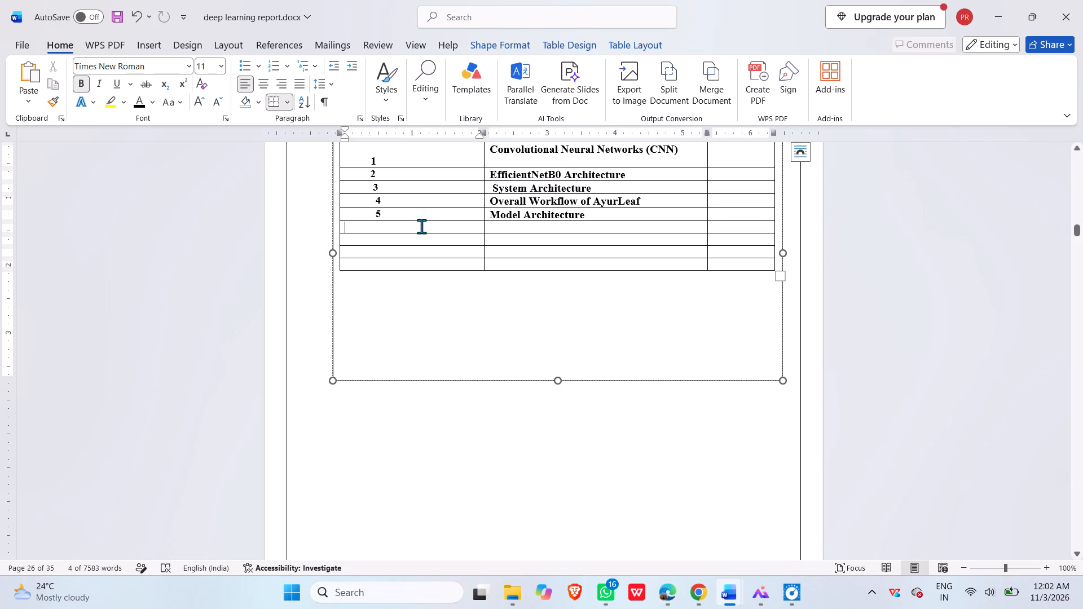
key(space)
key(space)
key(space)
key(space)
key(space)
key(space)
key(space)
key(space)
key(space)
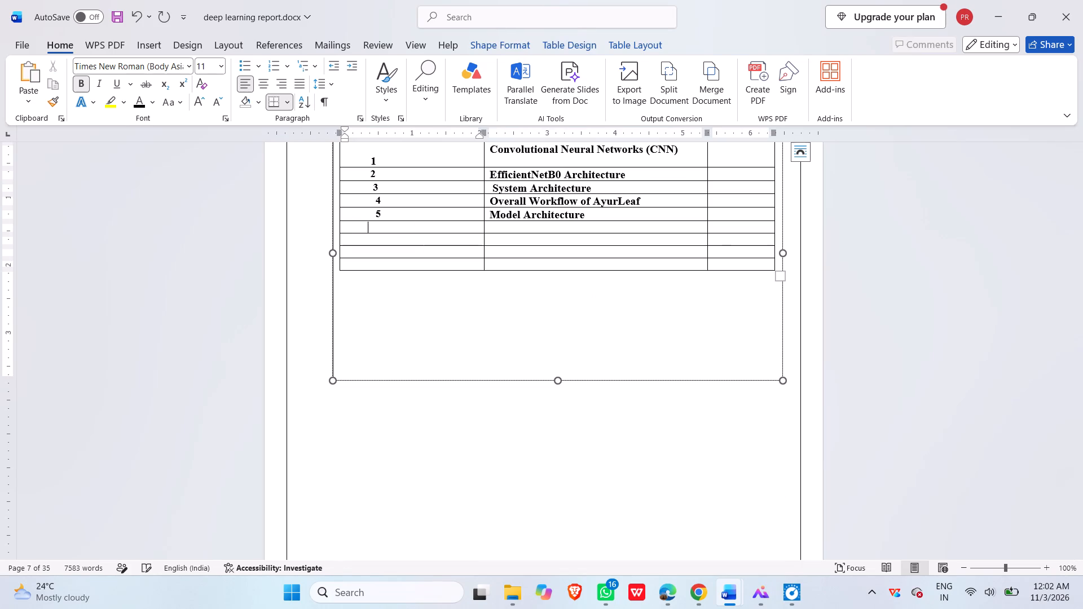
key(space)
key(6)
Paste "Dataset Collection and Description" into the "Fig Name" cell of figure 6.
click(516, 230)
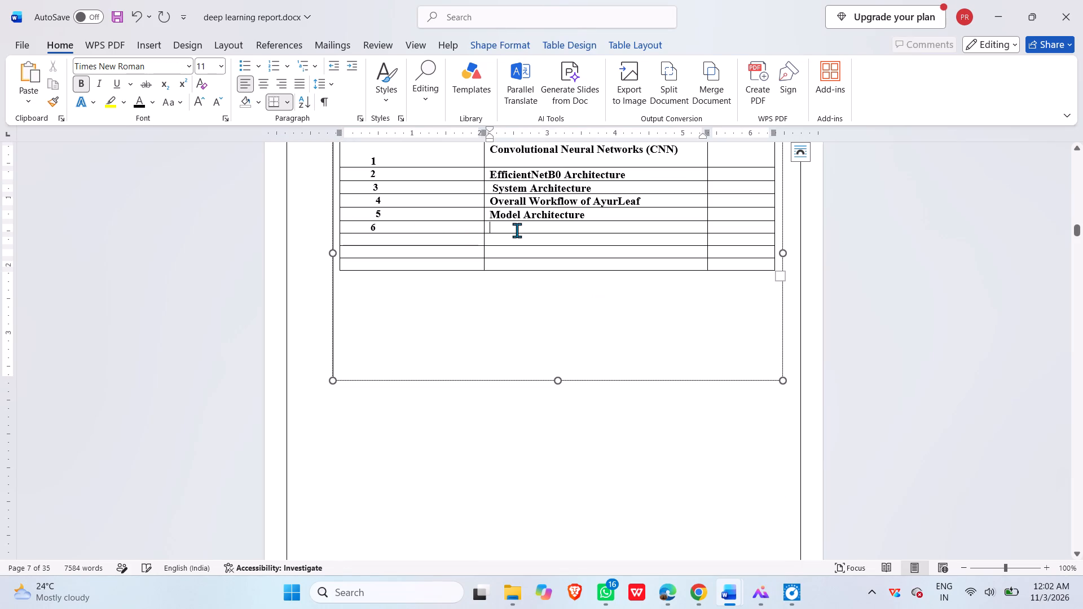
key(ctrl+v)
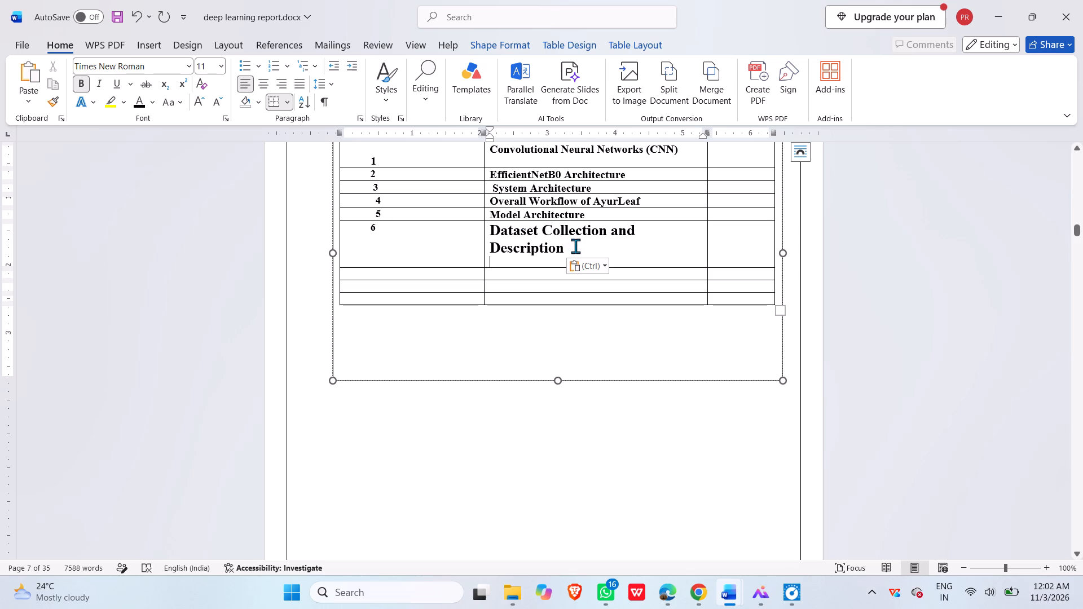
Set the font size of the "Dataset Collection and Description" title to 12.
drag(573, 250, 486, 239)
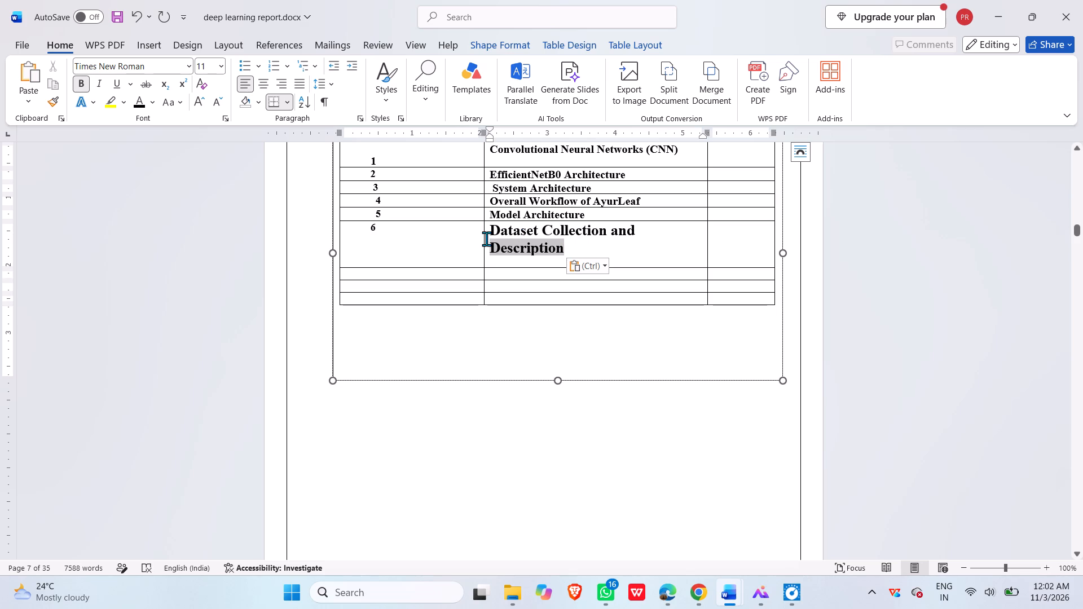
drag(486, 239, 483, 232)
click(510, 257)
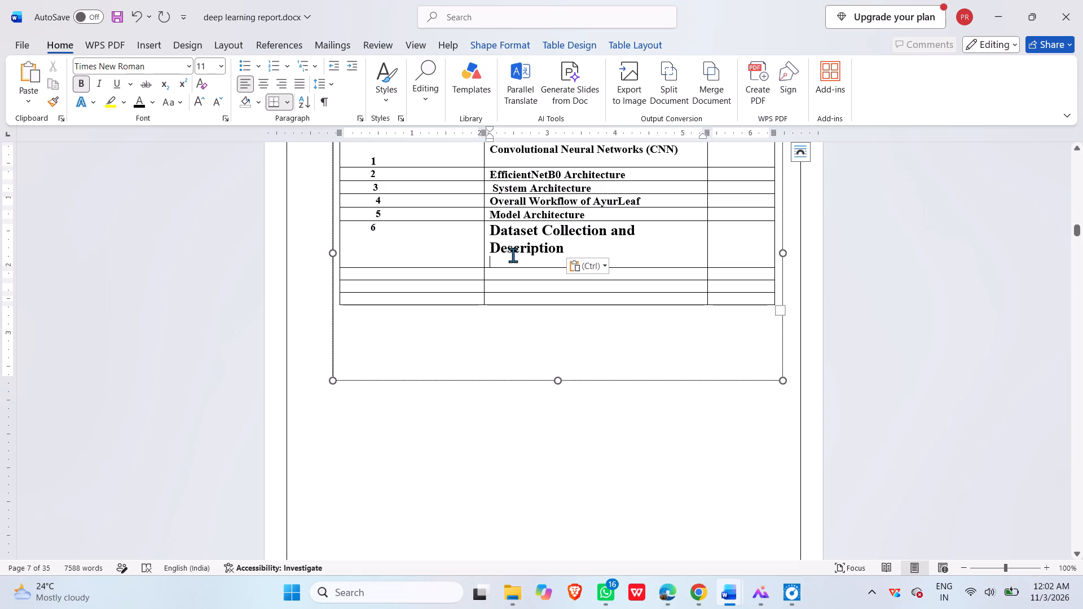
drag(492, 227, 546, 249)
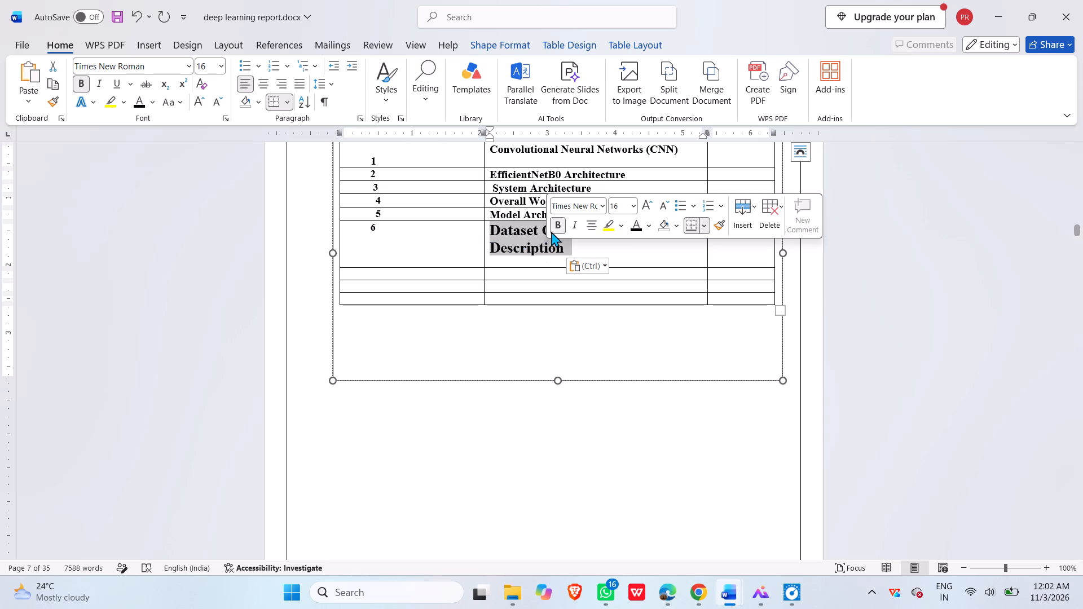
click(552, 232)
click(635, 208)
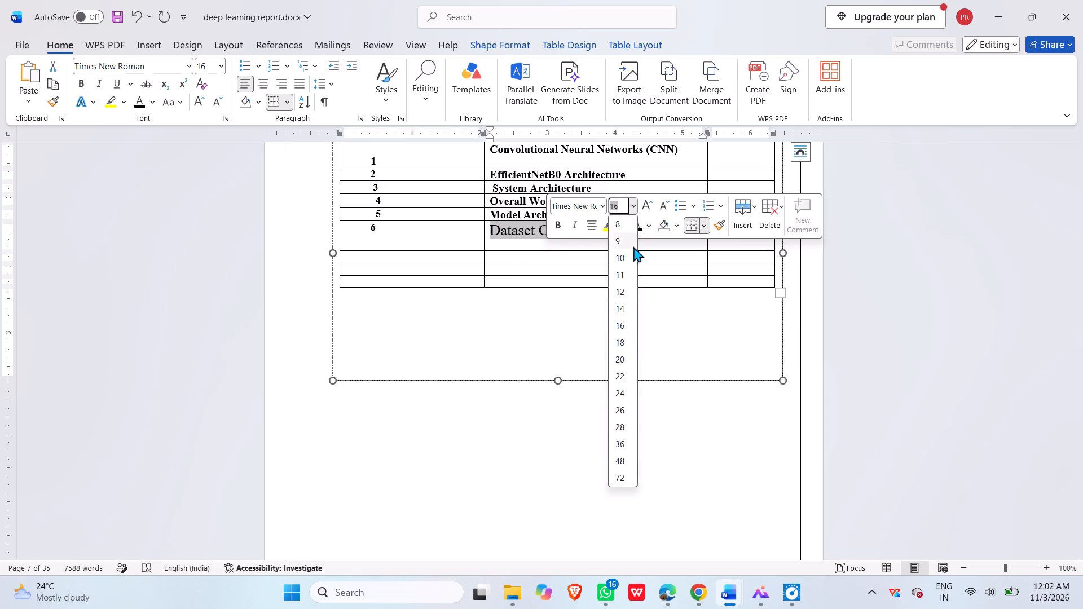
click(622, 289)
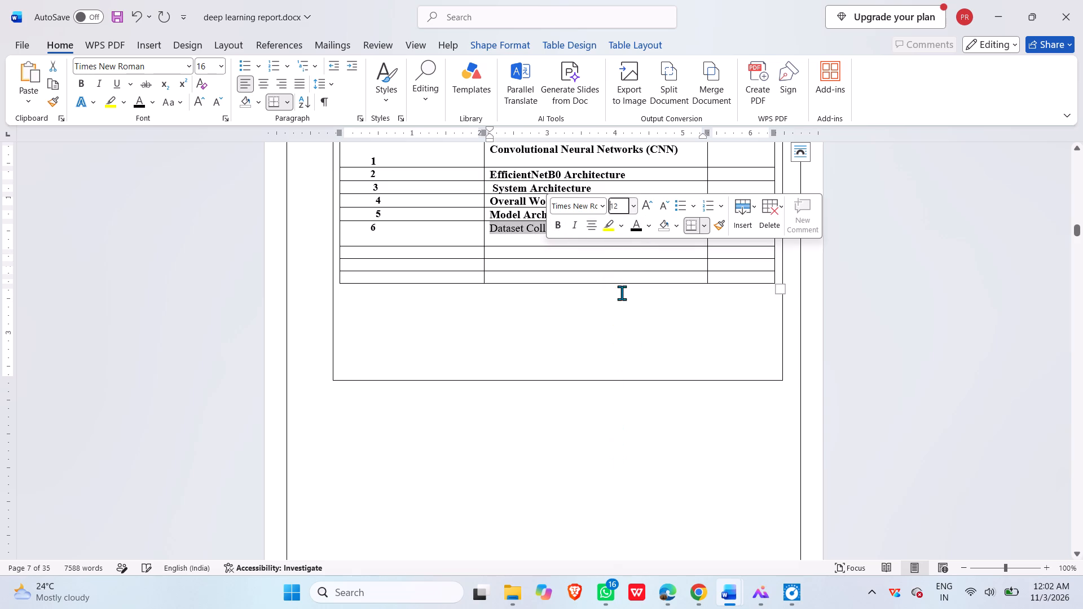
click(621, 304)
Make the "Dataset Collection and Description" title bold like the other figure names.
drag(650, 234, 510, 231)
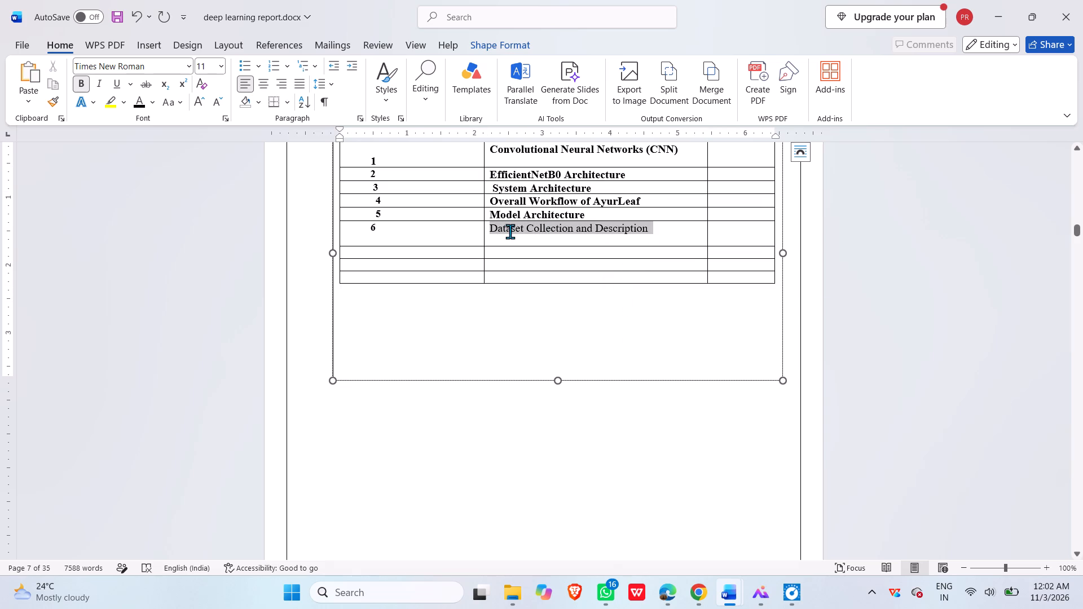
drag(510, 231, 503, 232)
click(513, 210)
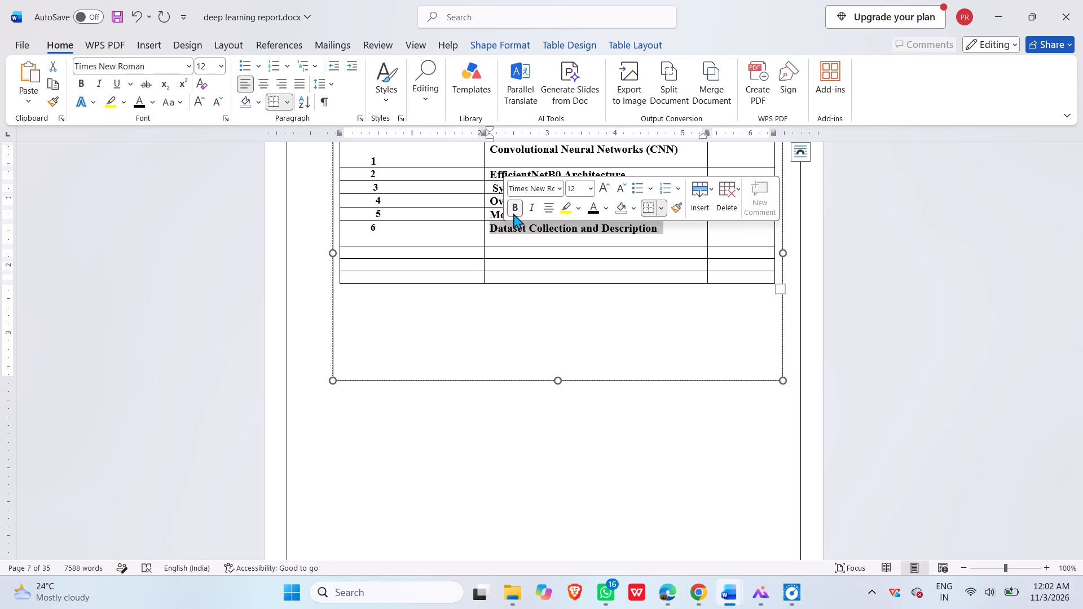
click(567, 310)
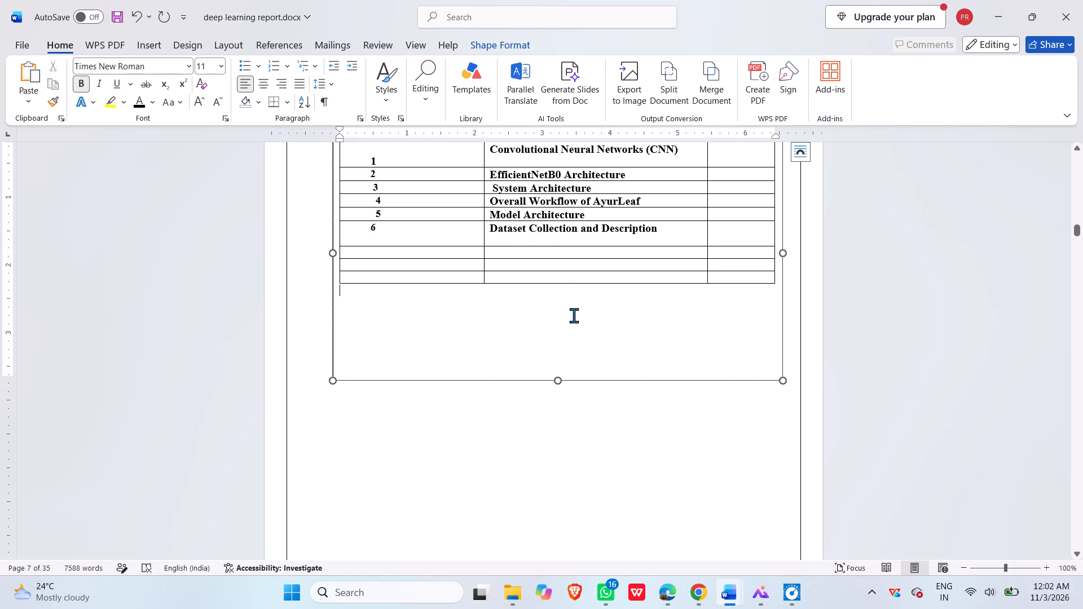
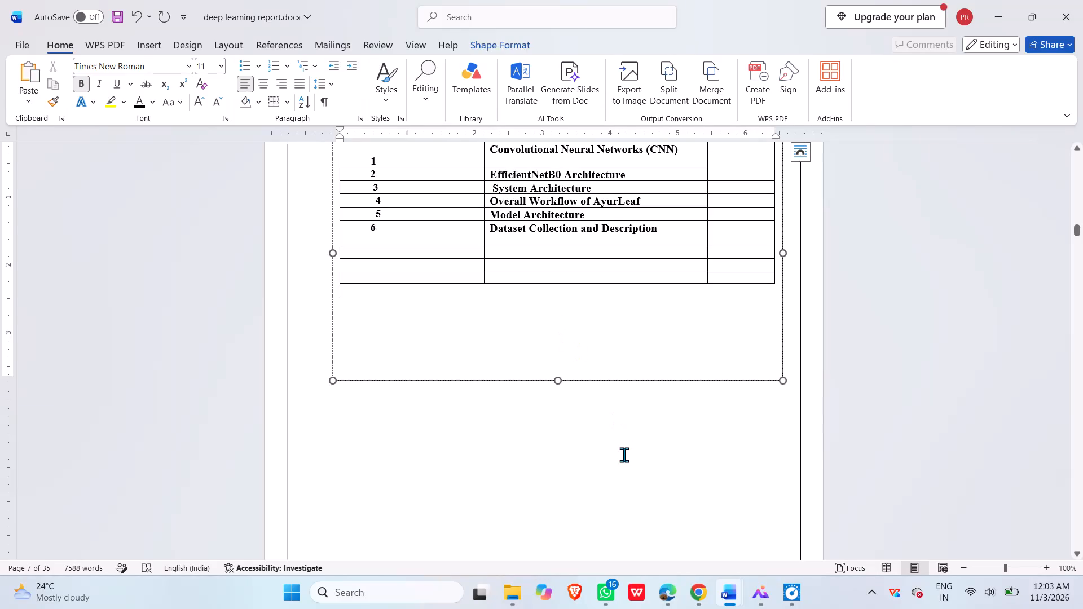
Enter figure number 7, indented with spaces, in the empty "Fig No" cell below 6.
click(410, 255)
key(space)
key(space)
key(space)
key(space)
key(space)
key(space)
key(space)
key(space)
key(space)
key(space)
key(space)
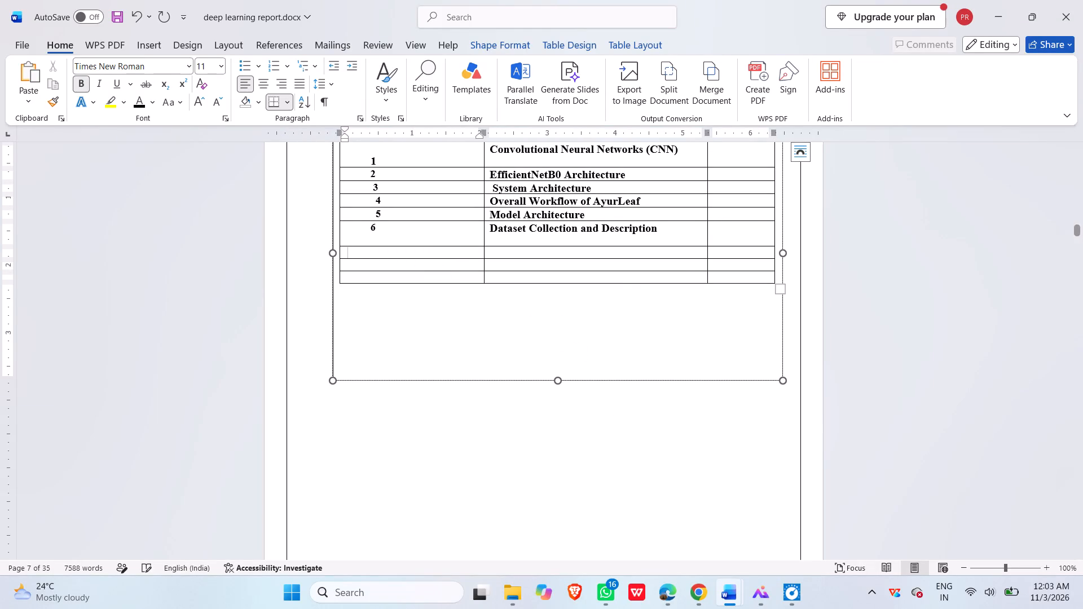
key(7)
Find the resized and normalized leaf image figure in section 5.2 and copy "Of Image Preprocessing and Dataset Splitting" from its caption.
click(532, 252)
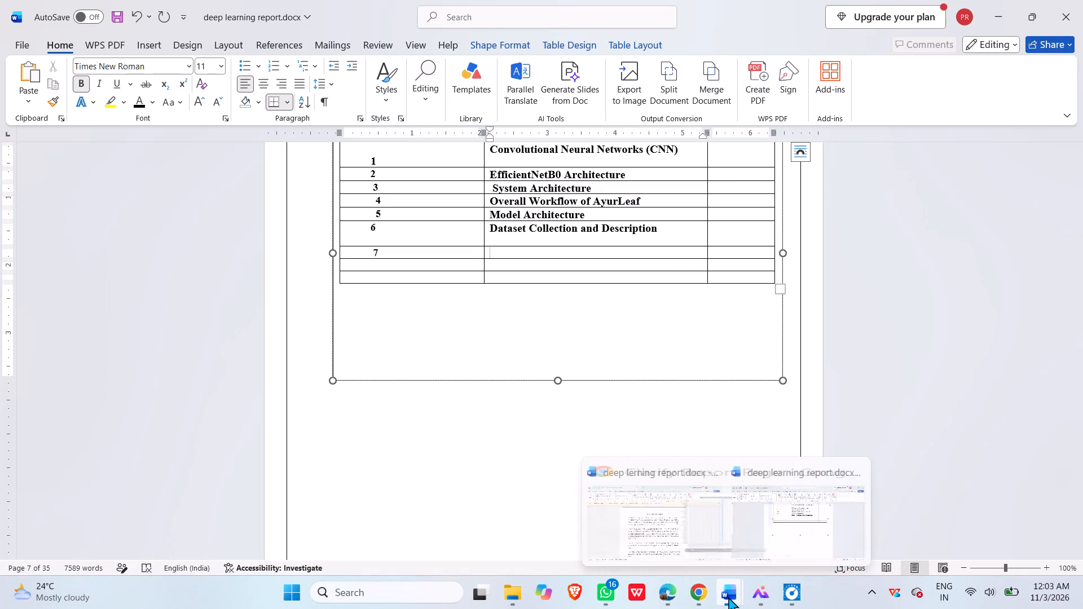
click(793, 543)
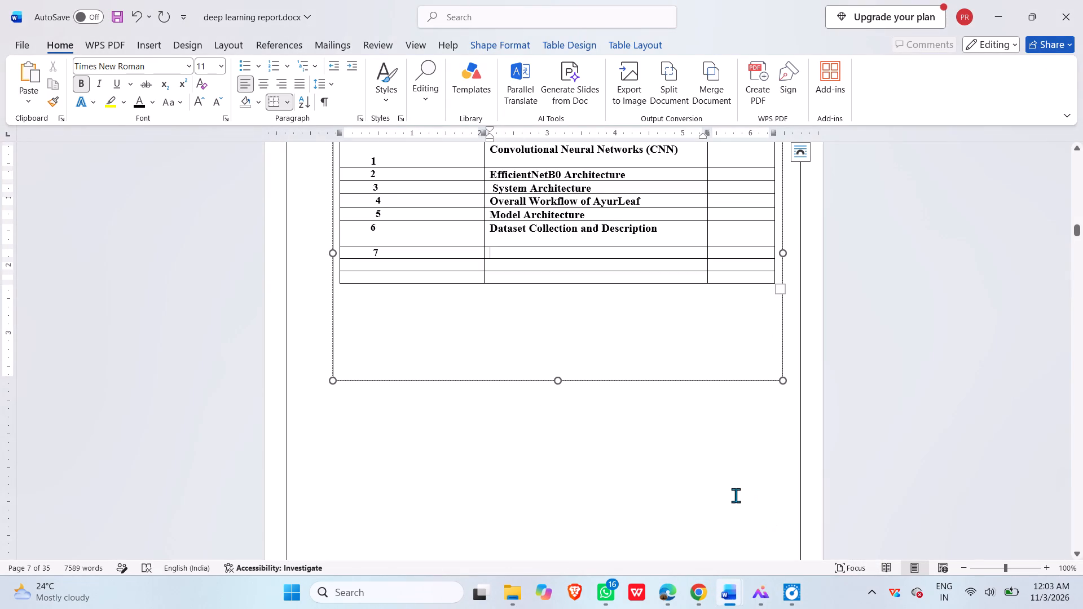
scroll(730, 496, down, 1)
scroll(717, 497, up, 1)
scroll(687, 417, down, 20)
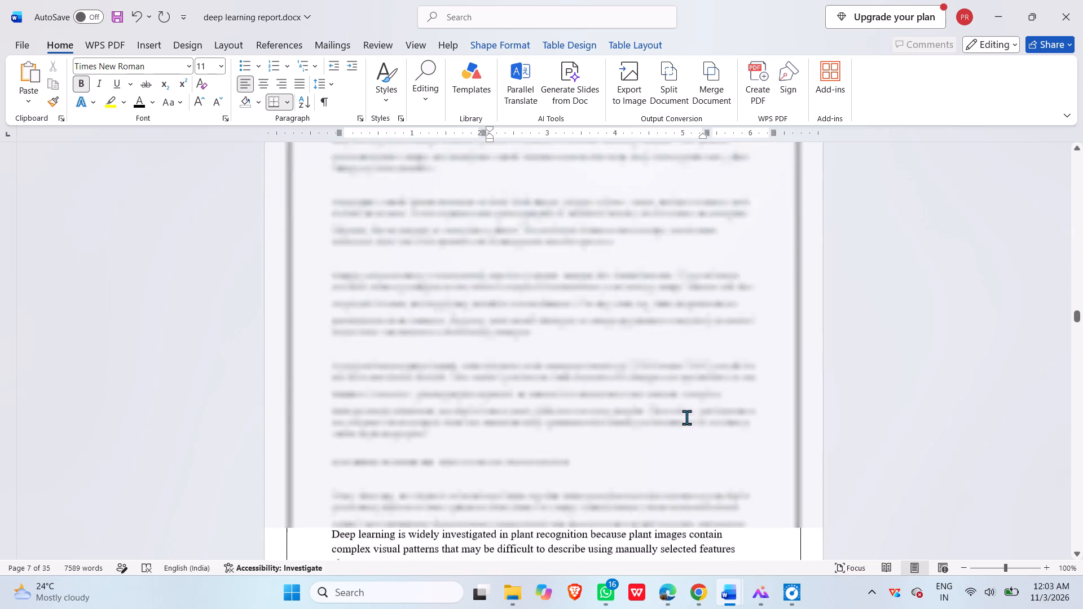
scroll(686, 417, down, 20)
scroll(686, 417, down, 9)
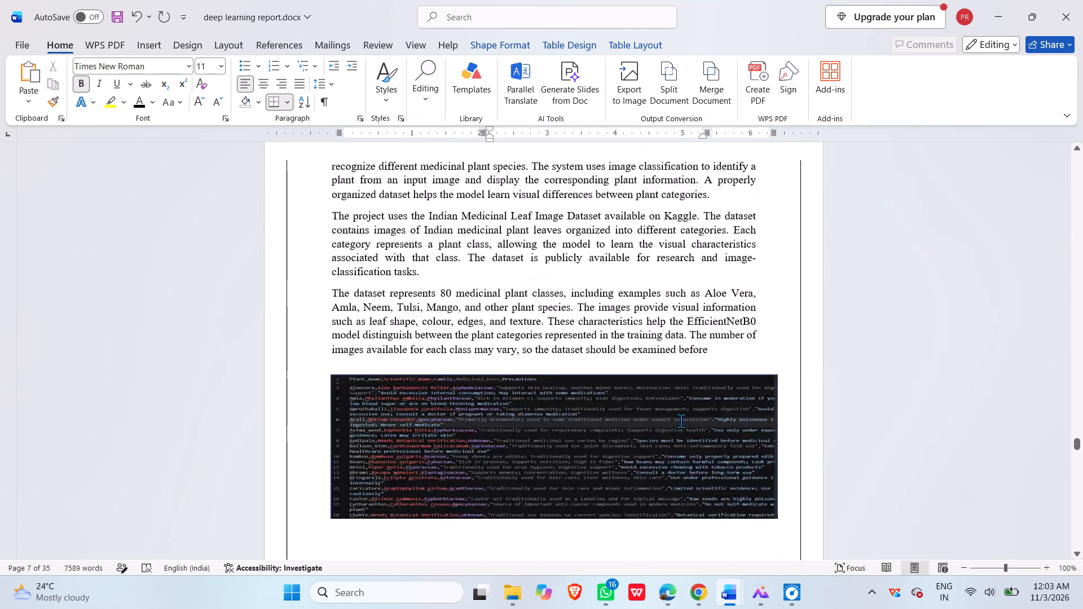
scroll(681, 421, down, 5)
scroll(675, 425, up, 5)
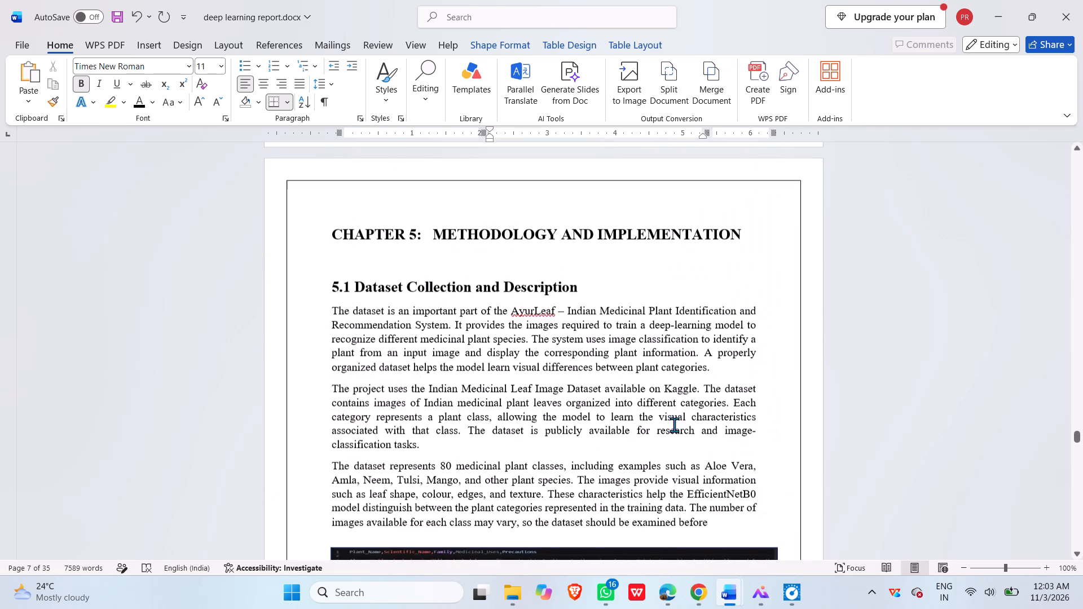
scroll(674, 425, down, 3)
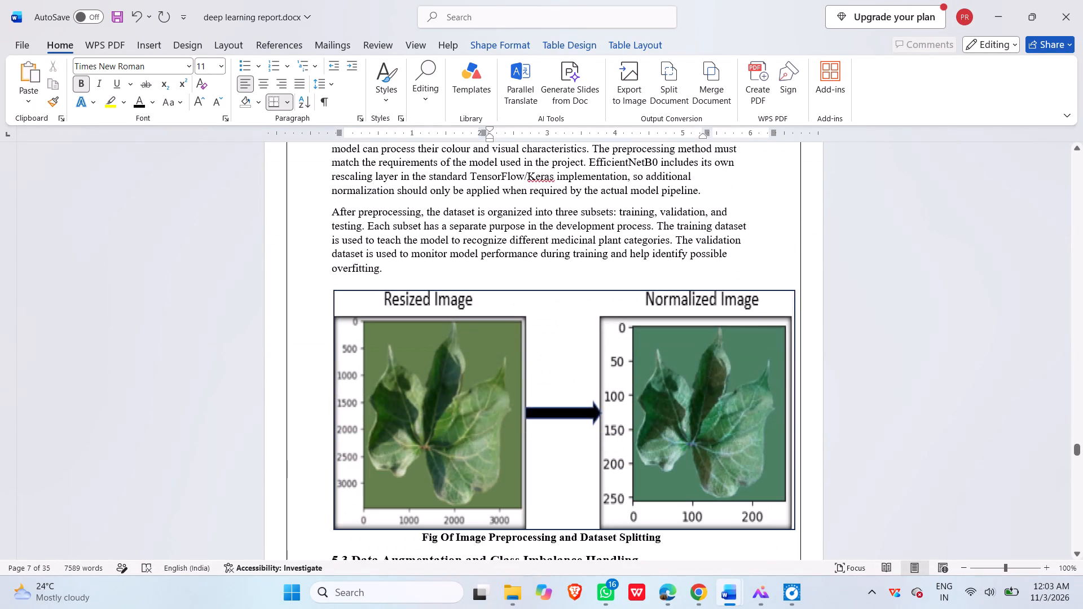
scroll(662, 420, up, 2)
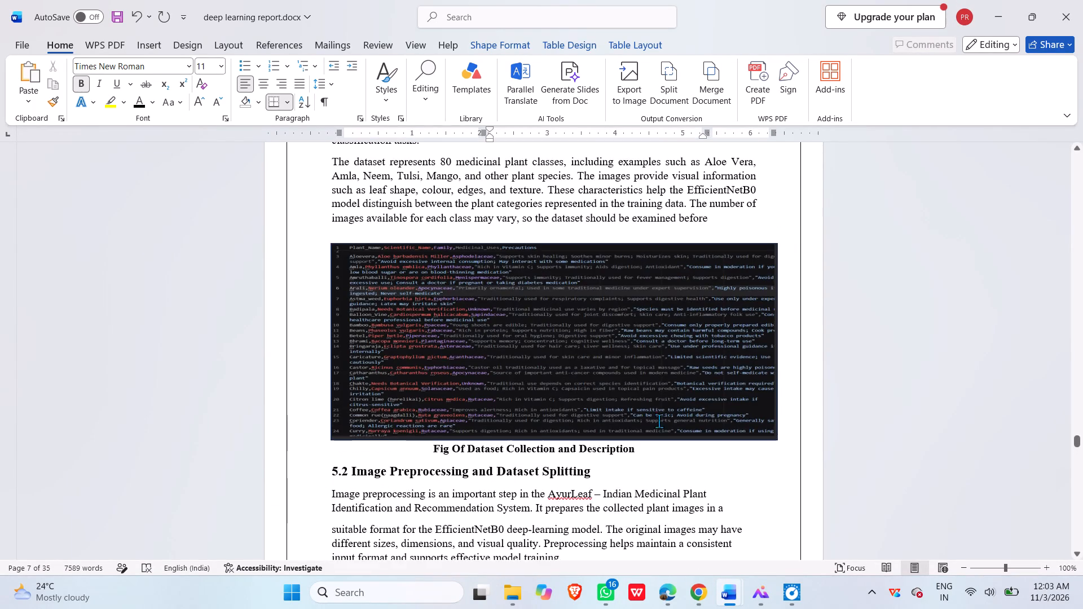
scroll(659, 421, down, 2)
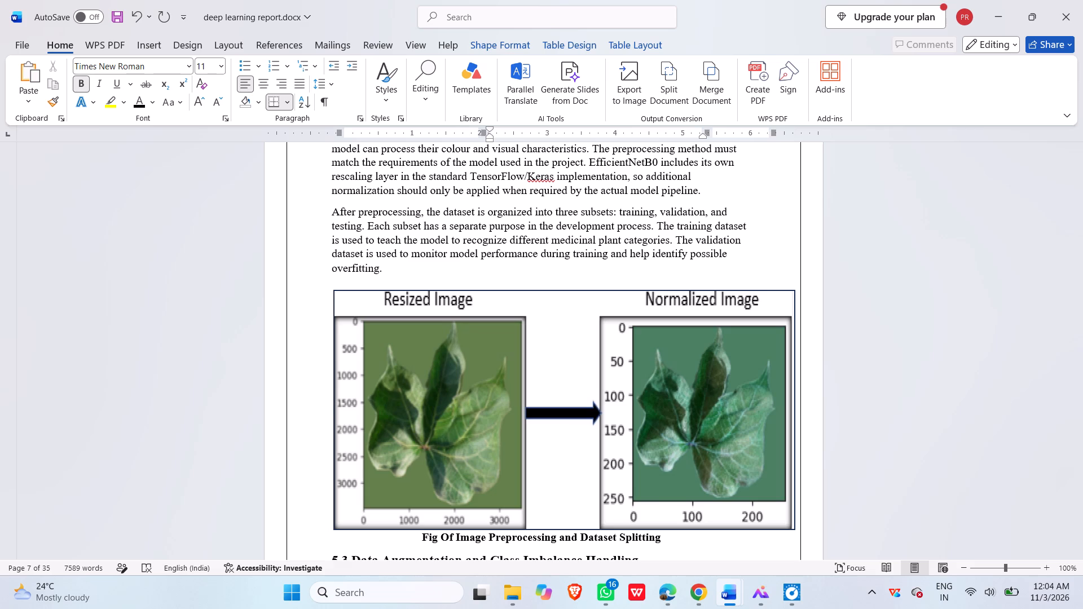
scroll(659, 422, up, 1)
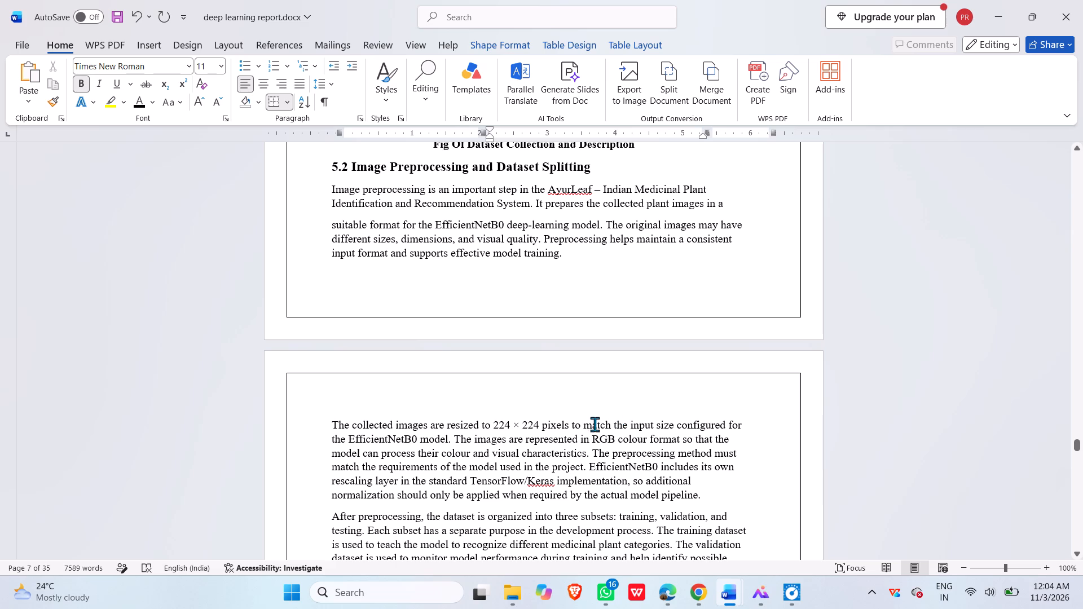
scroll(595, 423, down, 1)
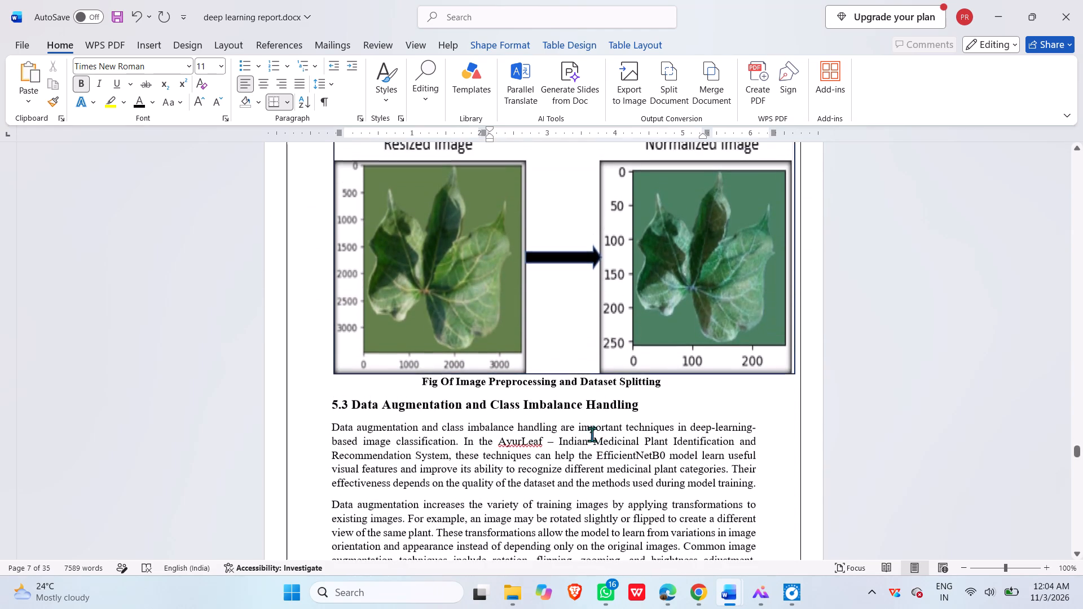
scroll(567, 418, down, 1)
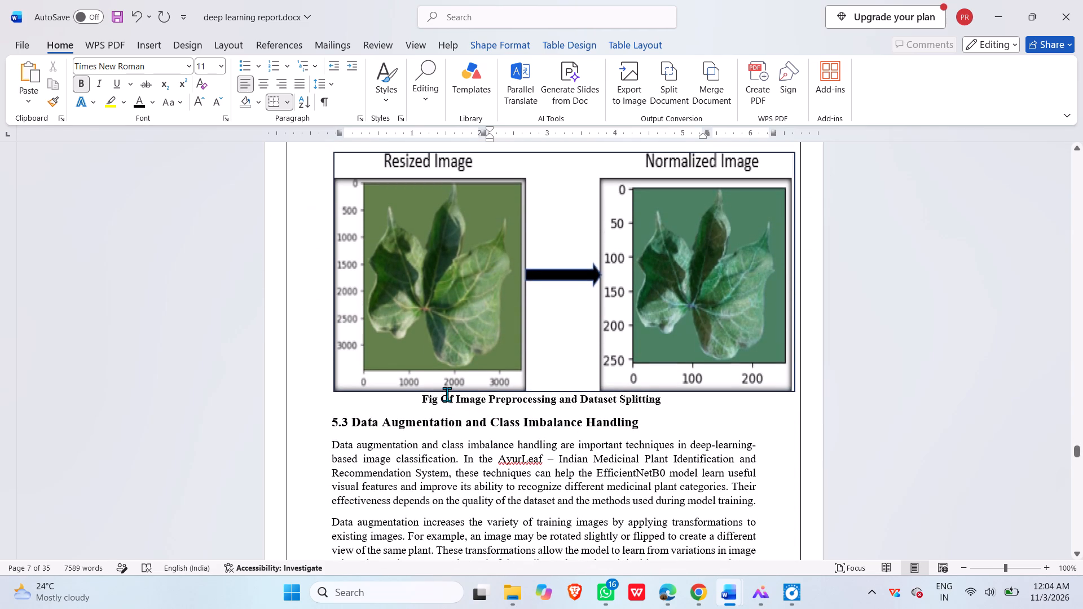
drag(452, 404, 677, 409)
key(ctrl+c)
click(688, 411)
Return to the list-of-figures table and paste the copied caption text into the "Fig Name" cell of figure 7.
scroll(692, 411, up, 3)
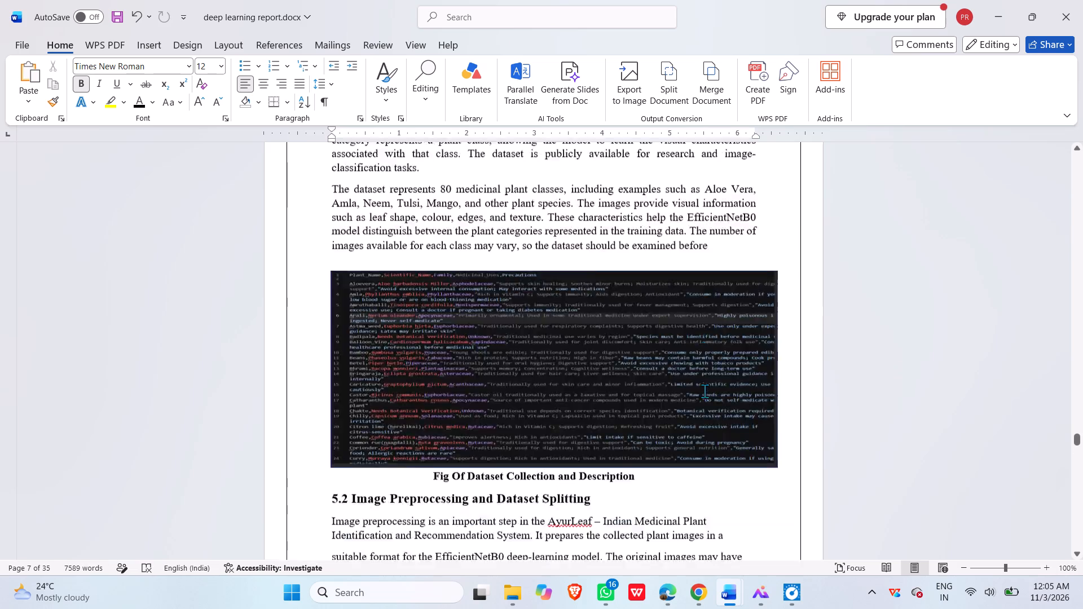
scroll(705, 391, up, 19)
scroll(706, 376, up, 2)
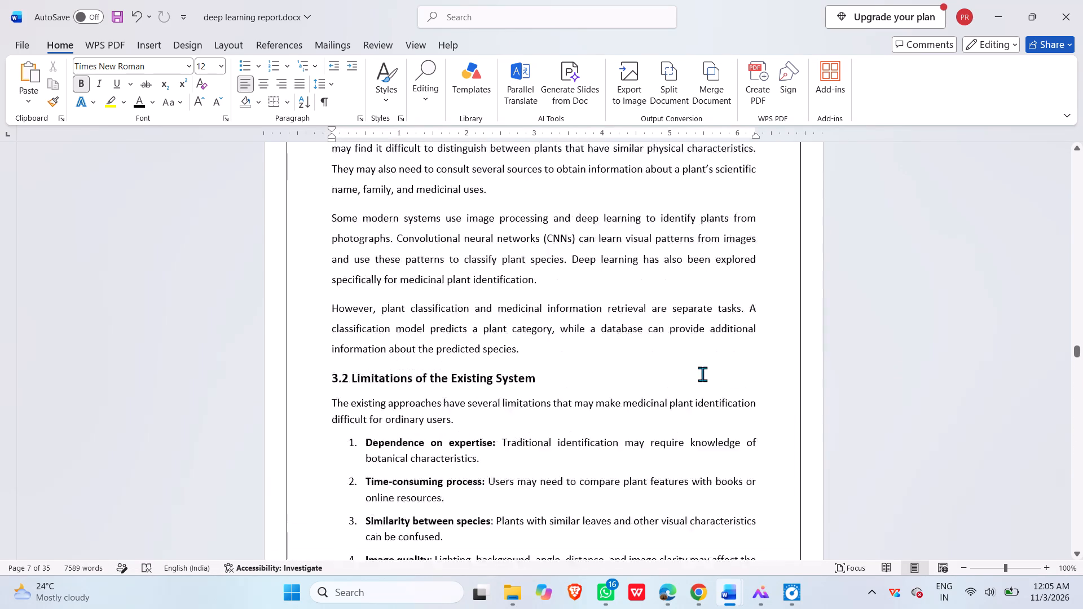
scroll(702, 374, up, 4)
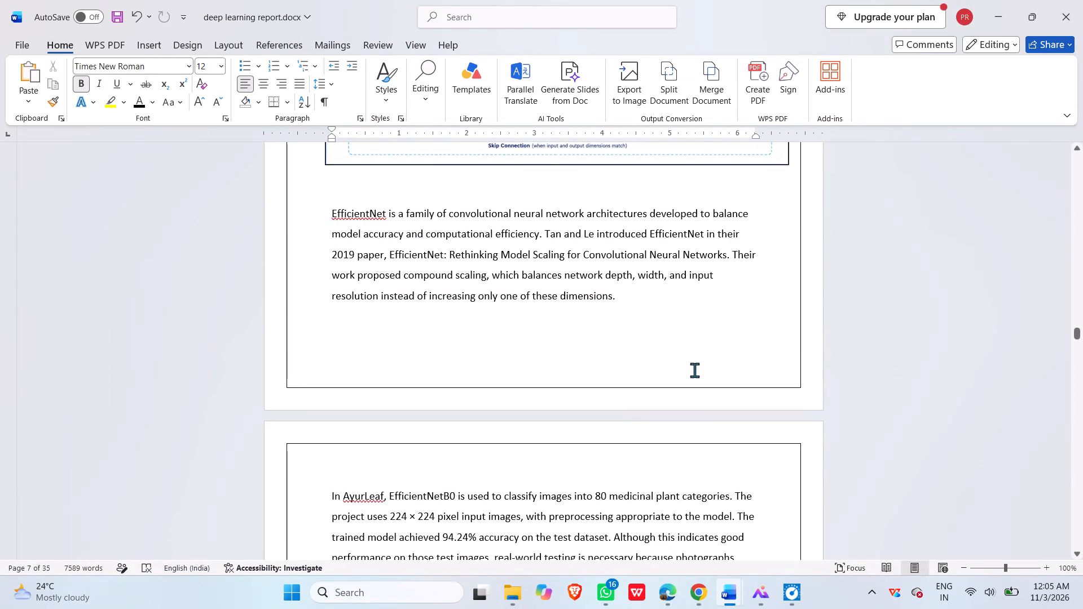
scroll(694, 370, up, 1)
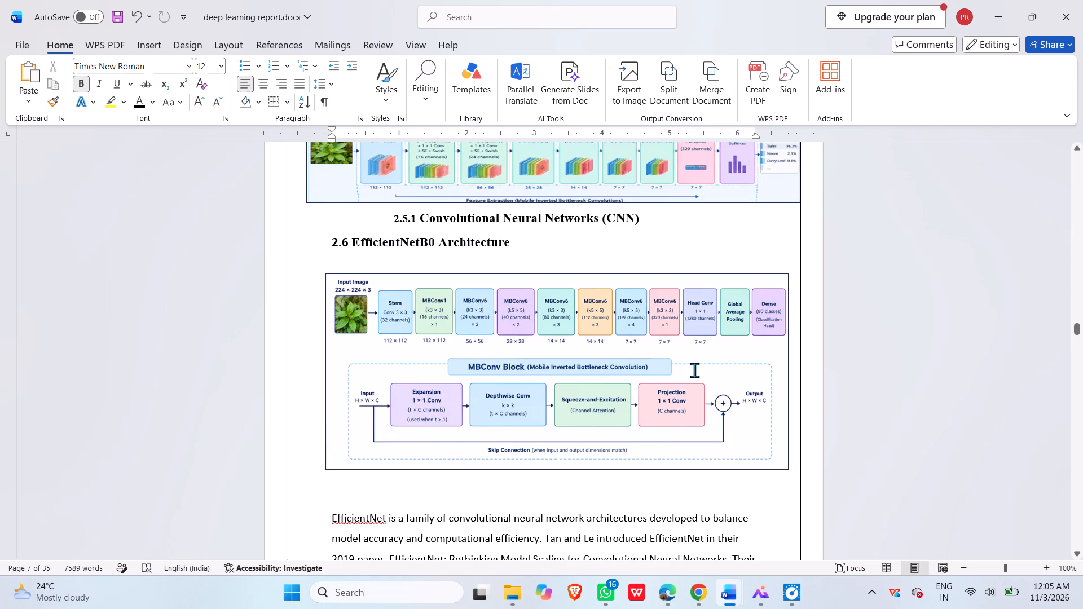
scroll(694, 369, up, 15)
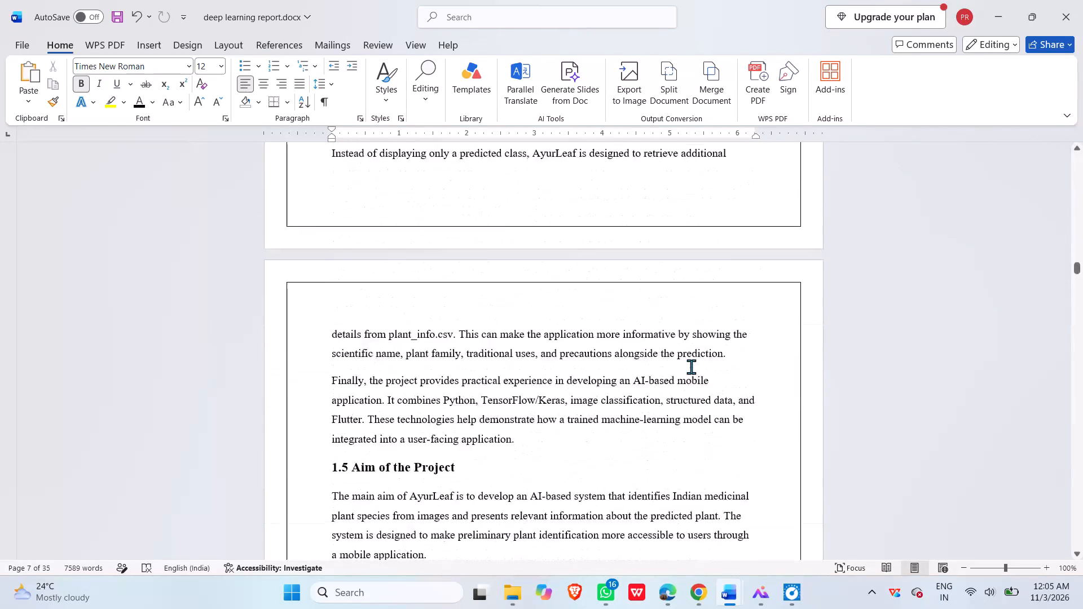
scroll(691, 367, up, 9)
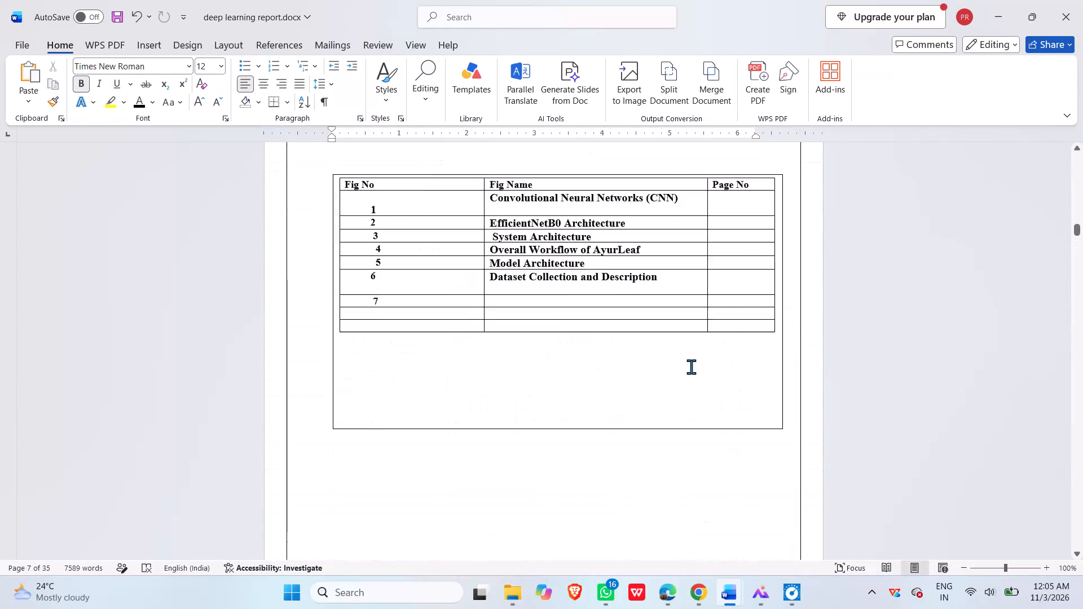
click(518, 418)
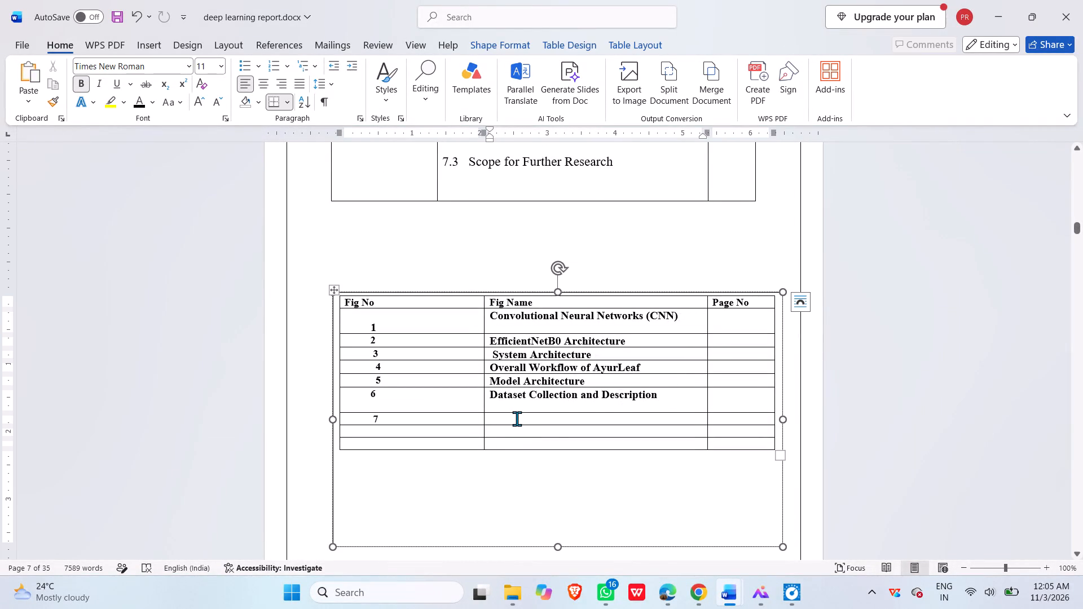
key(ctrl+v)
Delete the leading word "Of" from figure 7's name so it reads "Image Preprocessing and Dataset Splitting".
drag(538, 432, 496, 416)
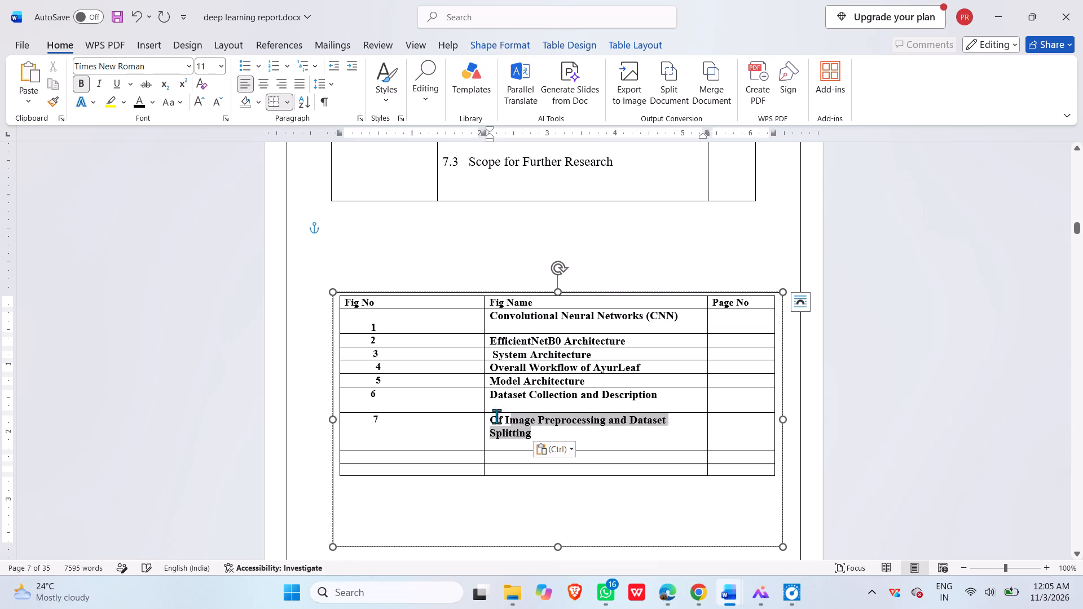
drag(496, 416, 490, 415)
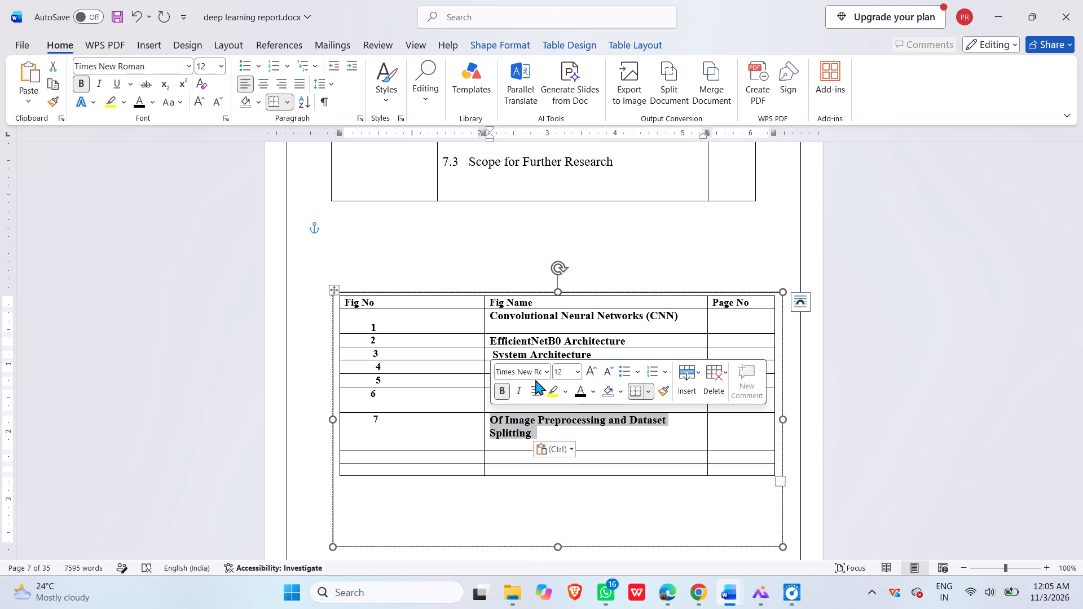
click(503, 420)
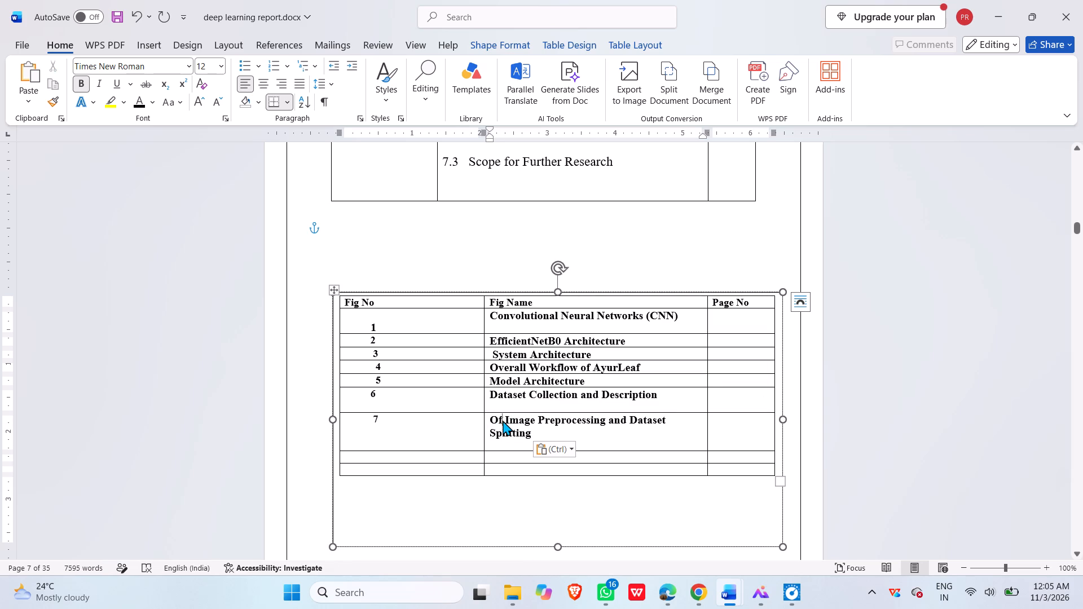
key(BackSpace)
key(BackSpace)
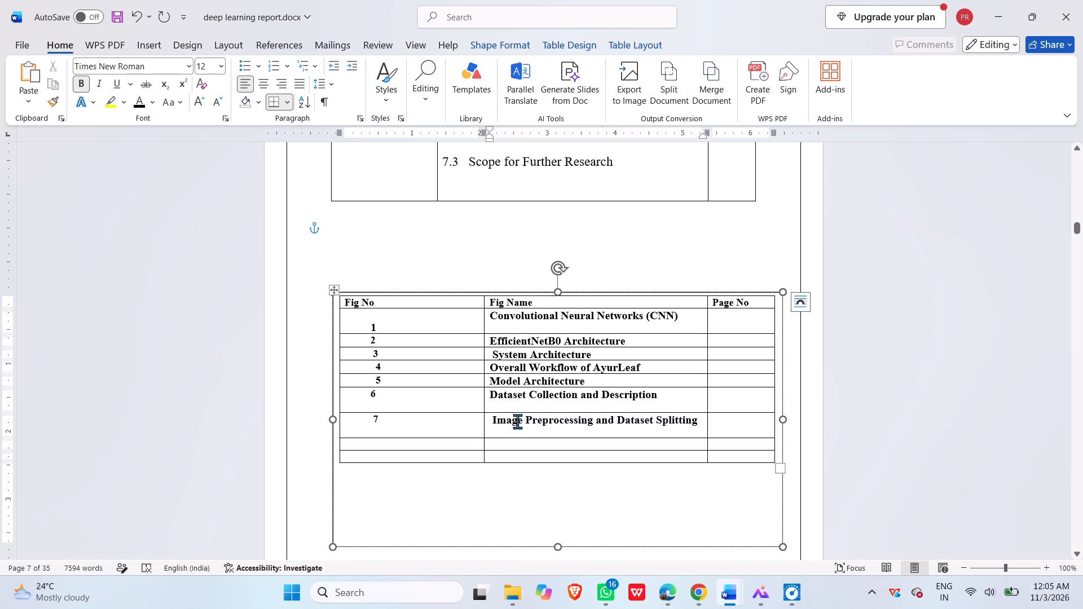
Enter figure number 8, indented with spaces, in the empty "Fig No" cell below 7.
click(429, 445)
key(space)
key(space)
key(space)
key(space)
key(space)
key(space)
key(space)
key(space)
key(space)
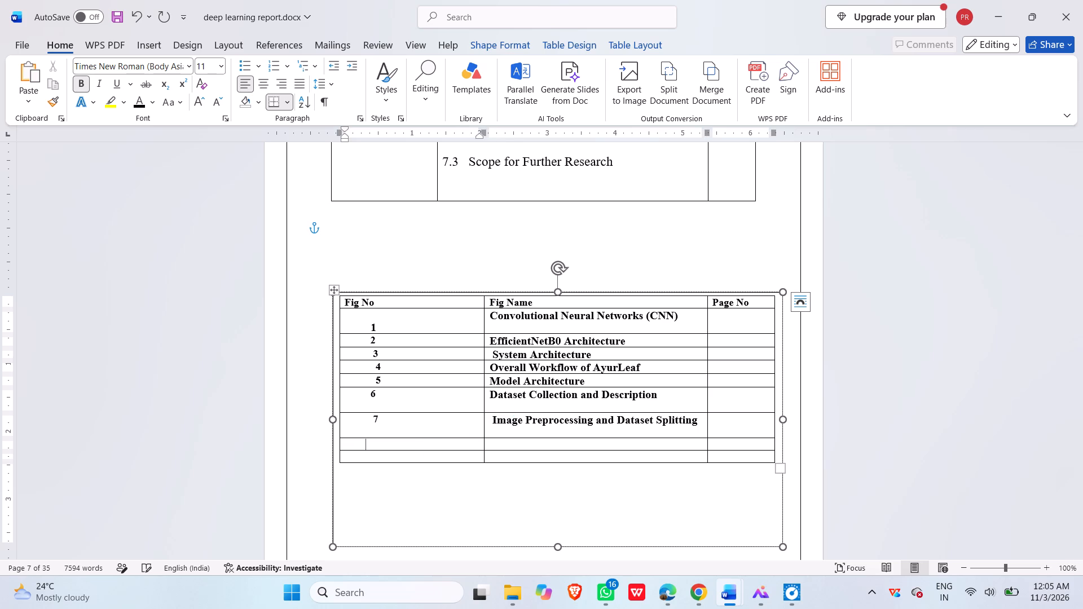
key(space)
key(space)
key(space)
key(8)
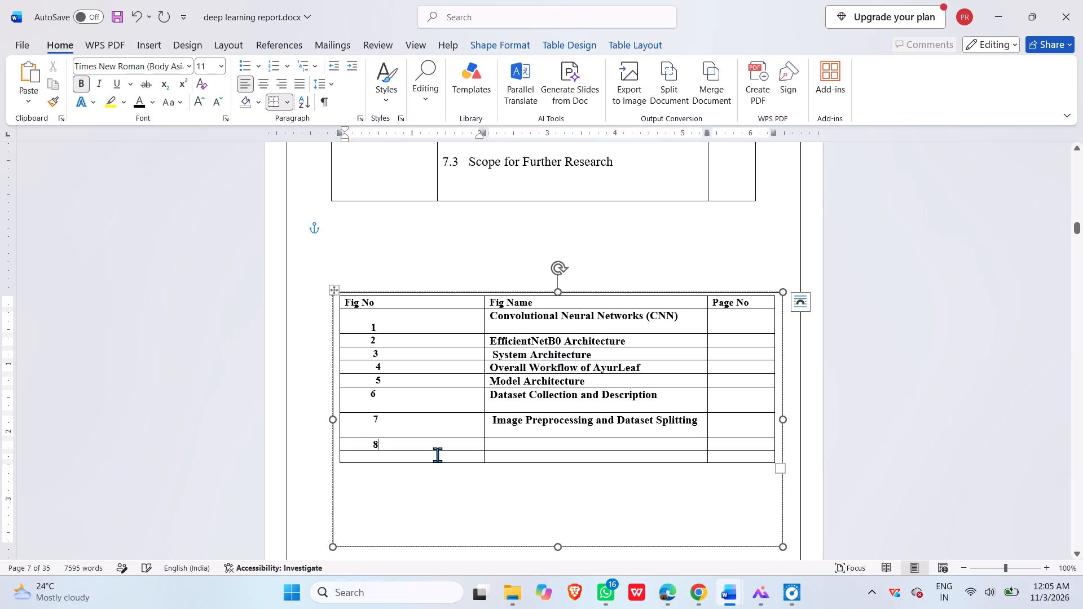
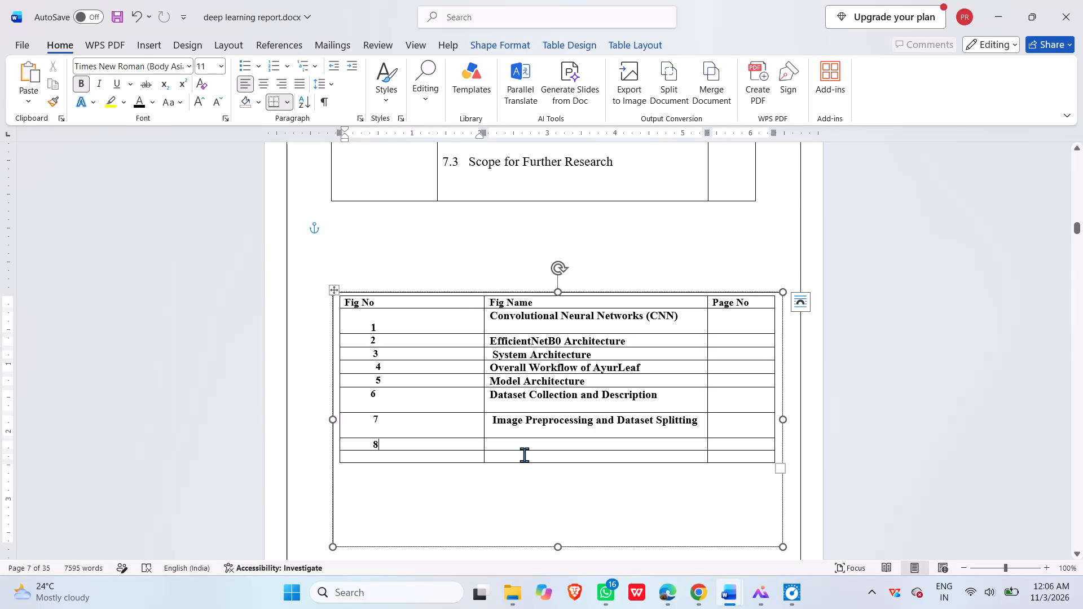
Find the augmented leaf images figure just before section 5.4 and copy "Data Augmentation and Class Imbalance Handling" from its caption.
click(529, 447)
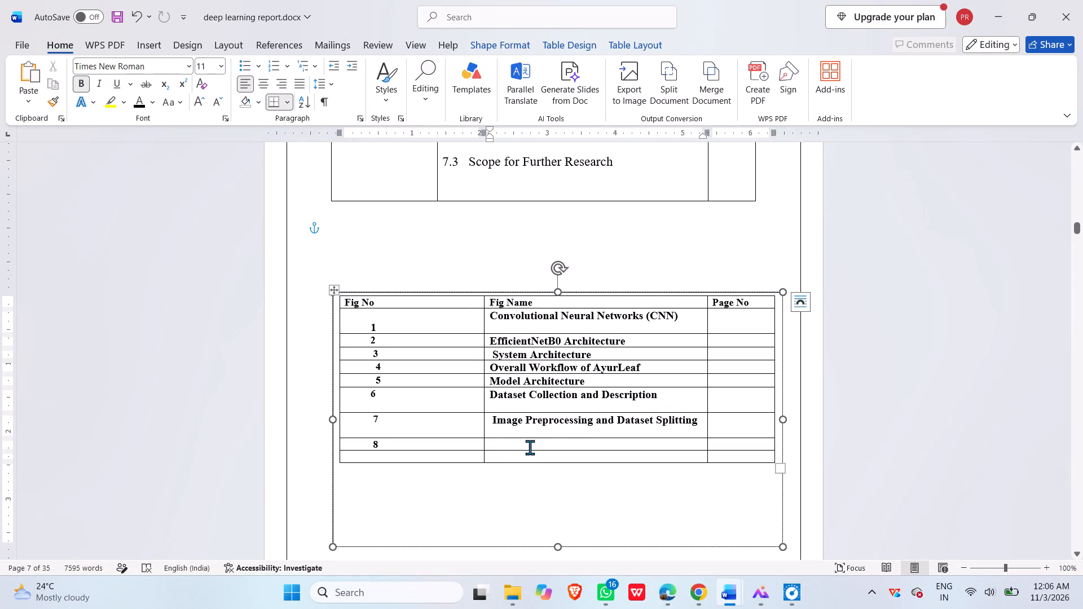
scroll(586, 421, down, 13)
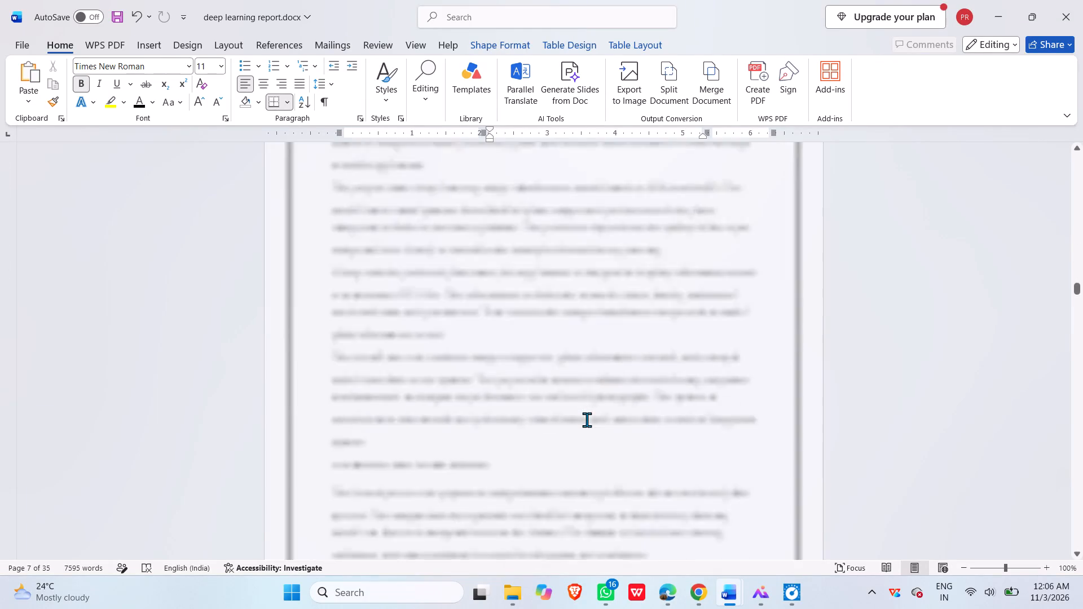
scroll(587, 420, down, 20)
scroll(587, 420, down, 20)
scroll(587, 420, down, 2)
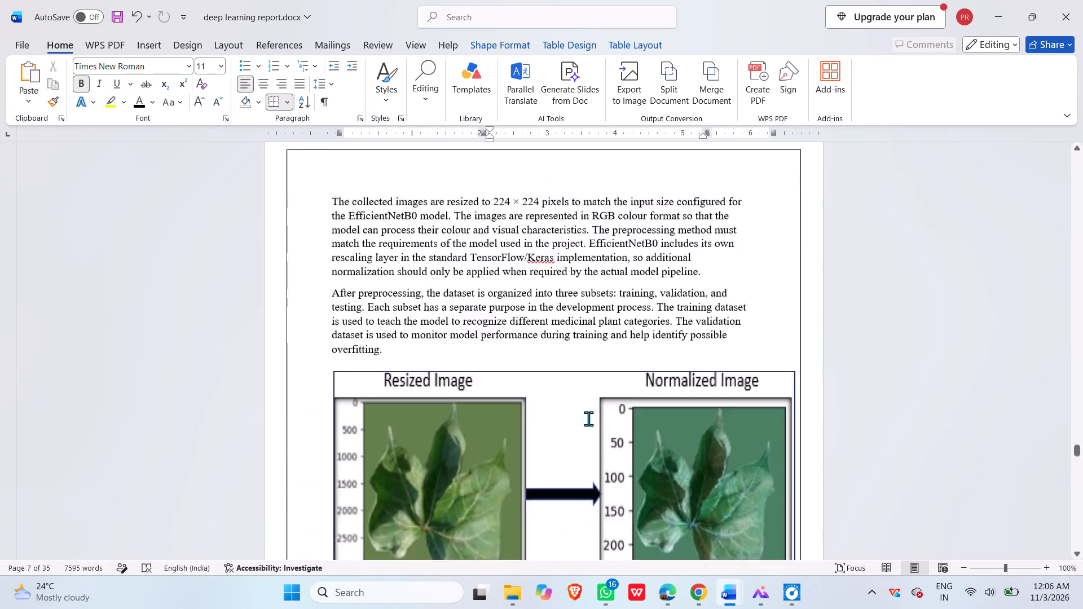
scroll(588, 418, down, 3)
scroll(588, 418, up, 3)
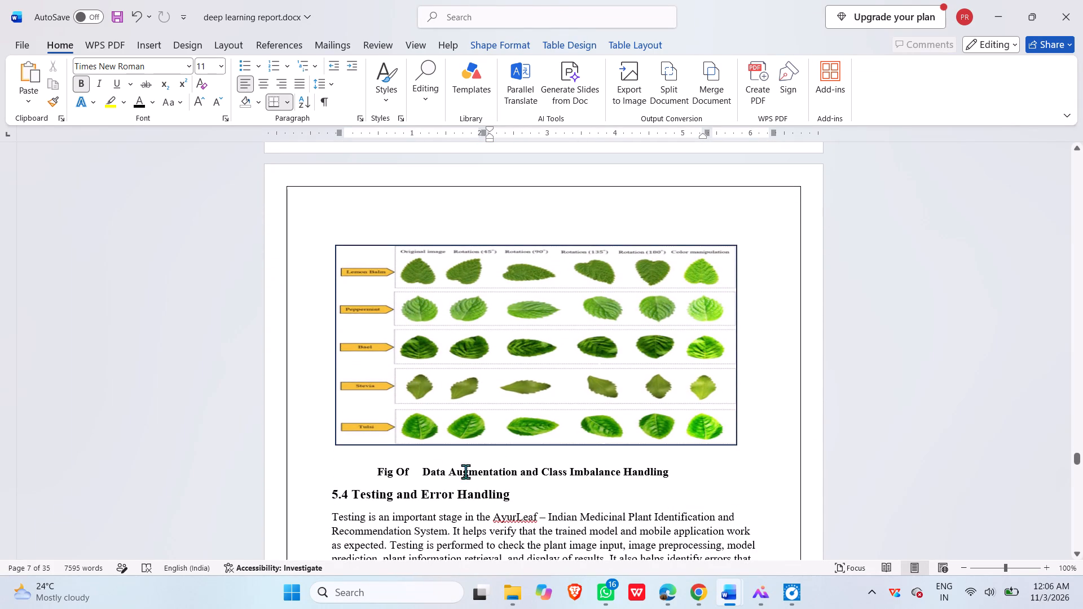
drag(421, 473, 655, 477)
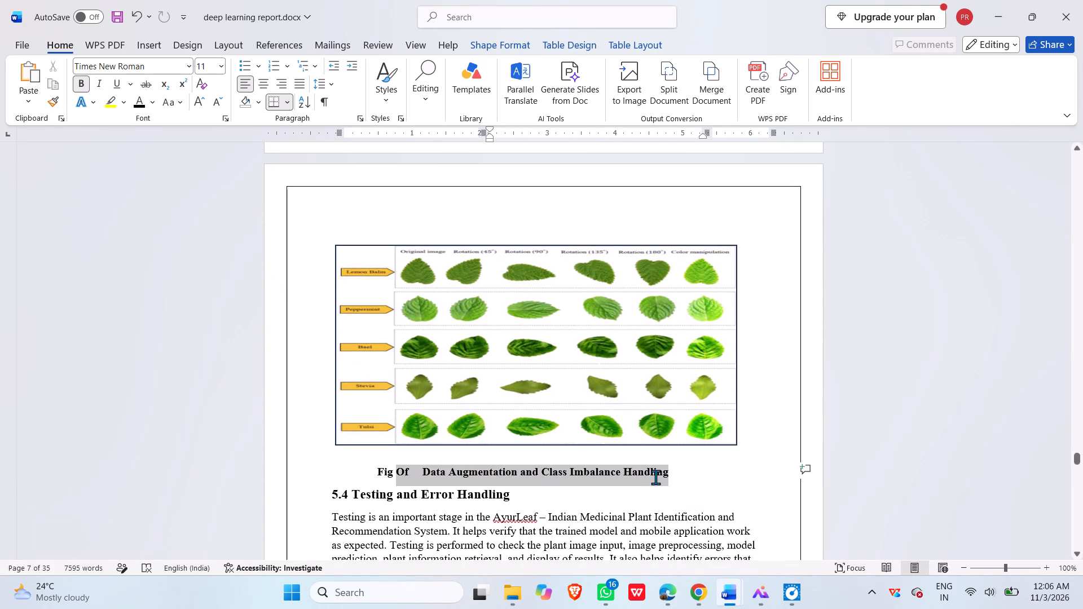
drag(655, 477, 689, 482)
click(693, 482)
drag(692, 481, 429, 476)
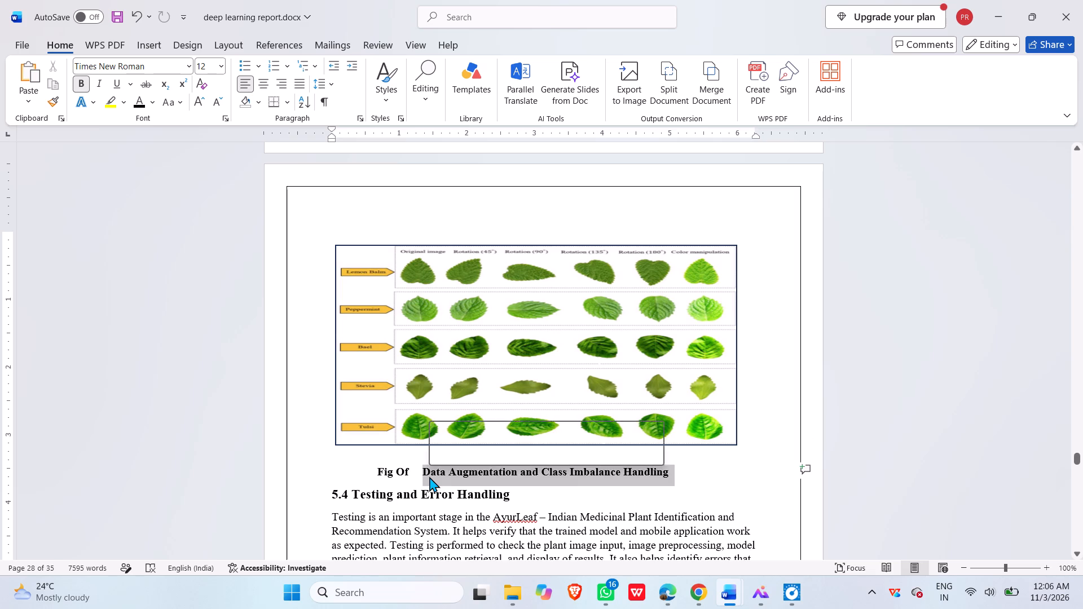
key(ctrl+c)
click(716, 477)
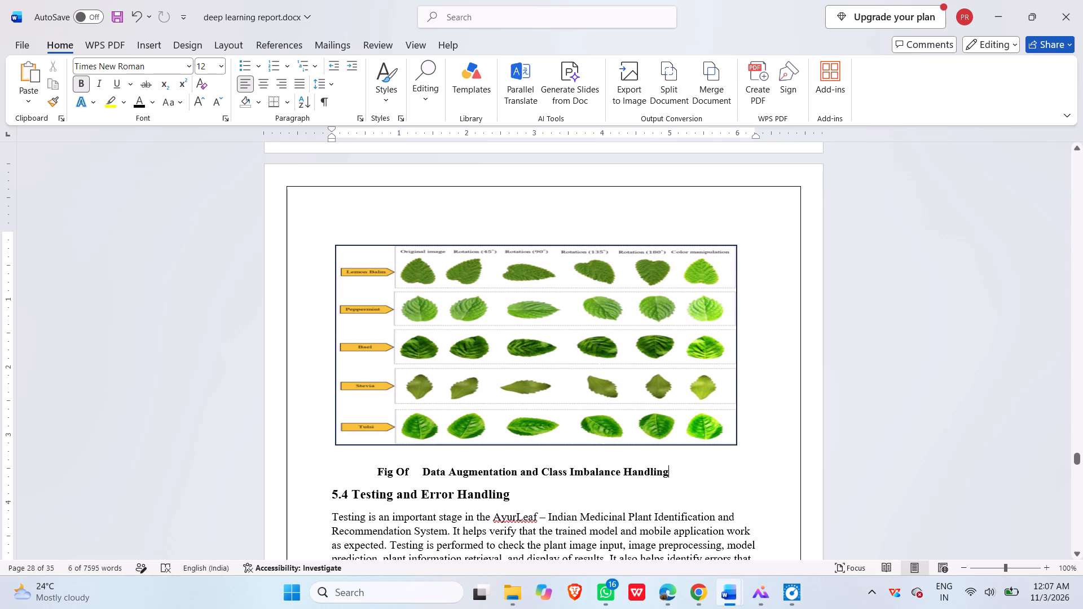
Return to the list-of-figures table and paste the copied caption text into the "Fig Name" cell of figure 8.
scroll(715, 477, up, 20)
scroll(715, 477, up, 3)
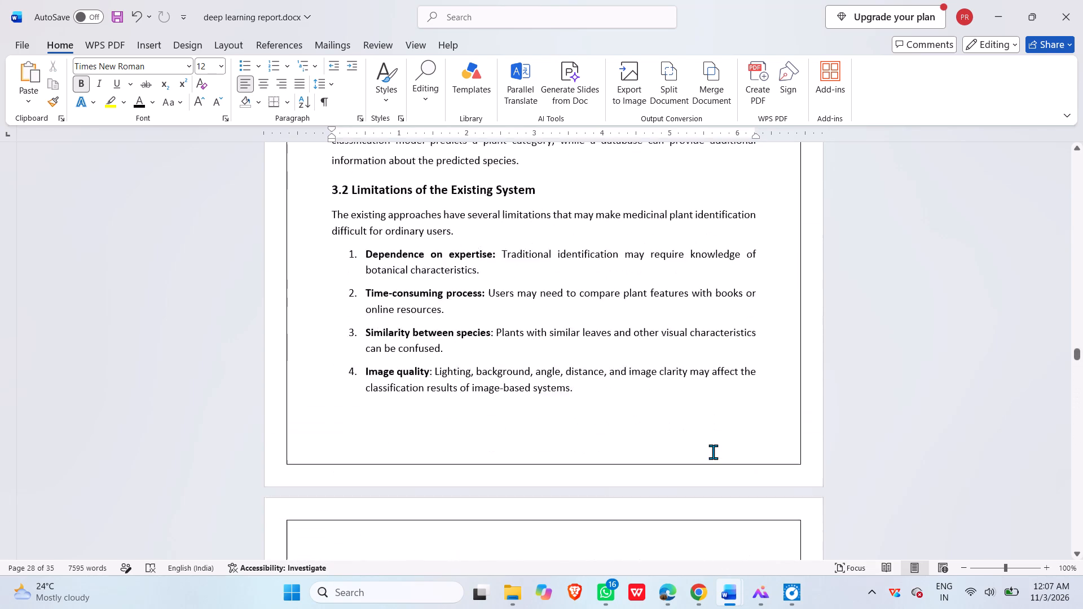
scroll(713, 452, up, 17)
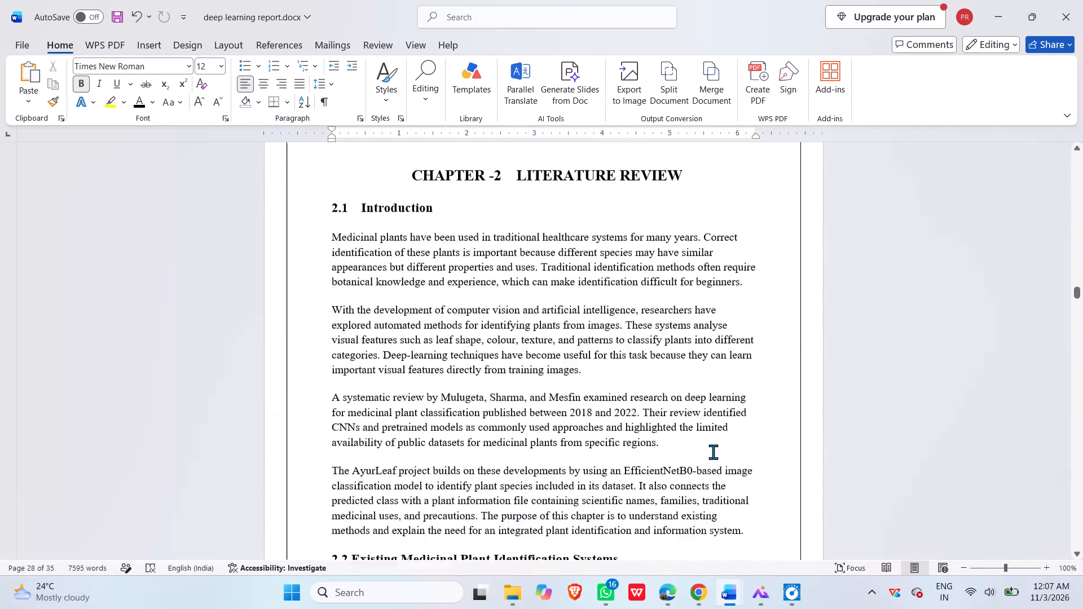
scroll(713, 452, up, 7)
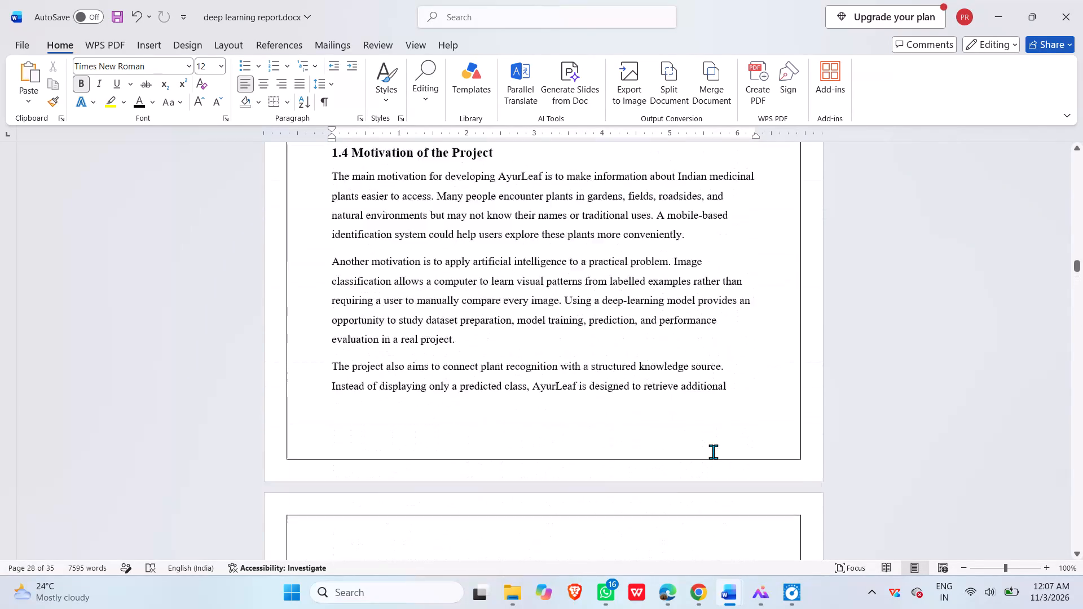
scroll(713, 452, up, 8)
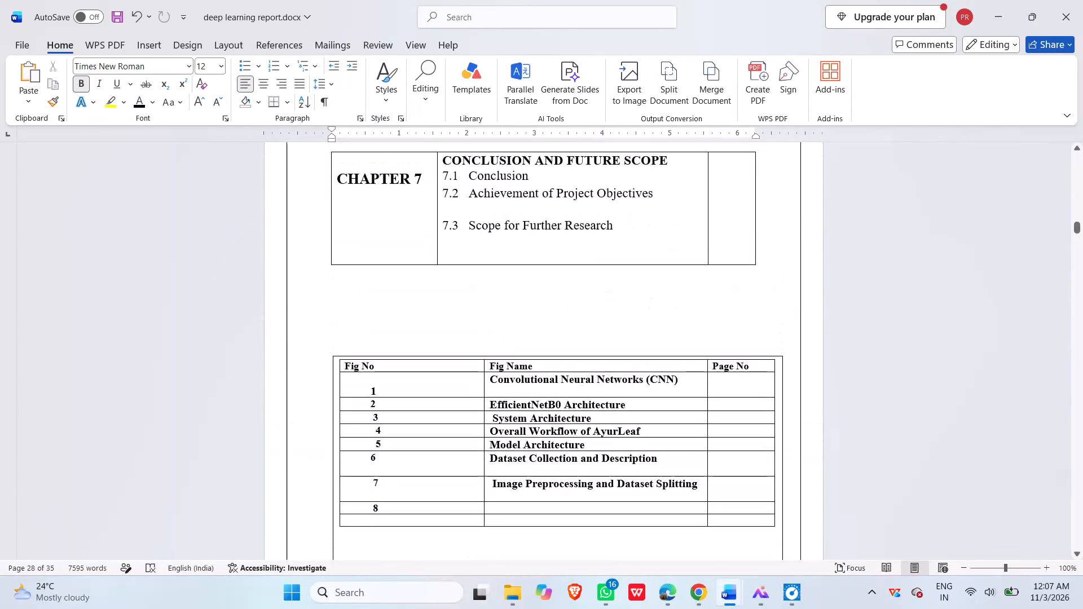
click(566, 511)
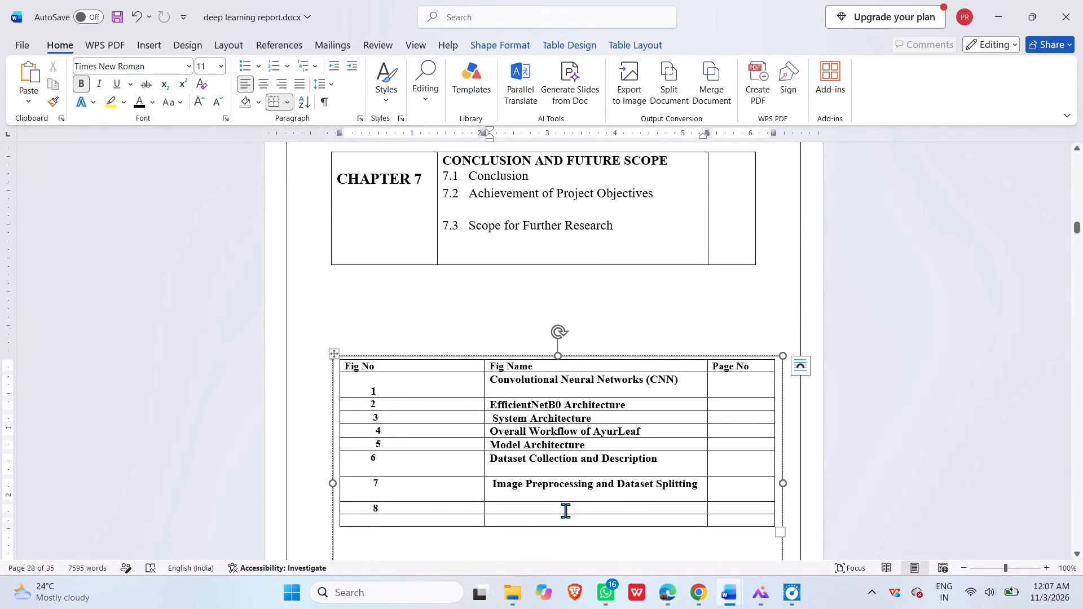
key(ctrl+v)
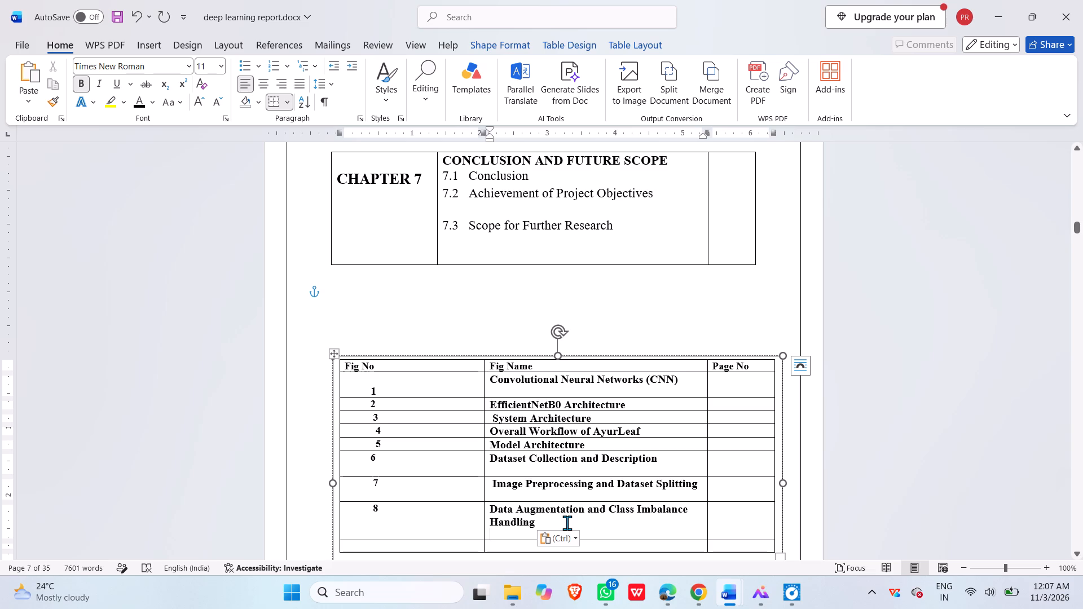
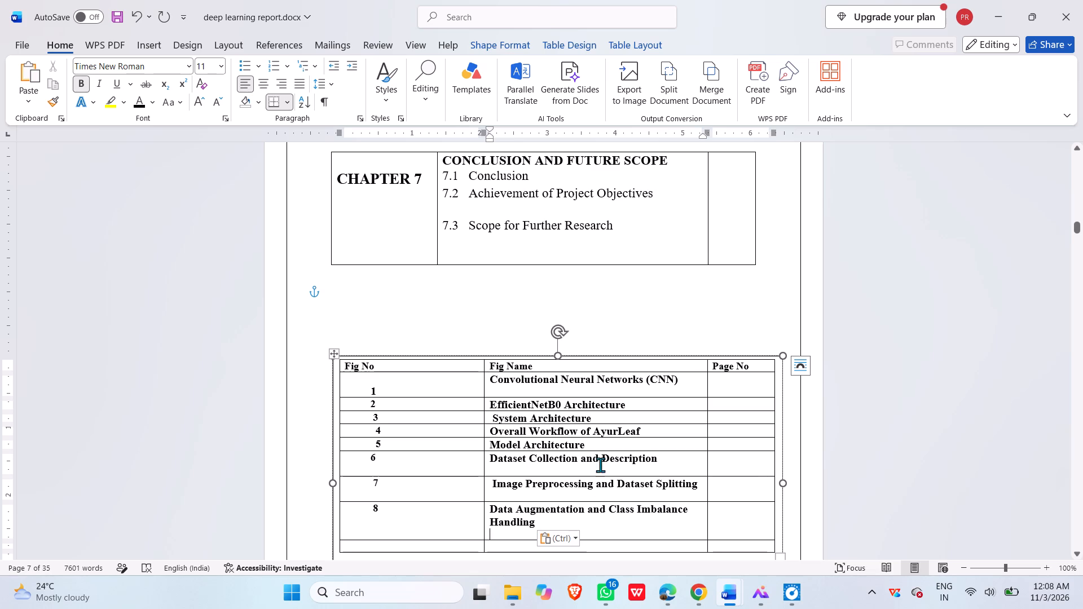
Find the section 5.4 heading below the augmented leaf images figure and copy its title text "Testing and Error Handling".
scroll(673, 414, down, 1)
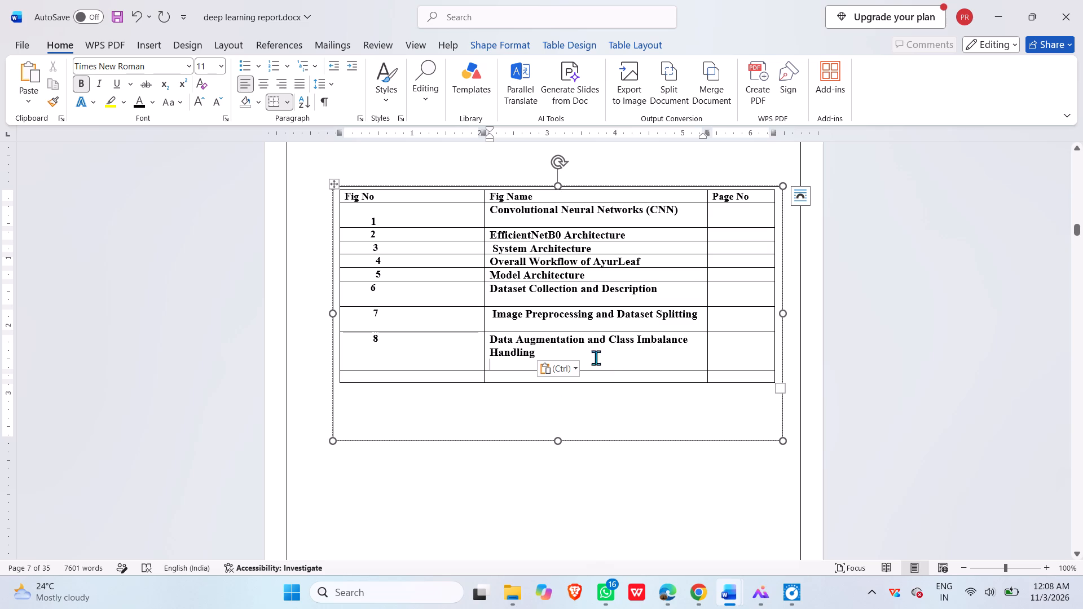
scroll(613, 346, down, 2)
scroll(615, 344, down, 20)
scroll(615, 344, down, 3)
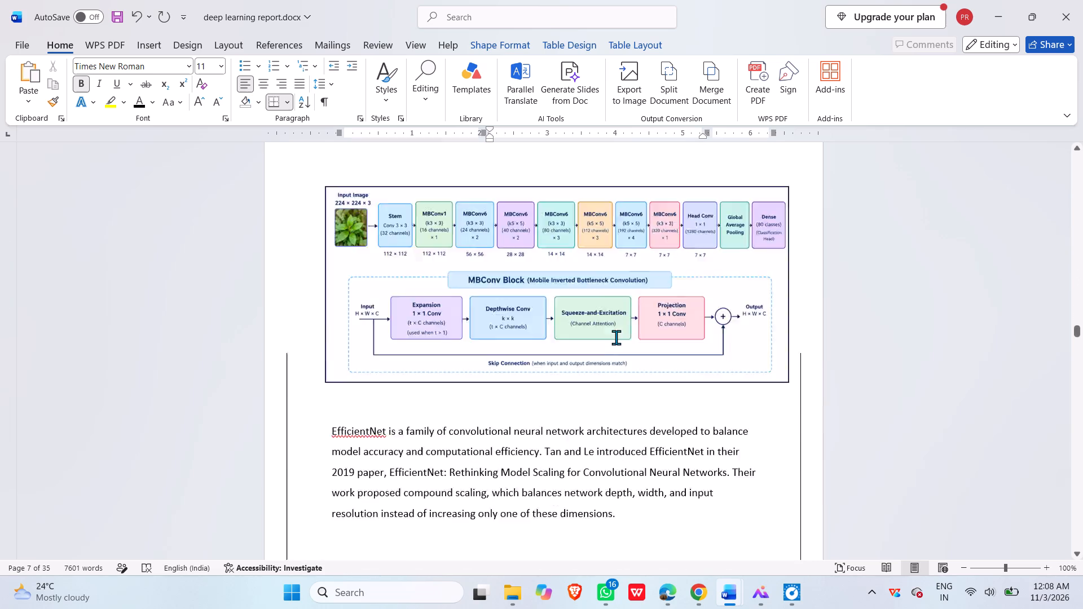
scroll(616, 334, down, 5)
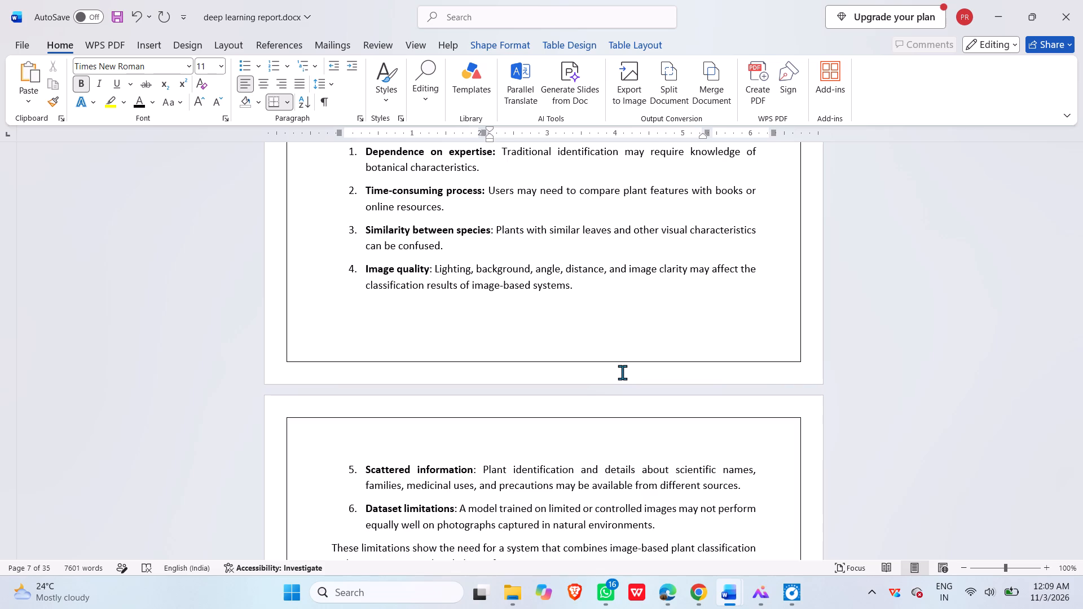
scroll(671, 359, down, 5)
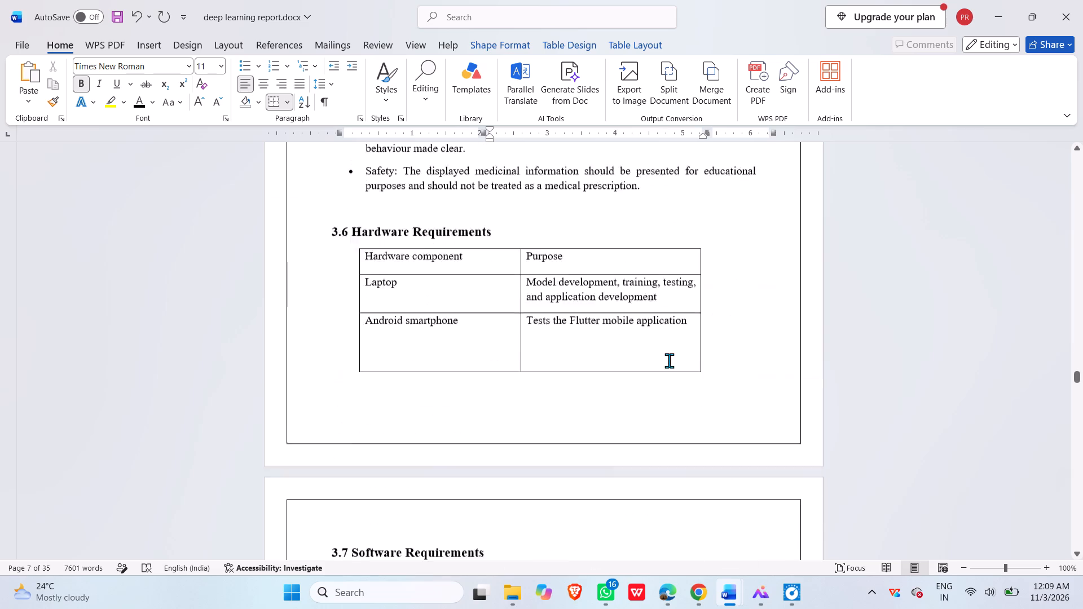
scroll(669, 360, down, 5)
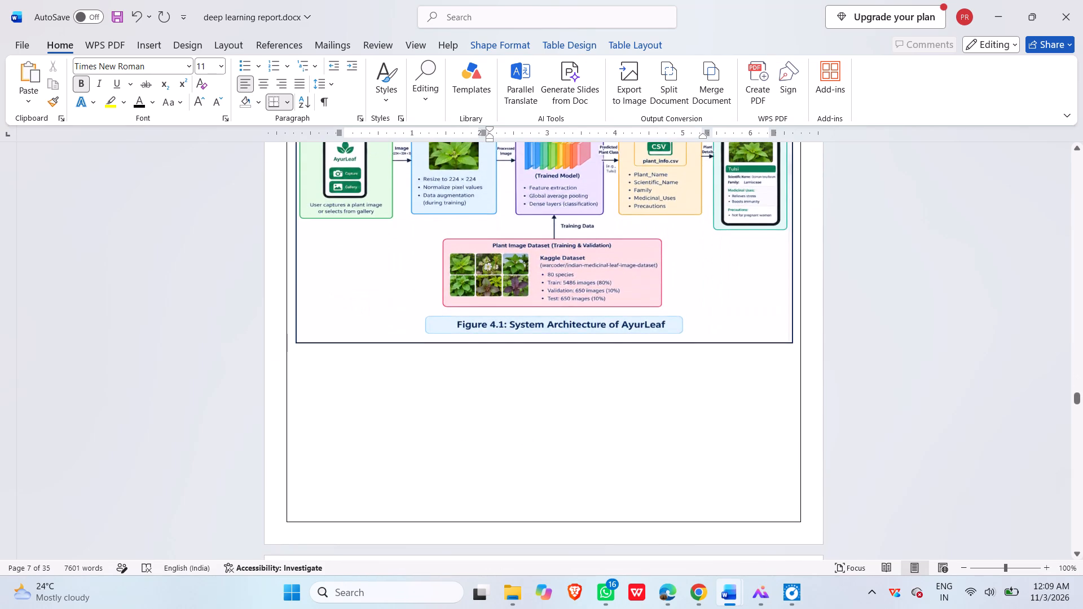
scroll(669, 358, down, 13)
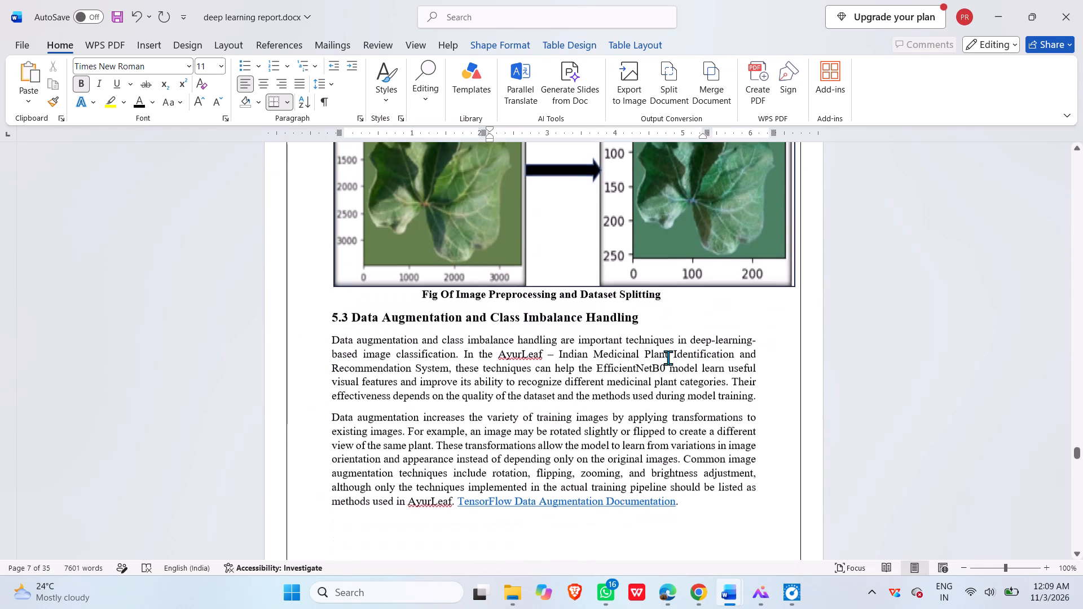
scroll(666, 358, down, 1)
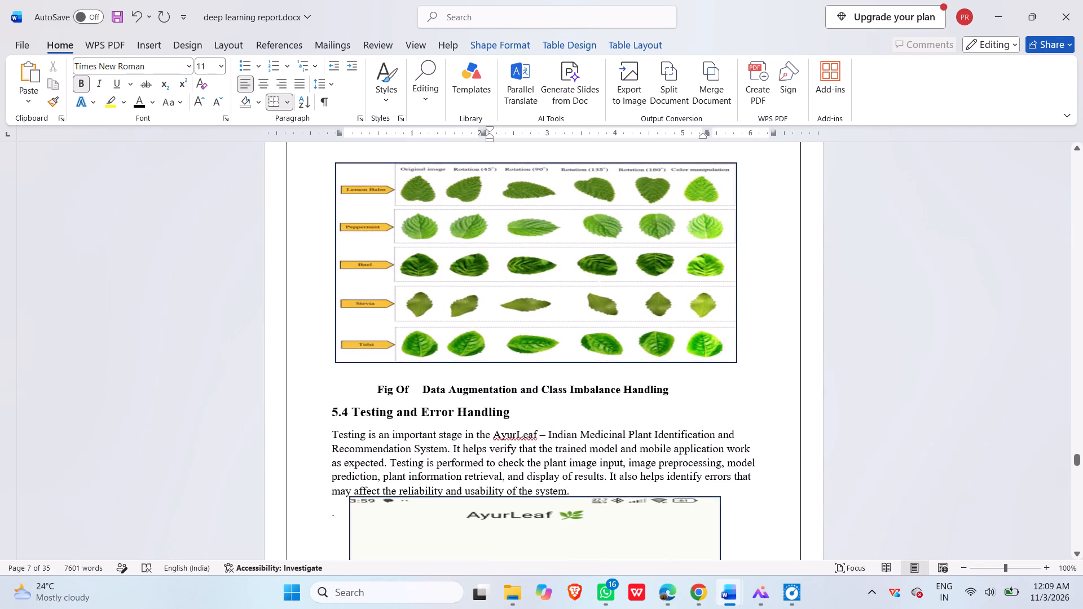
scroll(665, 354, left, 1)
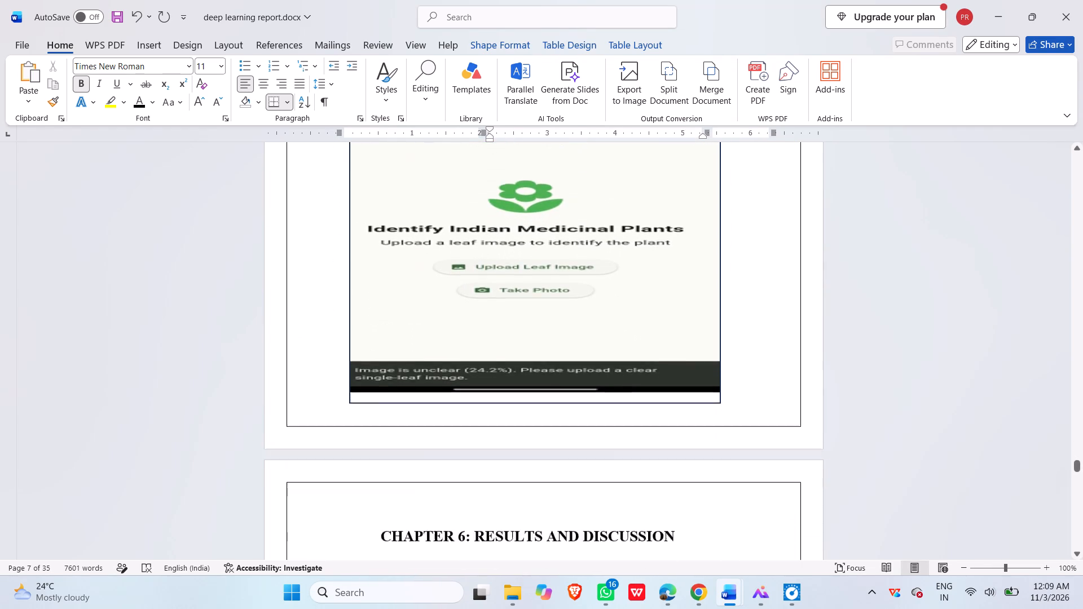
scroll(667, 355, left, 2)
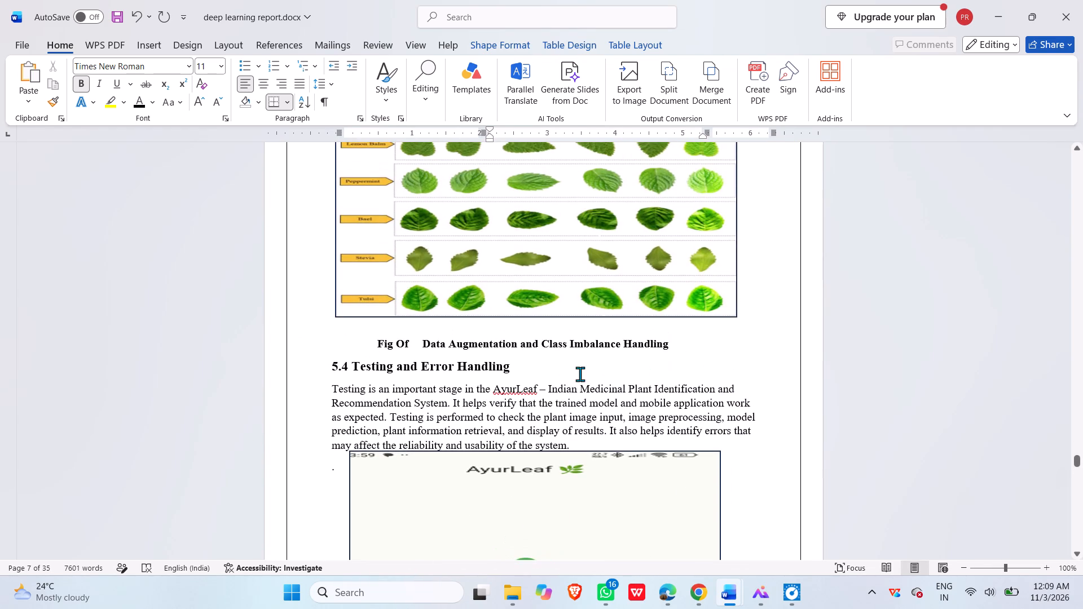
drag(527, 368, 374, 379)
key(ctrl+c)
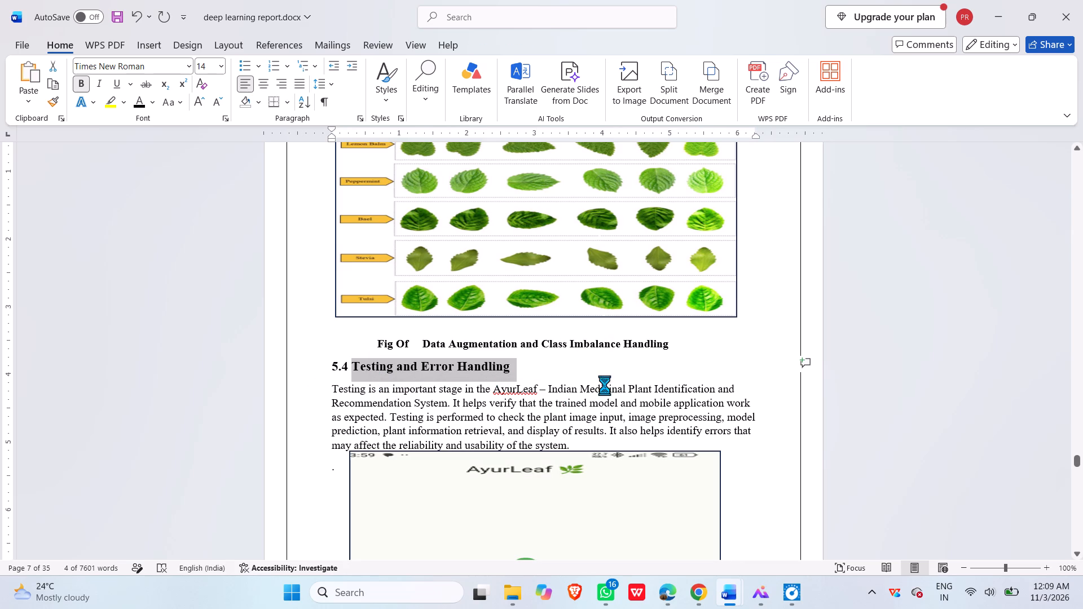
click(628, 369)
Return to the list-of-figures table and enter 9, indented with spaces, in the "Fig No" cell of the empty last row.
scroll(628, 369, up, 14)
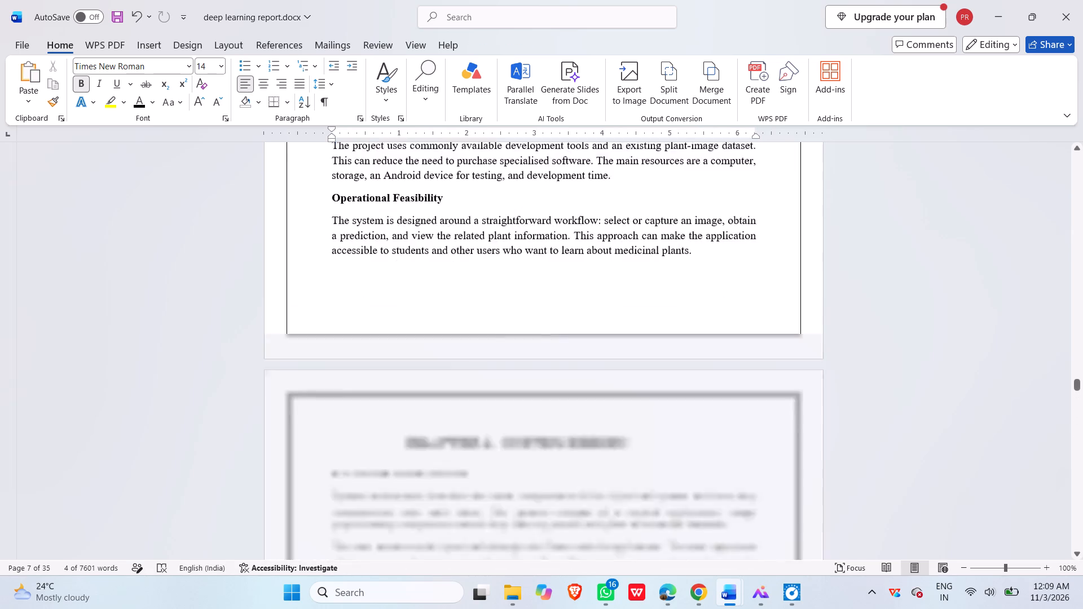
scroll(624, 354, up, 18)
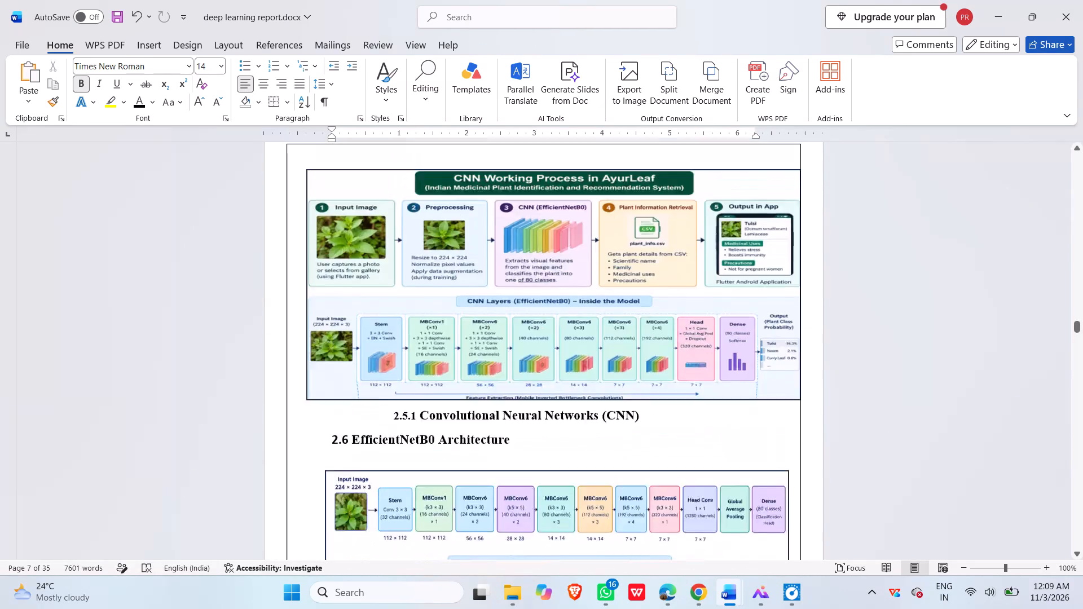
scroll(624, 354, up, 7)
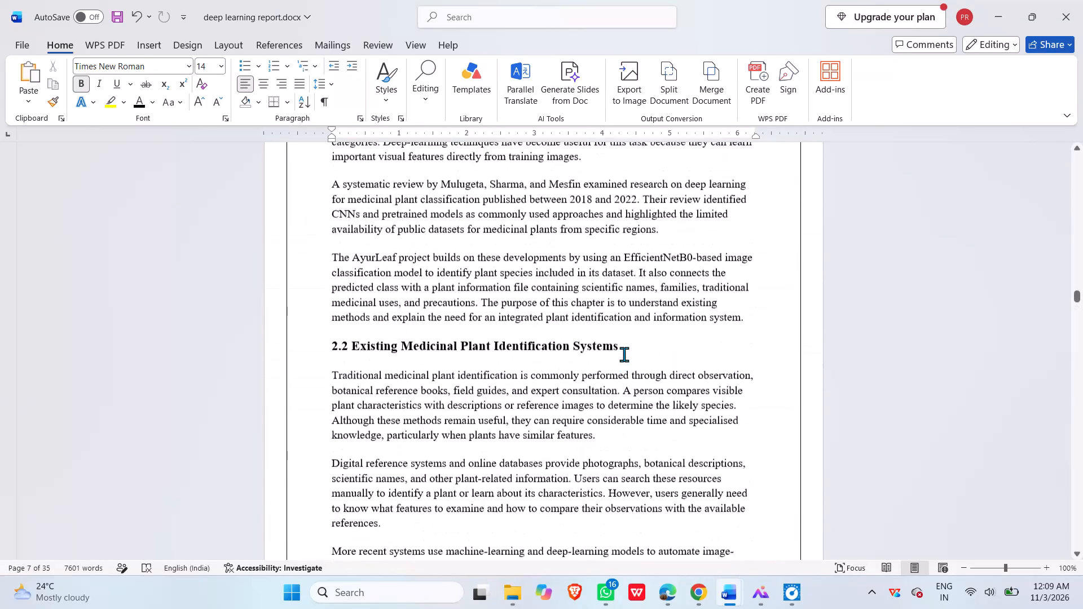
scroll(624, 354, up, 6)
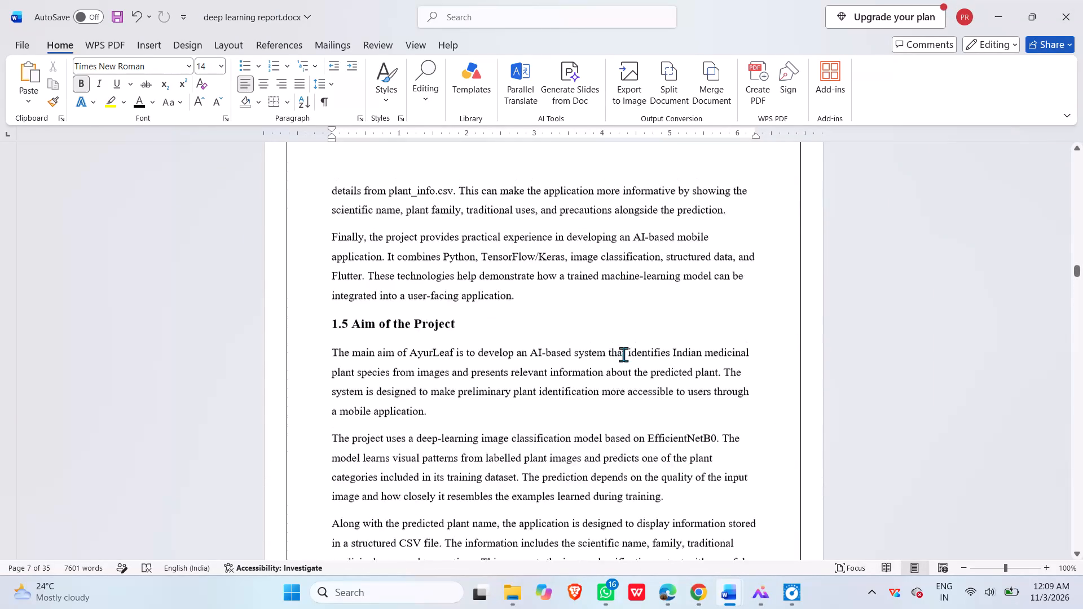
scroll(623, 354, up, 10)
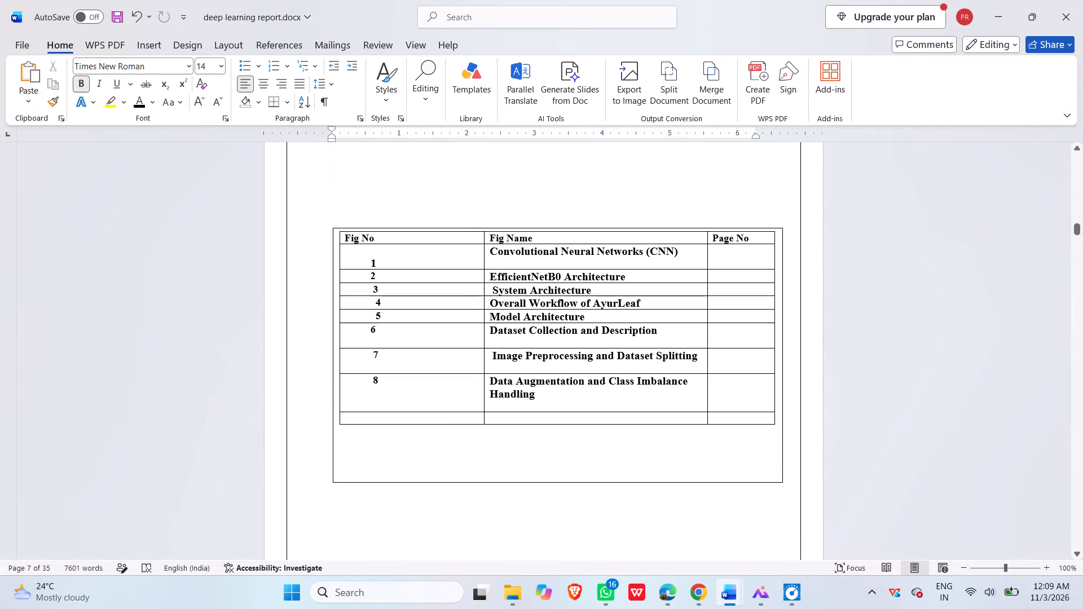
click(441, 419)
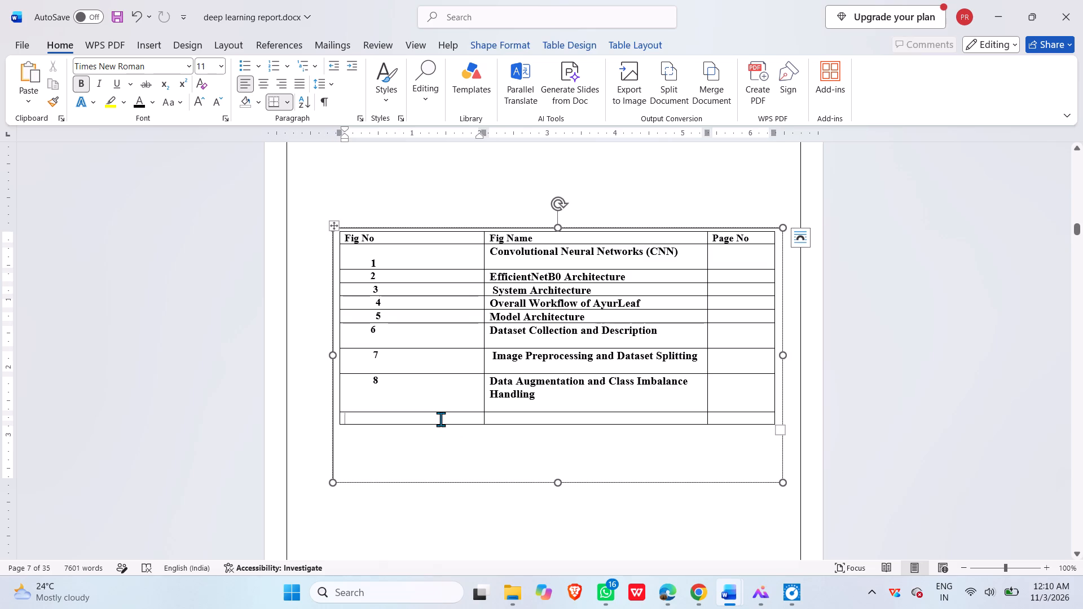
key(space)
key(space)
key(space)
key(space)
key(space)
key(space)
key(space)
key(space)
key(space)
key(space)
key(space)
key(space)
key(9)
Paste the copied heading text into the "Fig Name" cell of figure 9.
click(505, 418)
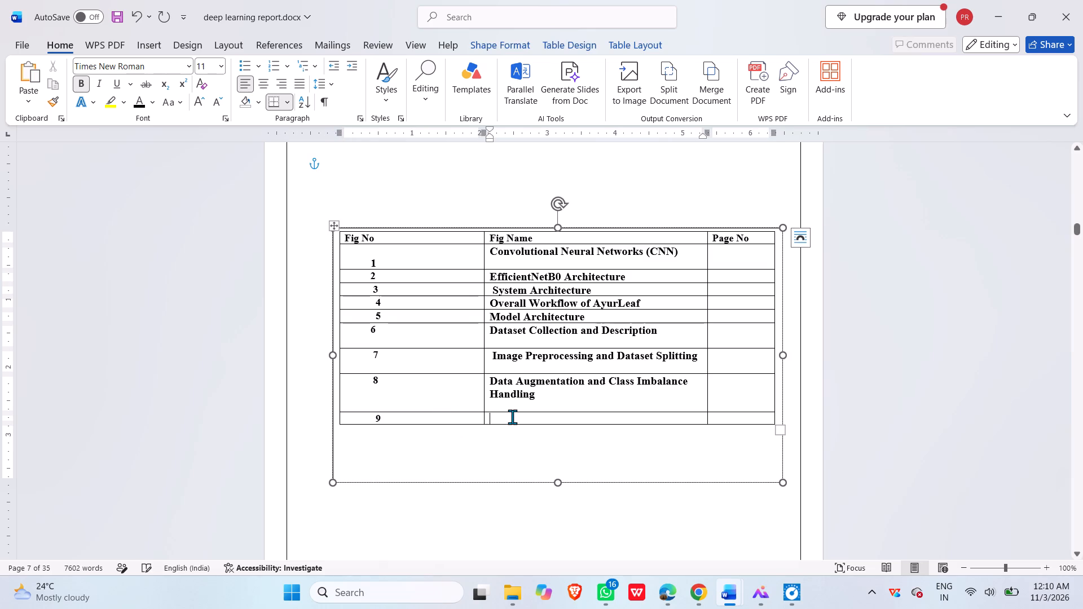
key(ctrl+v)
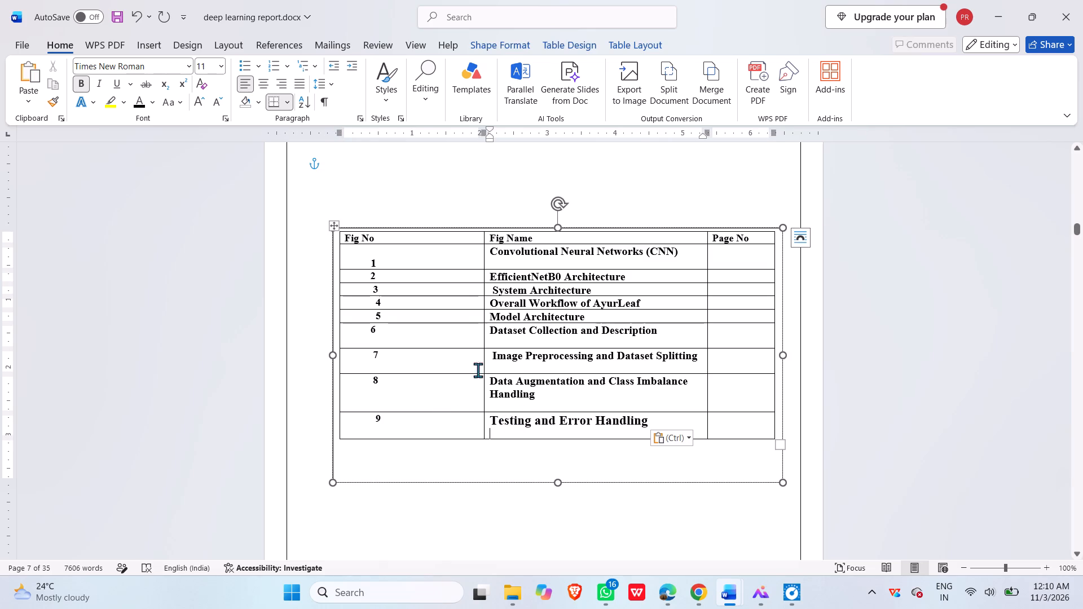
Format the figure names of rows 1 to 9 in the "Fig Name" column as 12 pt without bold.
drag(492, 249, 578, 389)
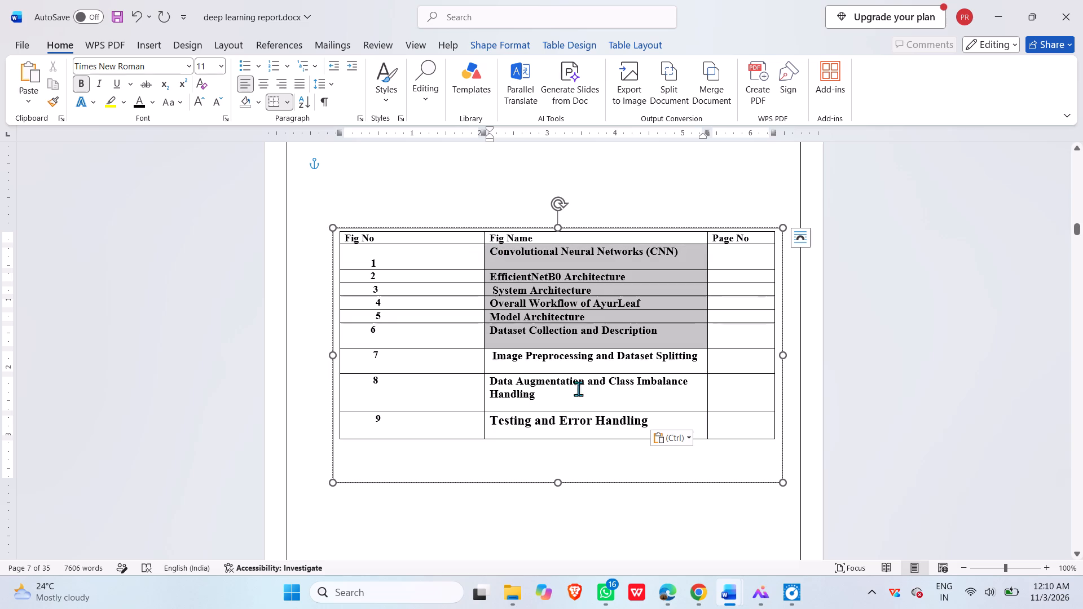
drag(578, 389, 607, 420)
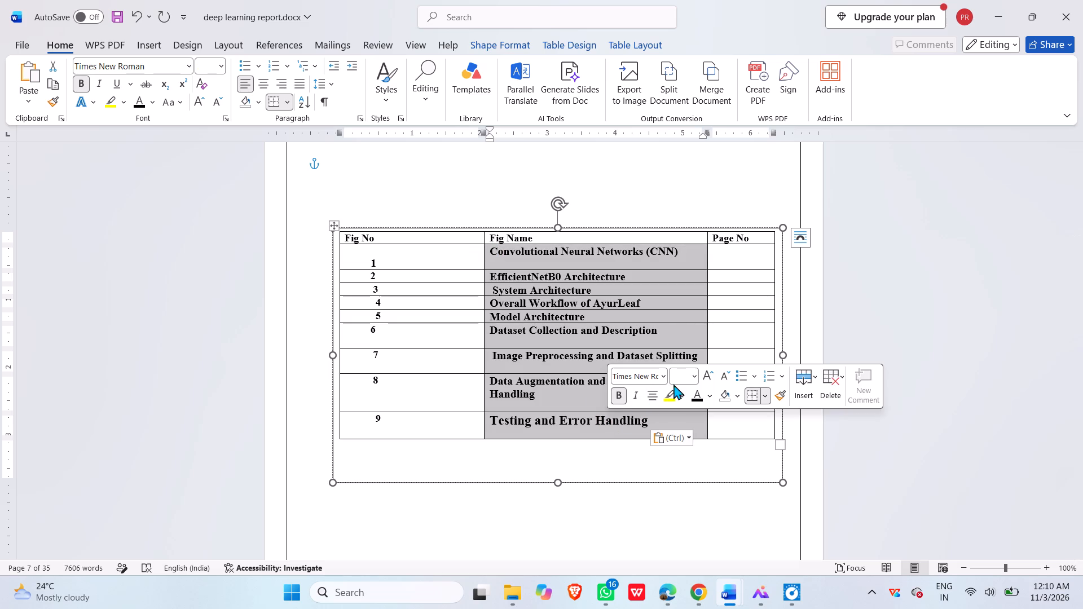
click(694, 378)
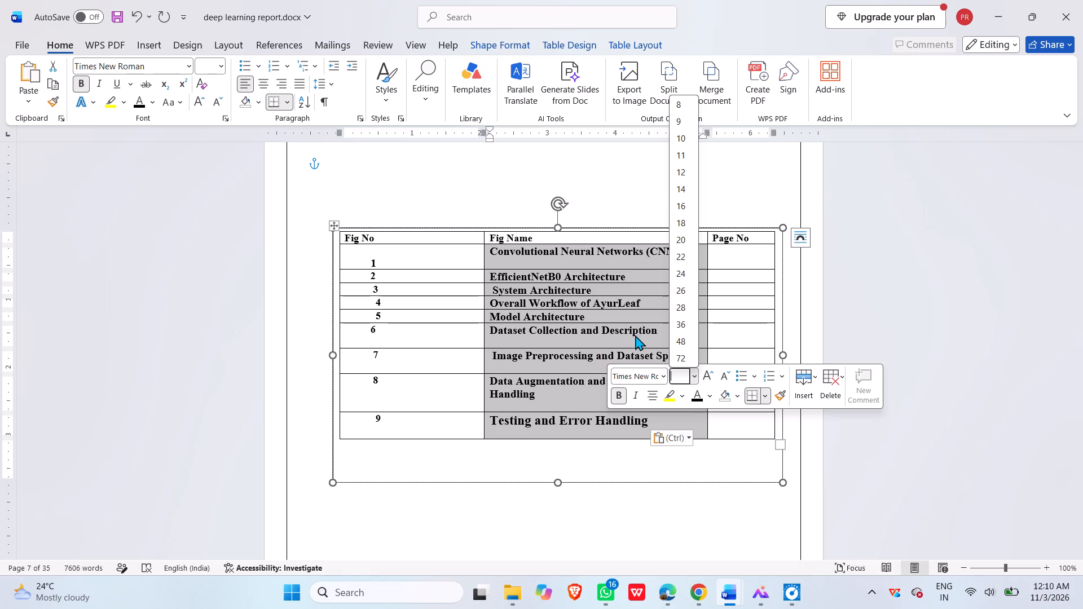
click(685, 169)
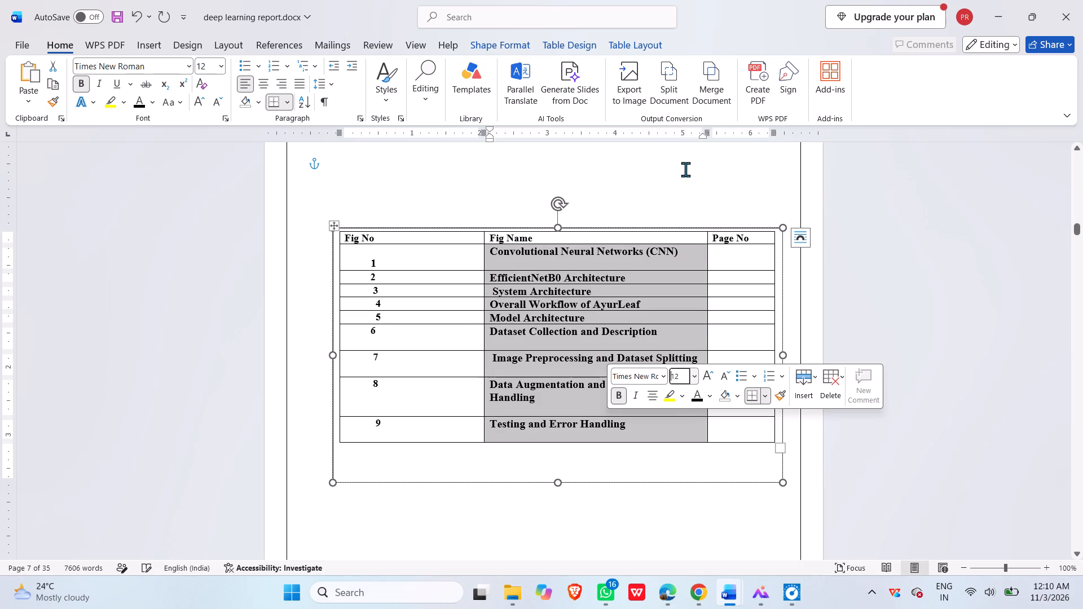
click(613, 392)
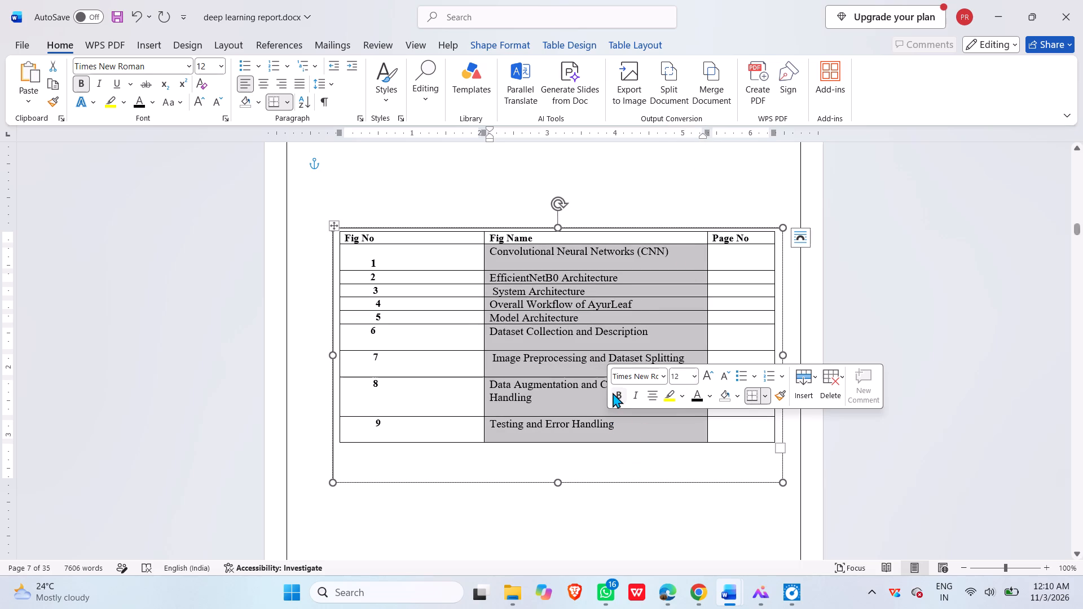
click(611, 509)
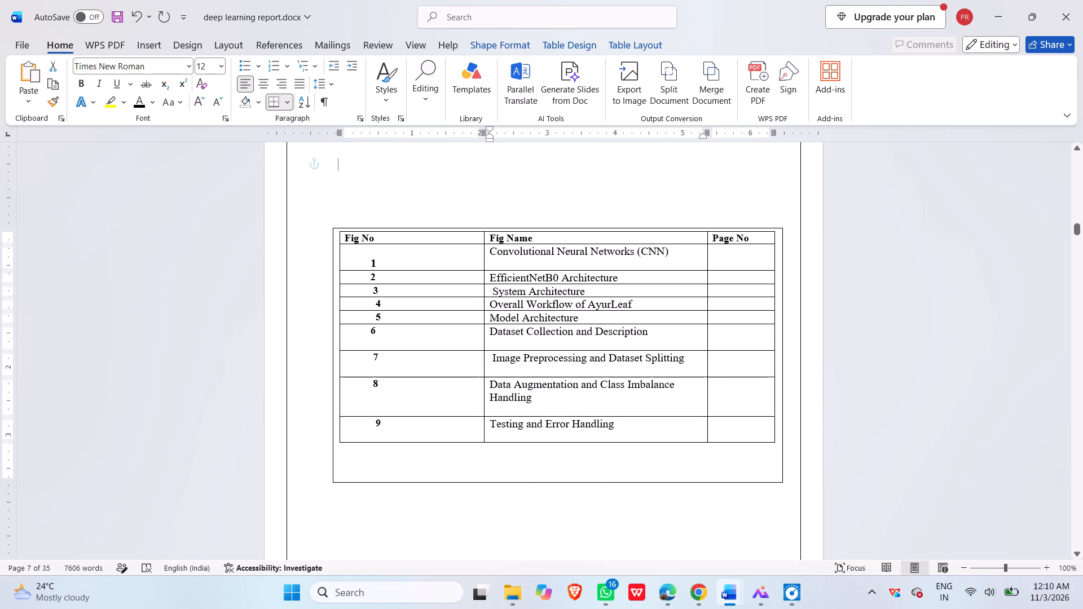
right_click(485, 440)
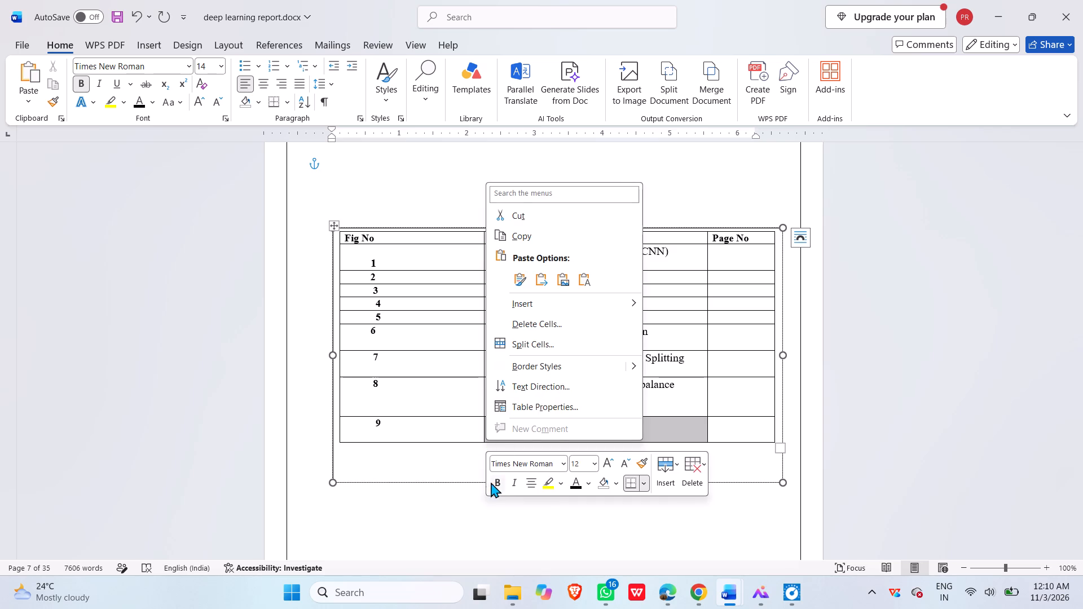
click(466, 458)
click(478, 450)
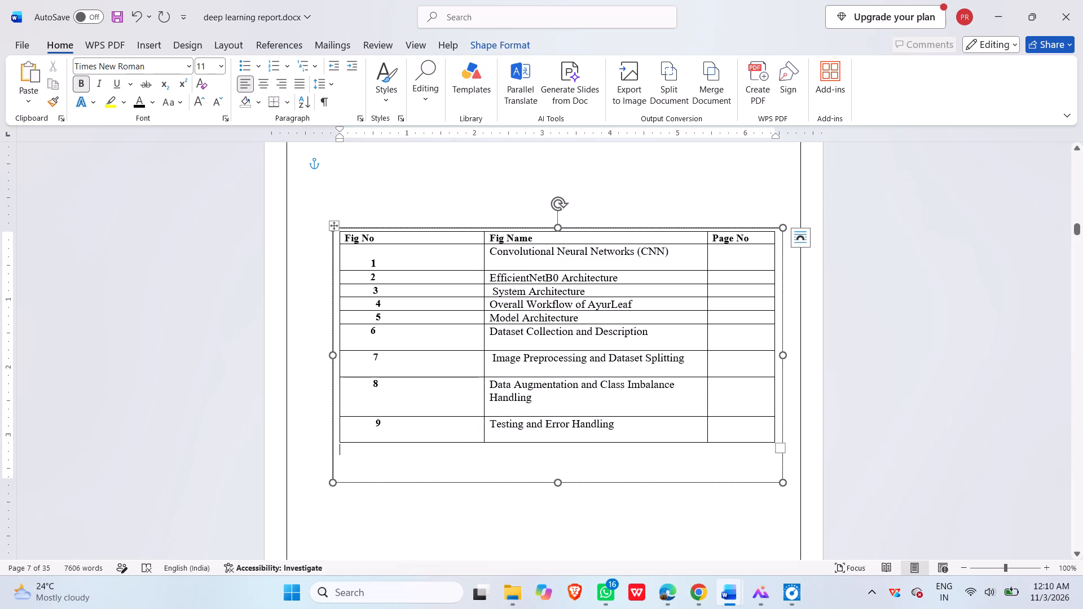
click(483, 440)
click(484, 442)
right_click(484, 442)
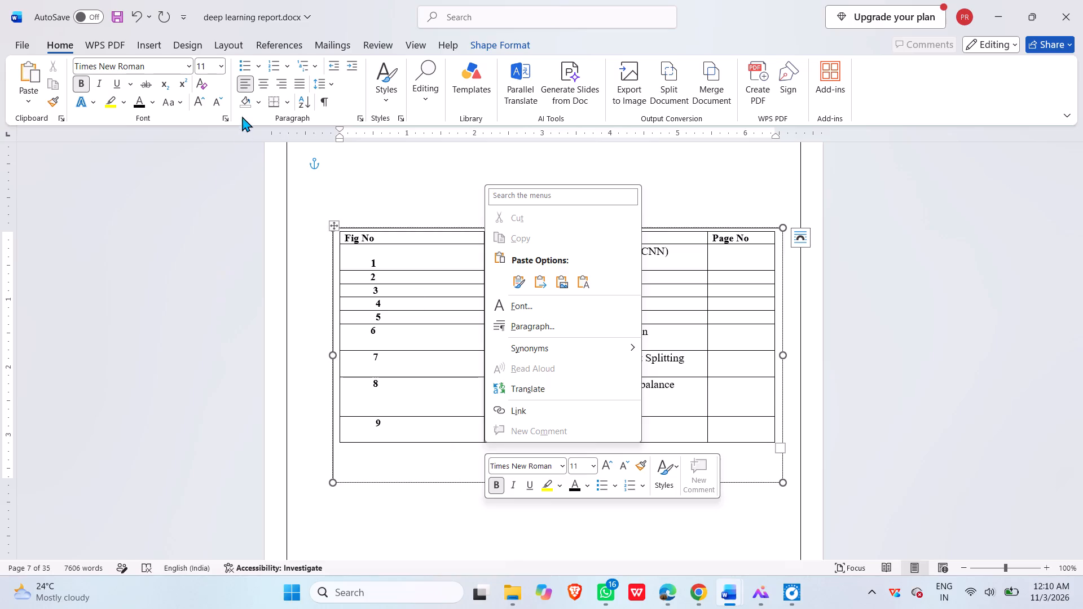
Turn on AutoSave for the report by uploading it to the personal OneDrive.
click(90, 16)
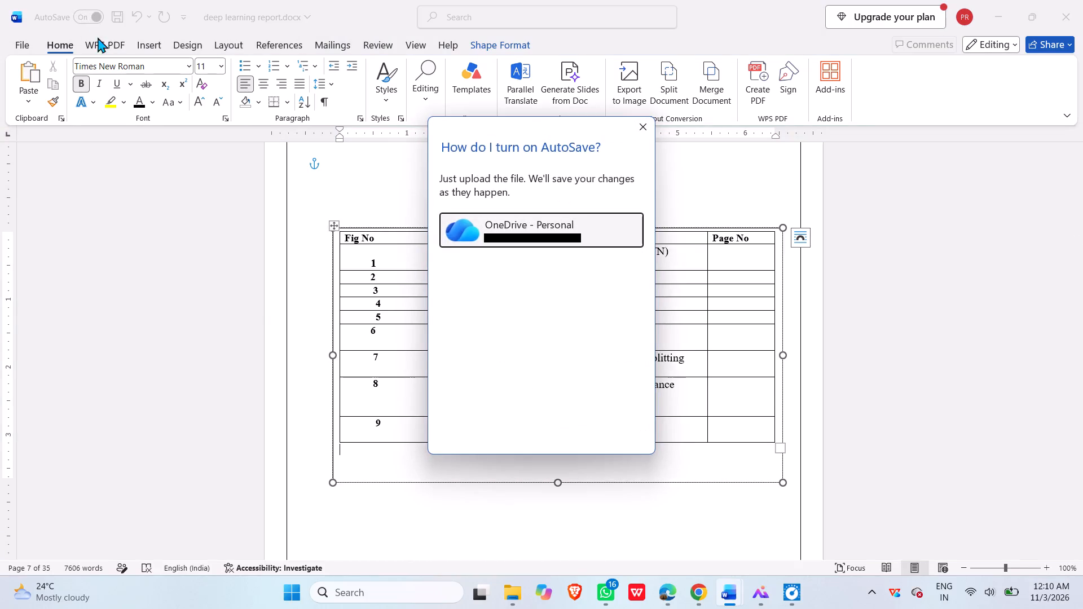
click(588, 231)
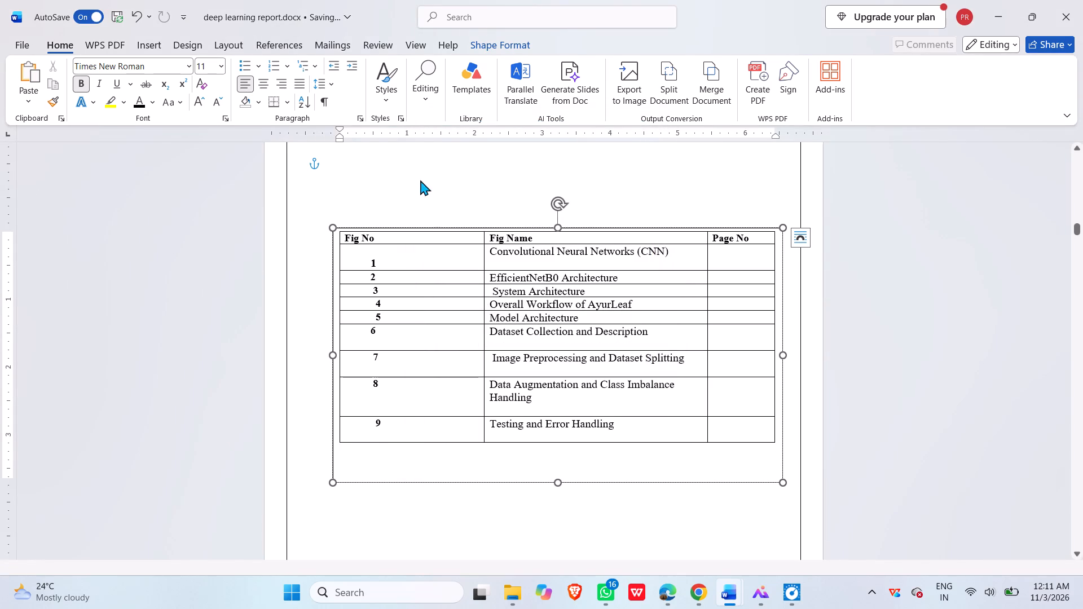
Insert a new row below the figure 9 row of the list-of-figures table.
scroll(462, 211, down, 1)
scroll(462, 212, up, 1)
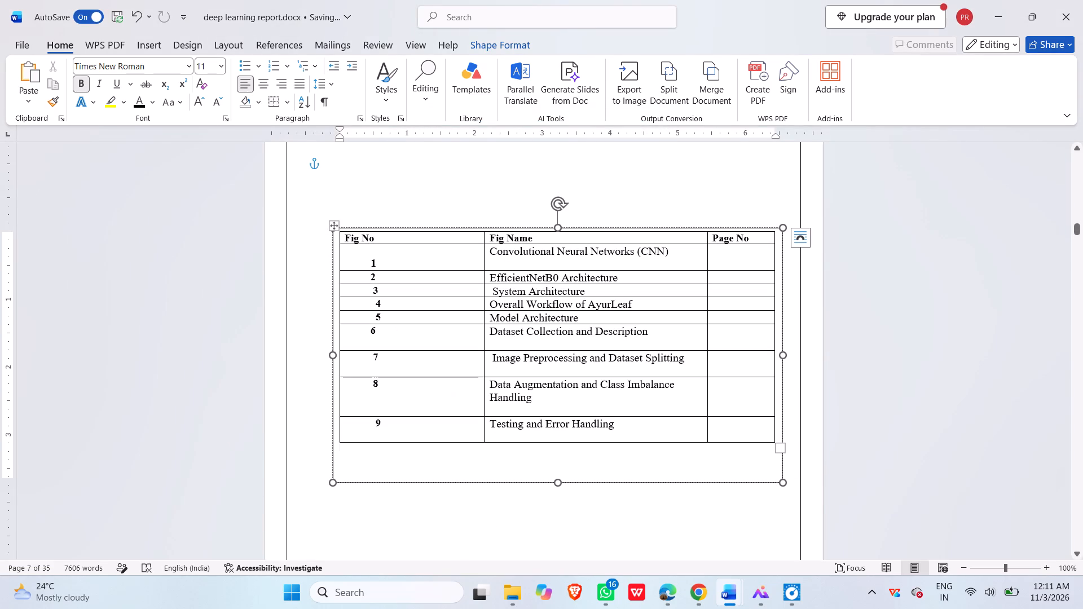
right_click(482, 439)
right_click(487, 435)
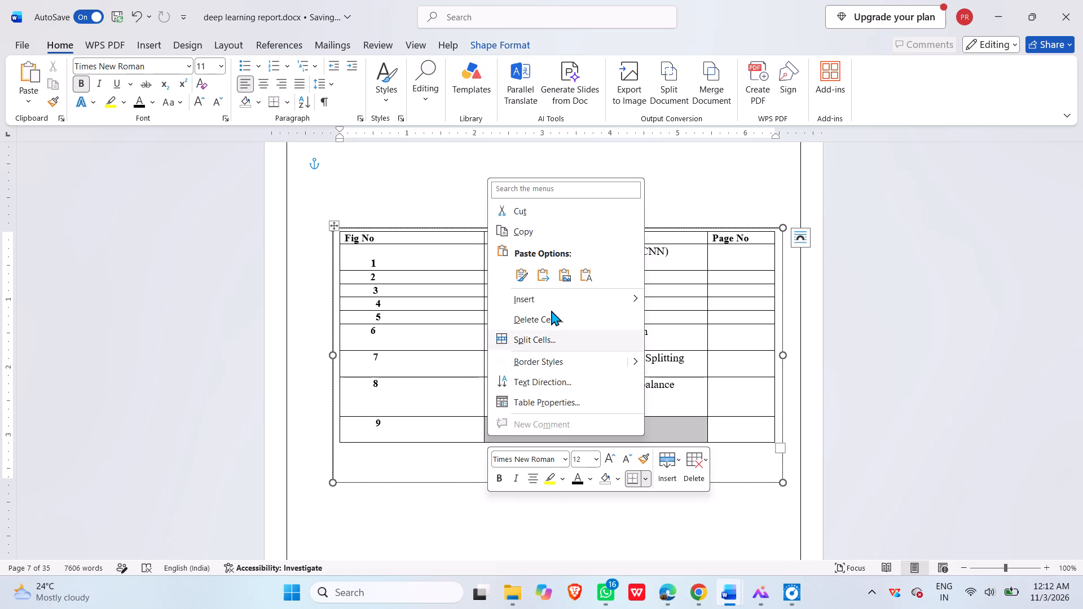
click(576, 298)
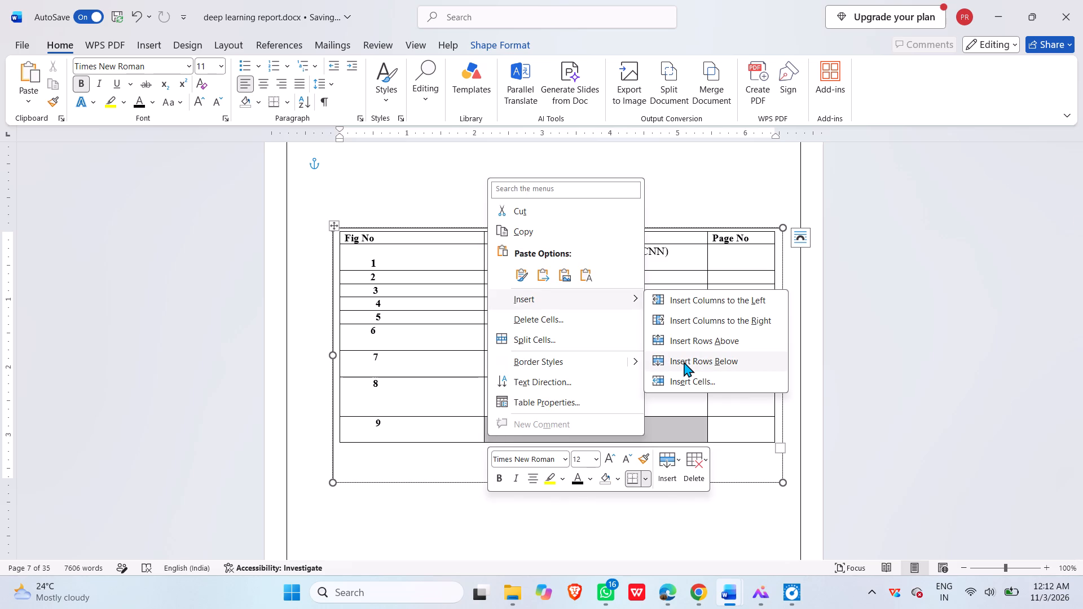
click(684, 361)
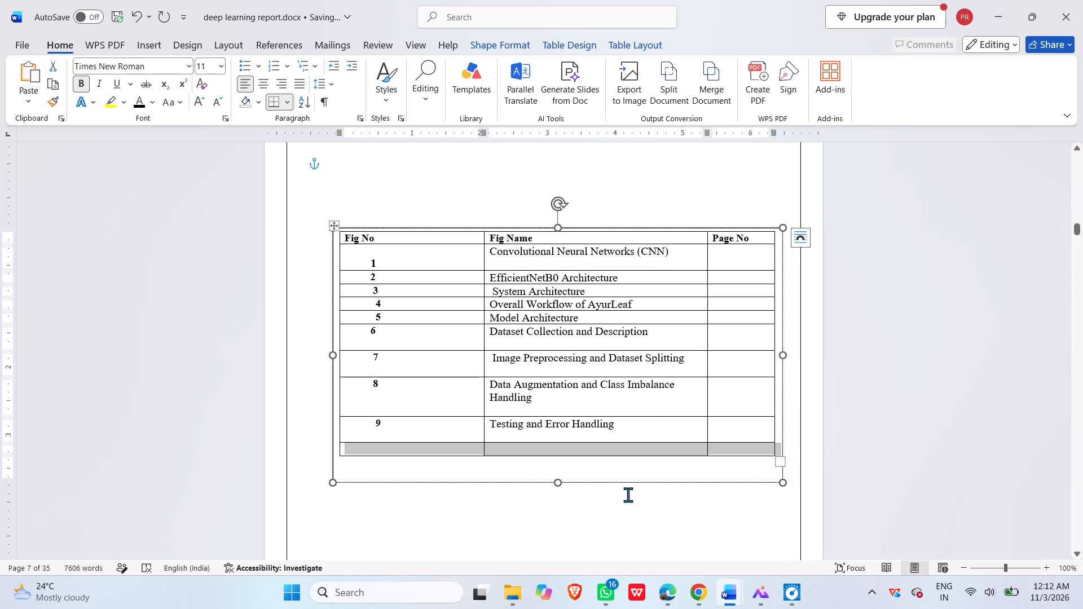
Insert another new row below the empty last row of the list-of-figures table.
click(635, 476)
right_click(485, 450)
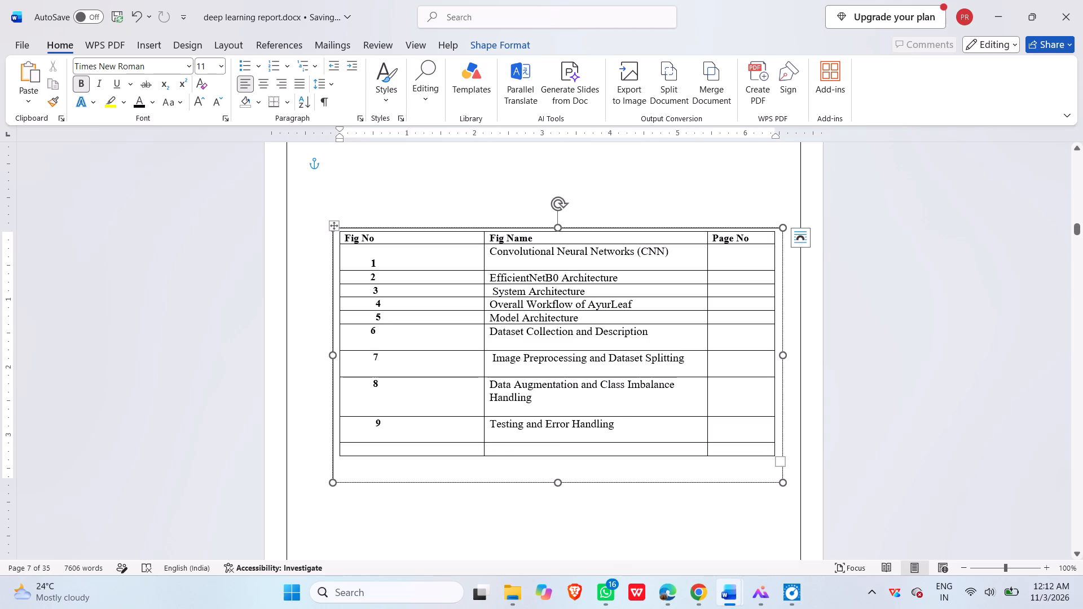
click(560, 314)
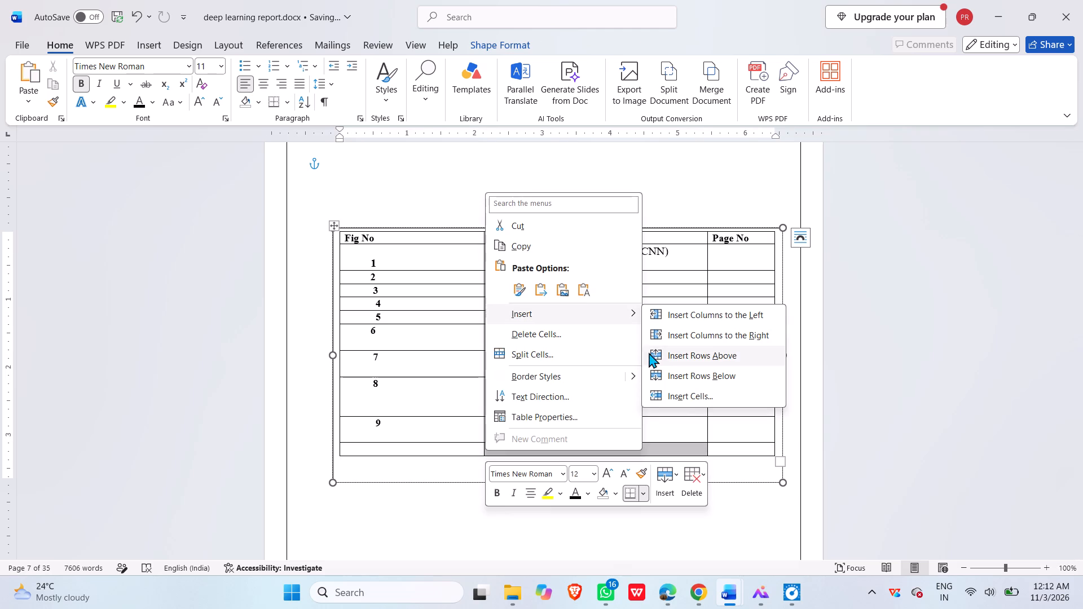
click(675, 373)
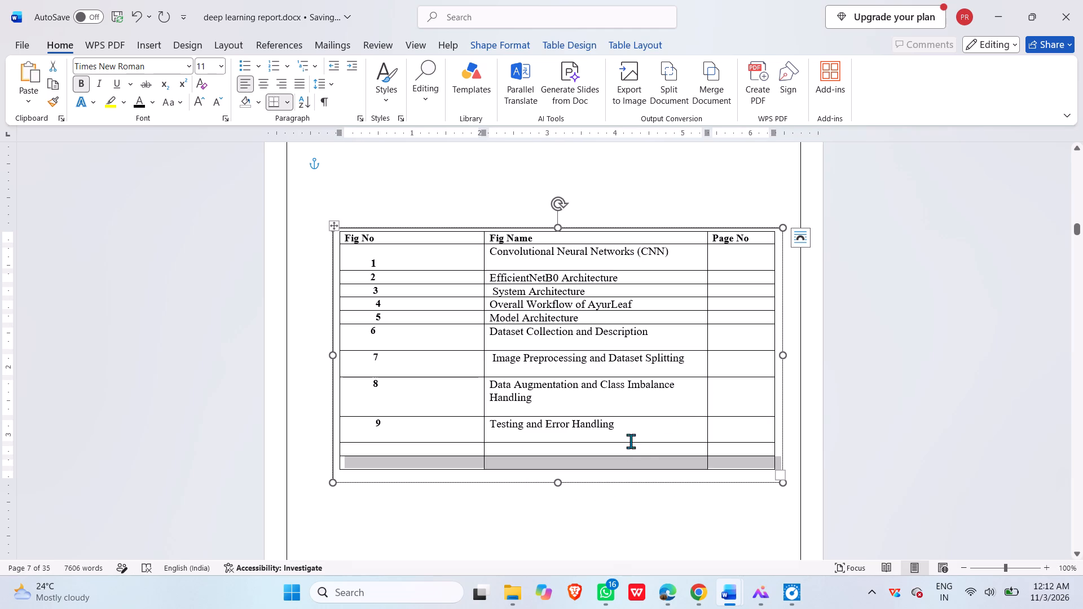
Enter figure number 10 in the "Fig No" cell below 9 and indent it with spaces to line up with the numbers above.
click(587, 449)
click(439, 449)
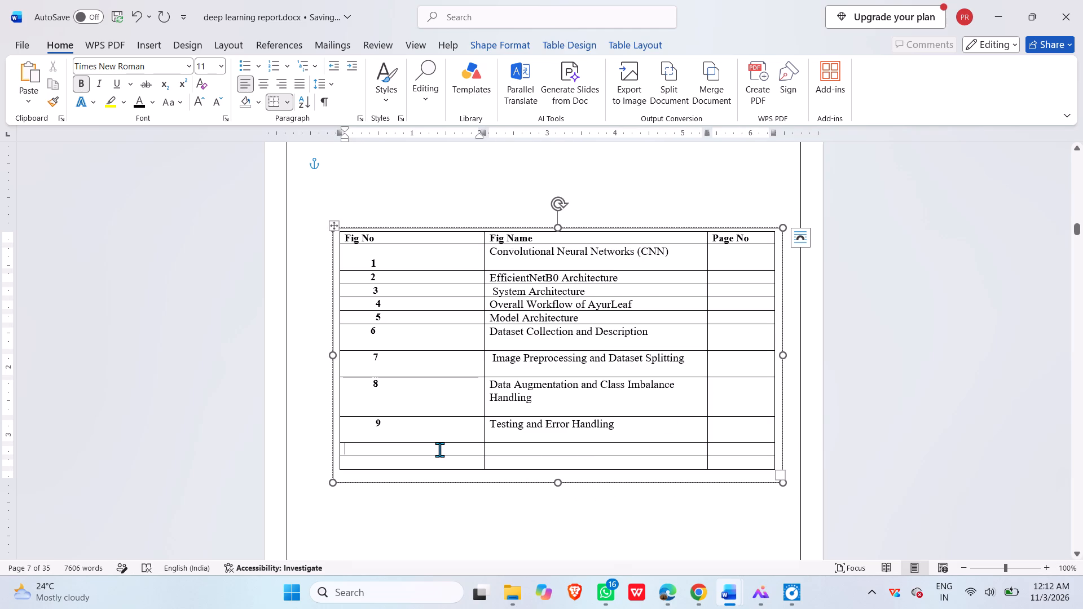
key(1)
key(0)
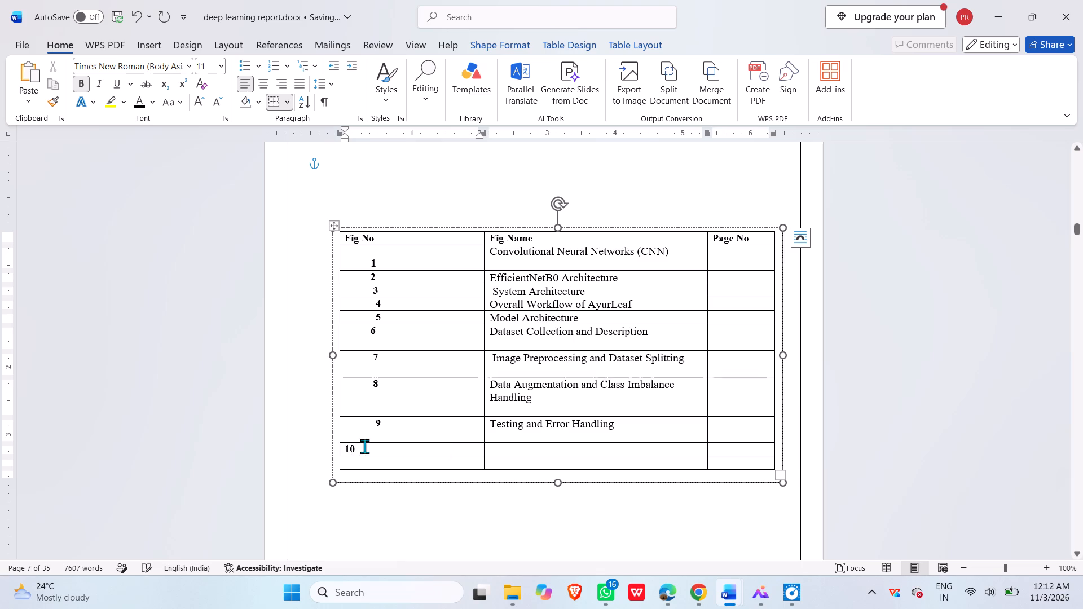
click(347, 447)
key(space)
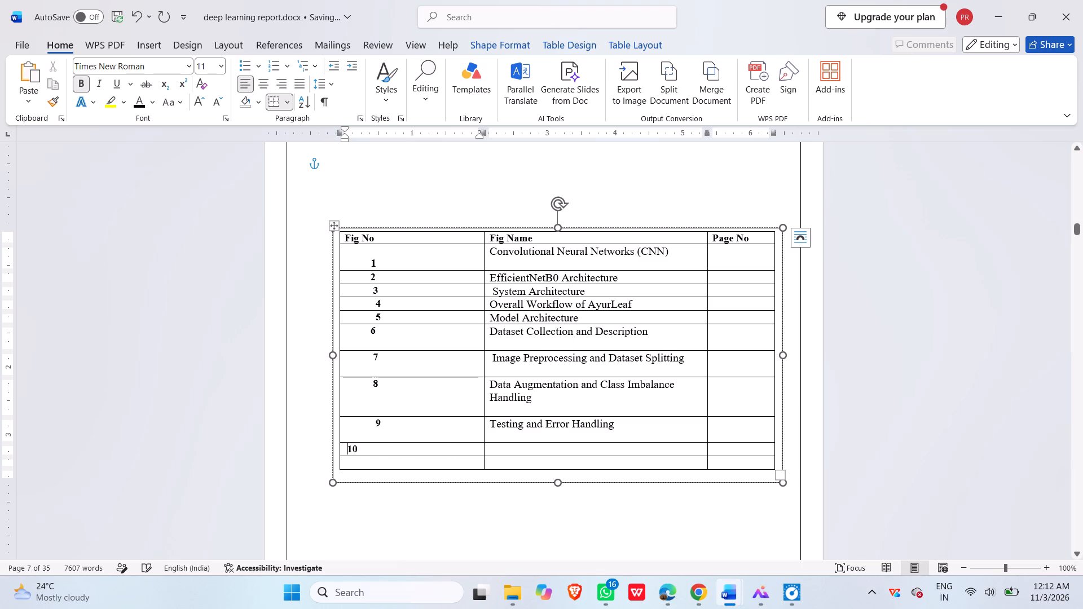
key(space)
key(space)
key(space)
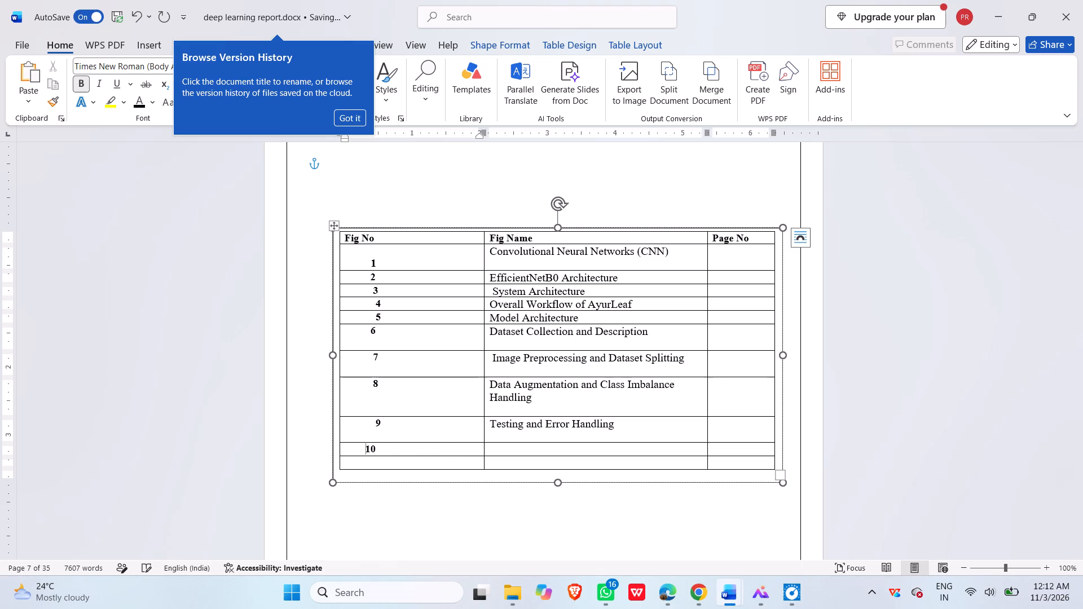
key(space)
key(space)
key(space)
key(space)
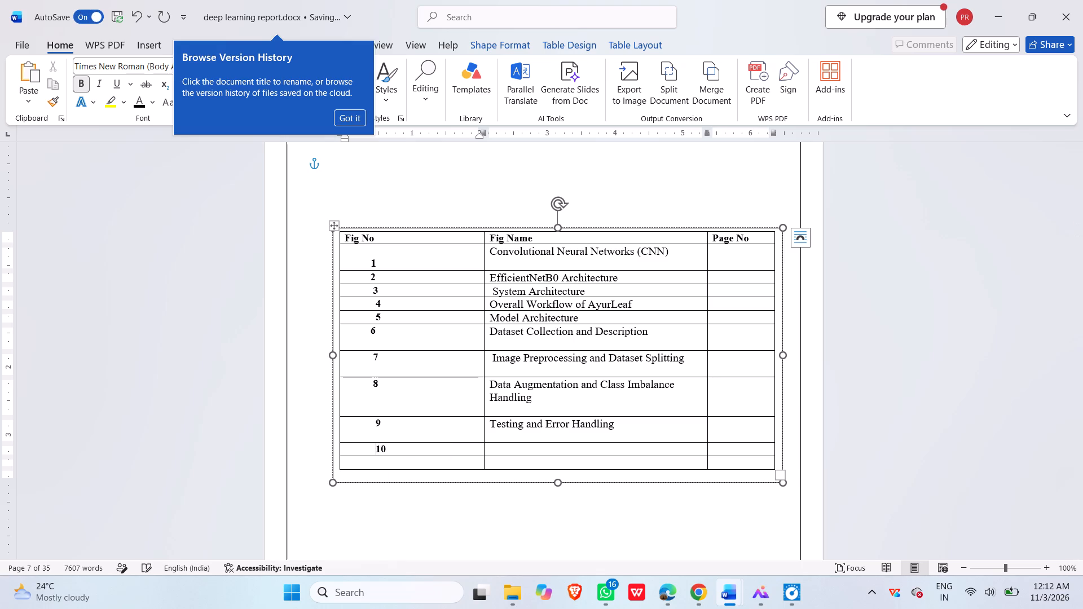
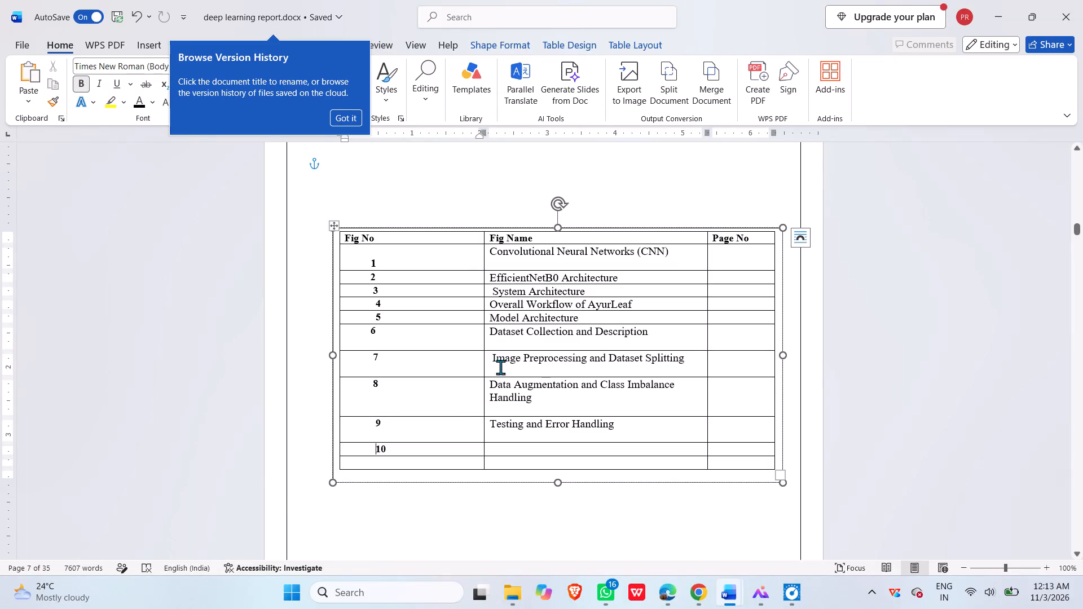
Look through the report up to chapter 6 for the next figure to list after Testing and Error Handling.
scroll(536, 380, down, 13)
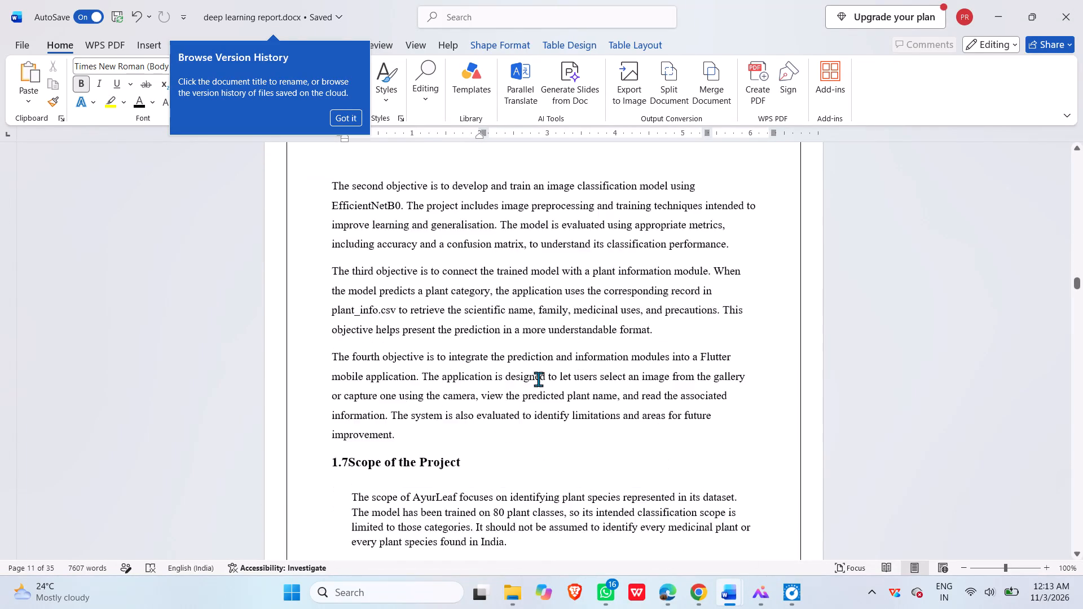
scroll(538, 379, down, 17)
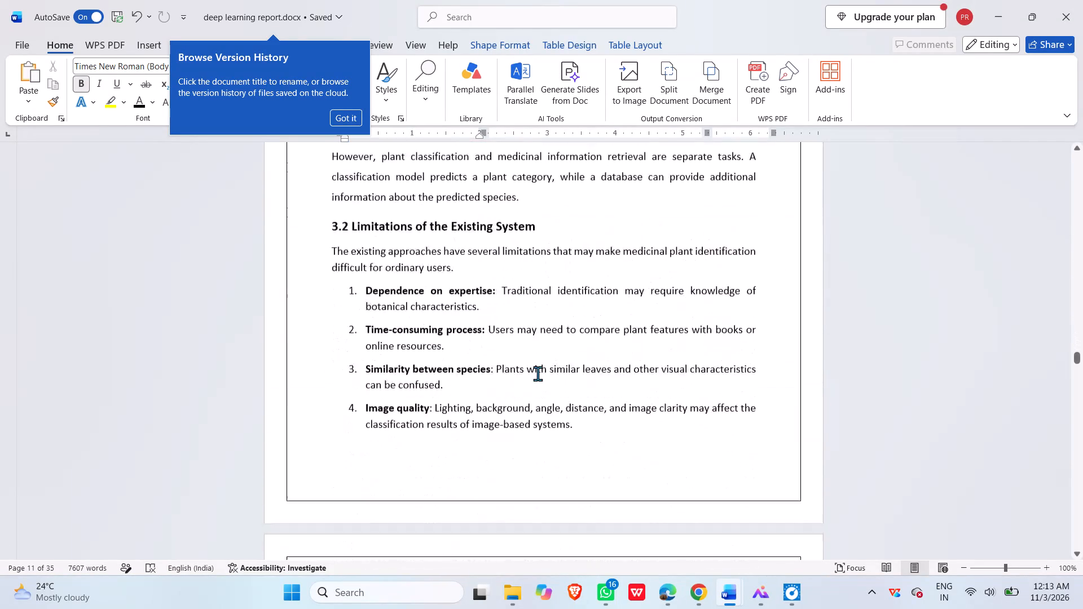
scroll(538, 373, down, 11)
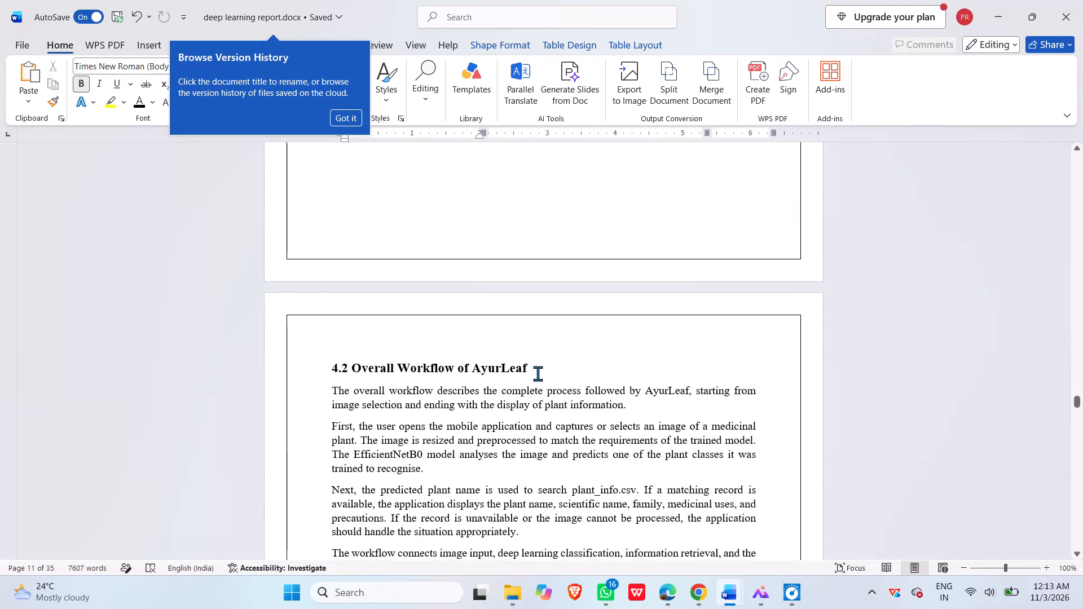
scroll(538, 373, down, 10)
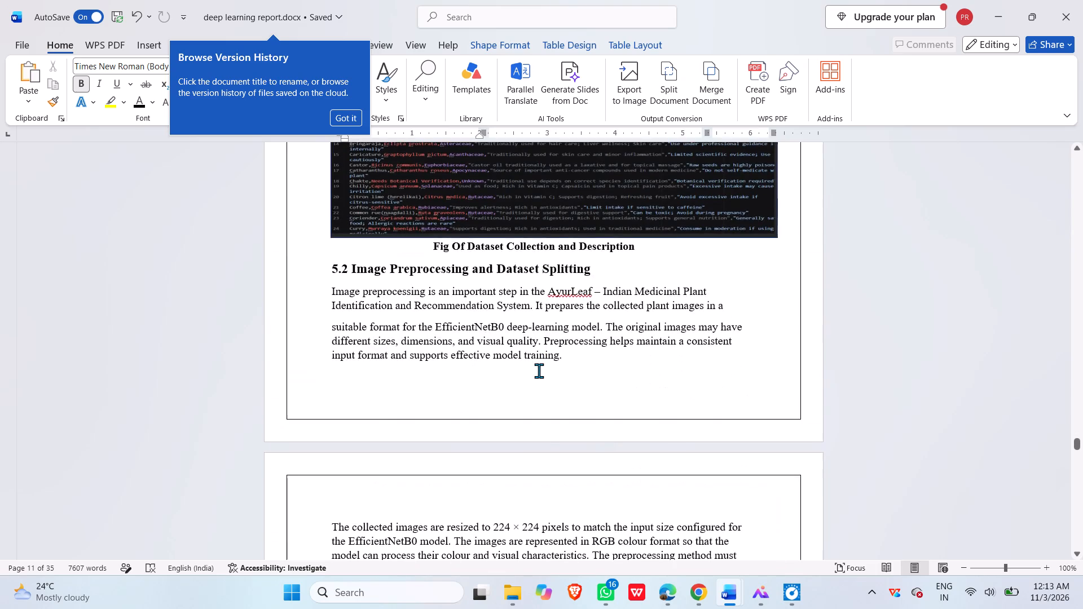
scroll(539, 370, down, 7)
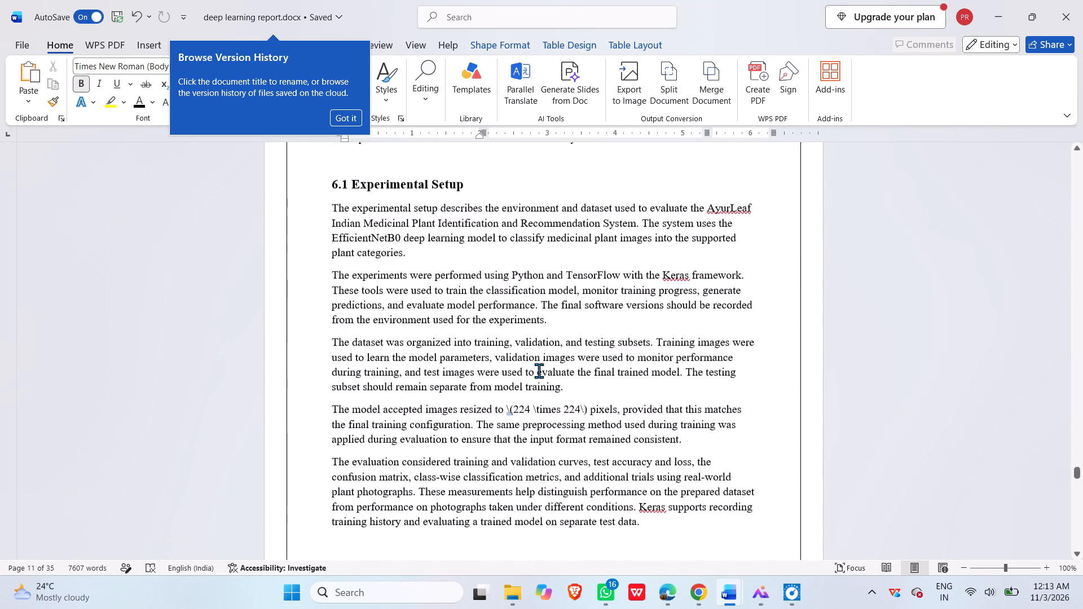
scroll(539, 370, down, 1)
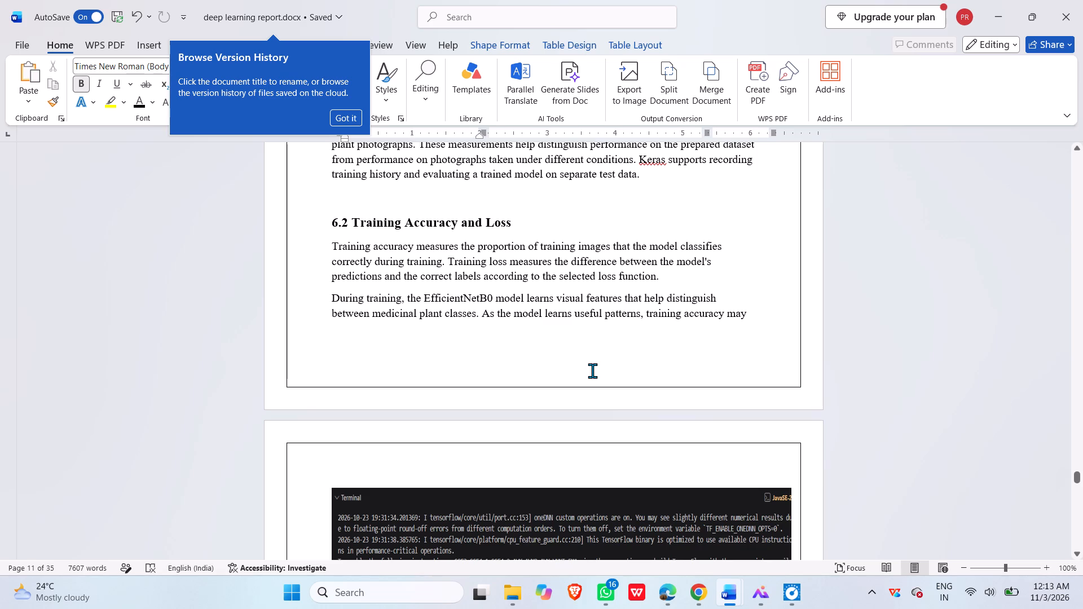
scroll(592, 368, up, 2)
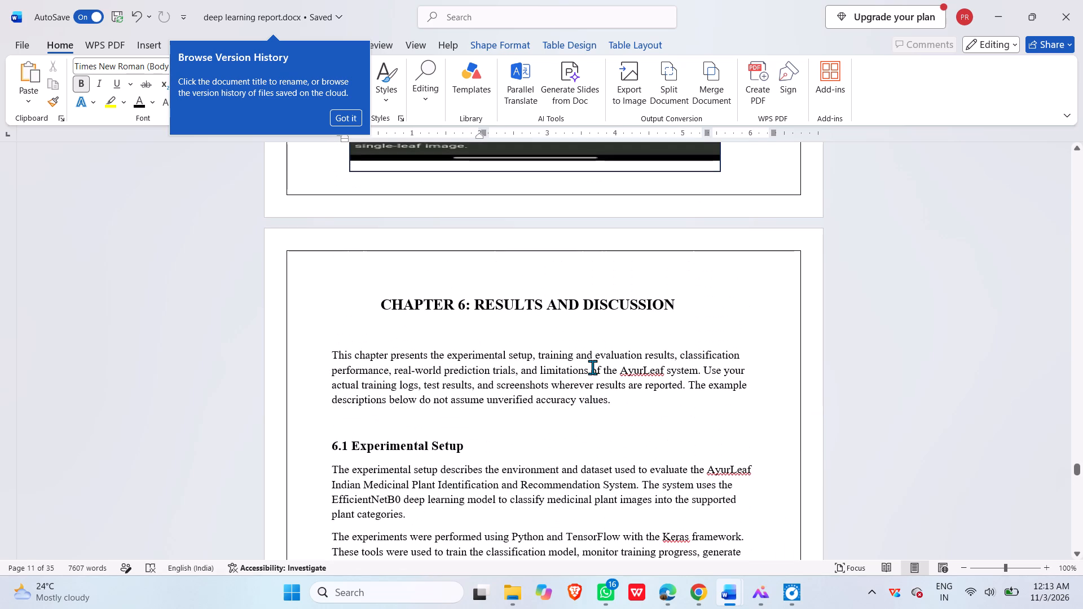
scroll(592, 367, up, 1)
scroll(591, 366, down, 2)
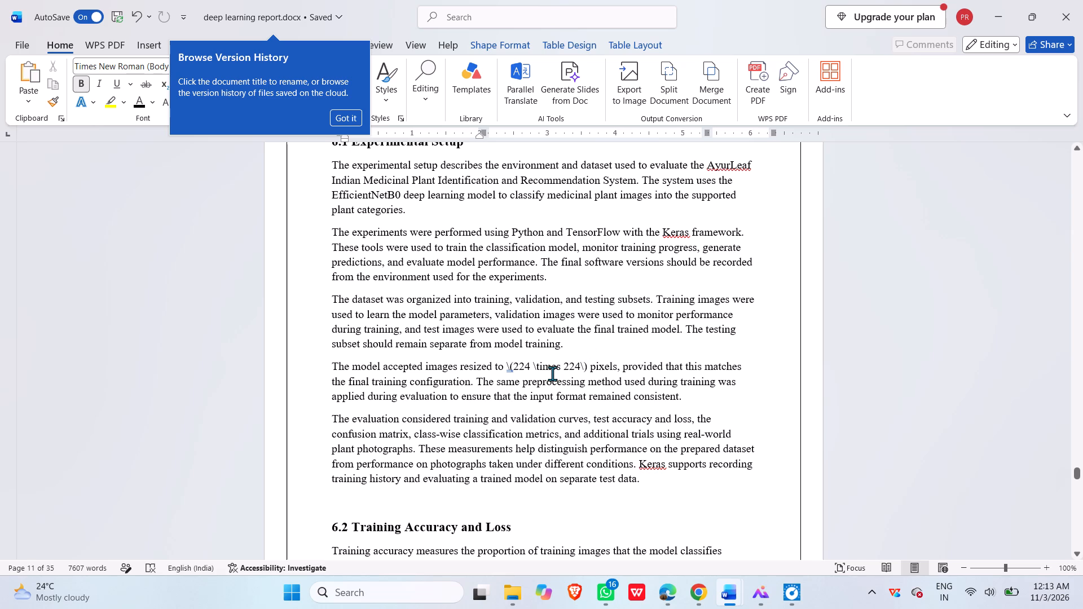
scroll(552, 372, down, 2)
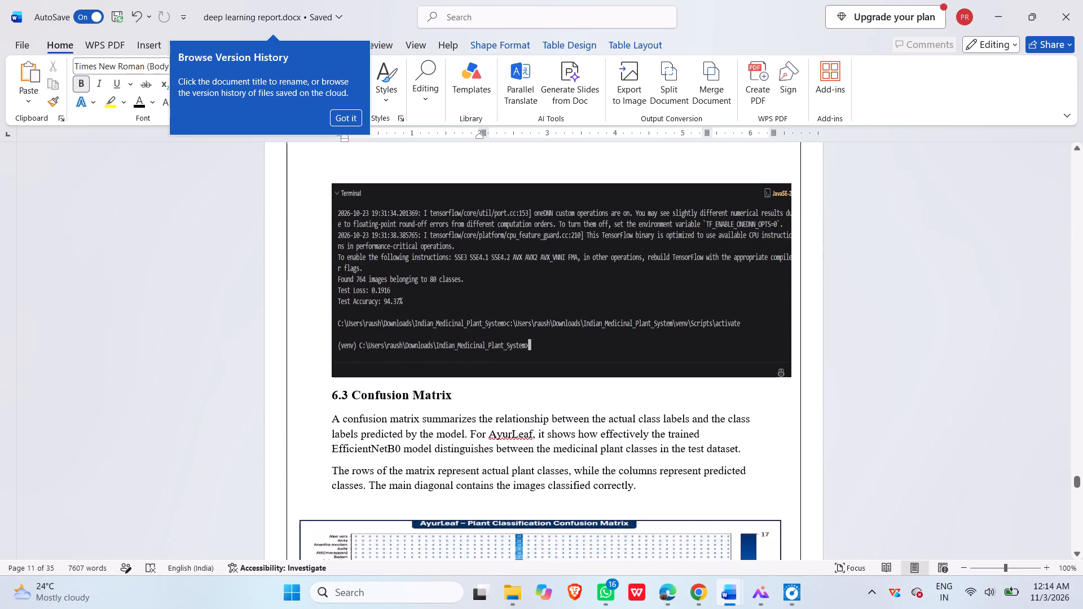
scroll(552, 372, up, 2)
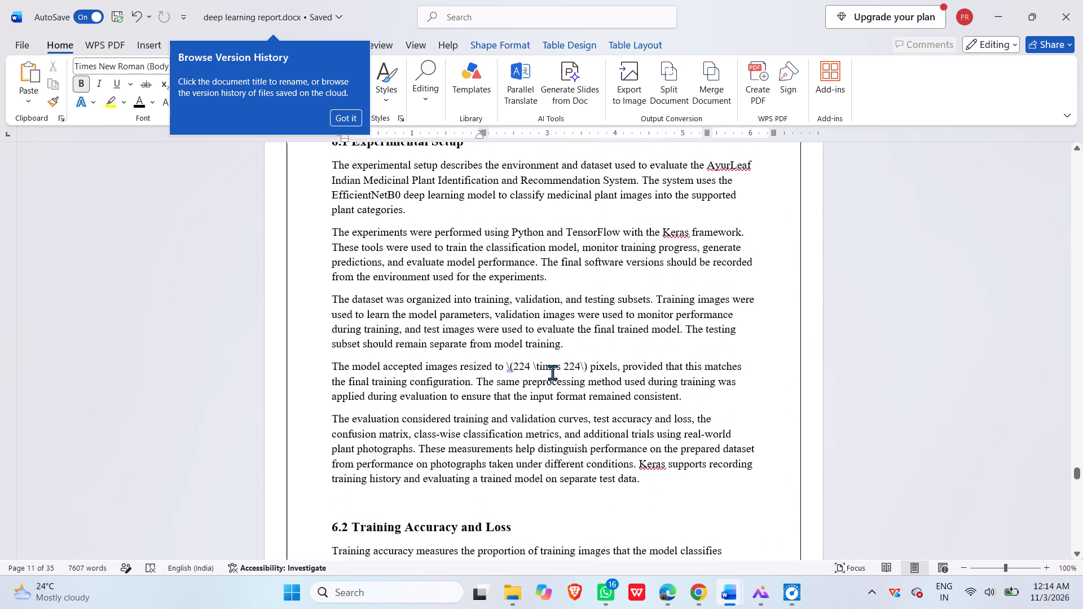
scroll(552, 372, down, 1)
scroll(552, 372, up, 2)
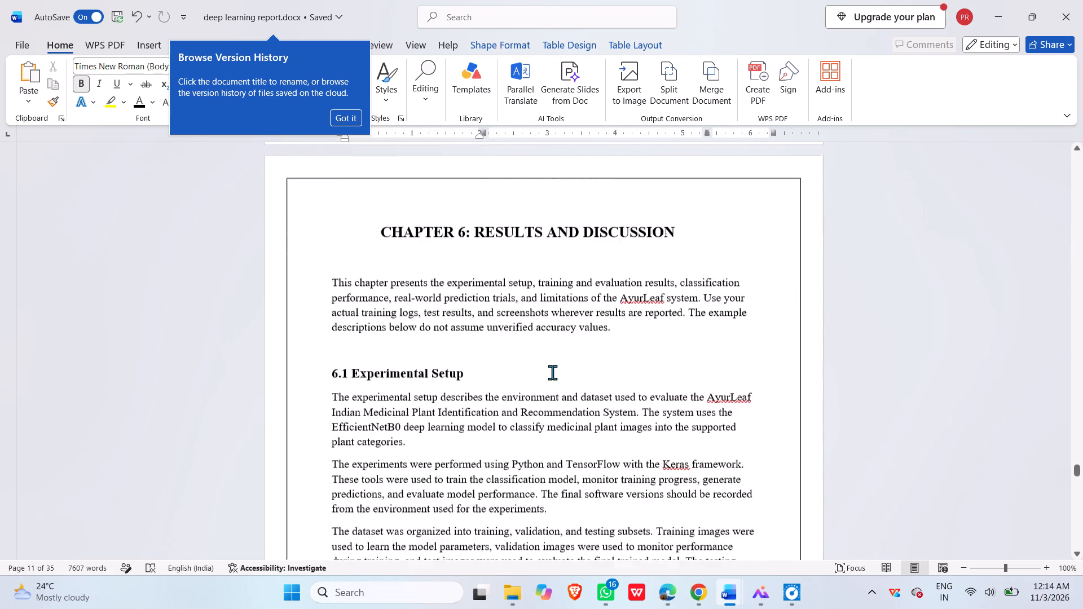
scroll(552, 372, up, 2)
scroll(553, 372, down, 2)
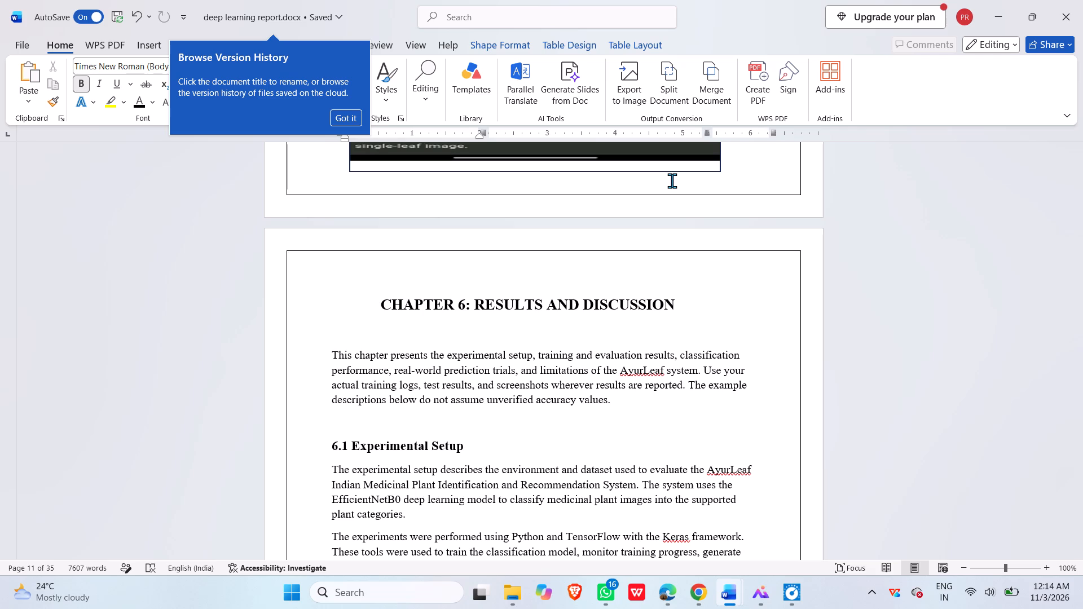
scroll(659, 243, up, 2)
scroll(650, 252, down, 3)
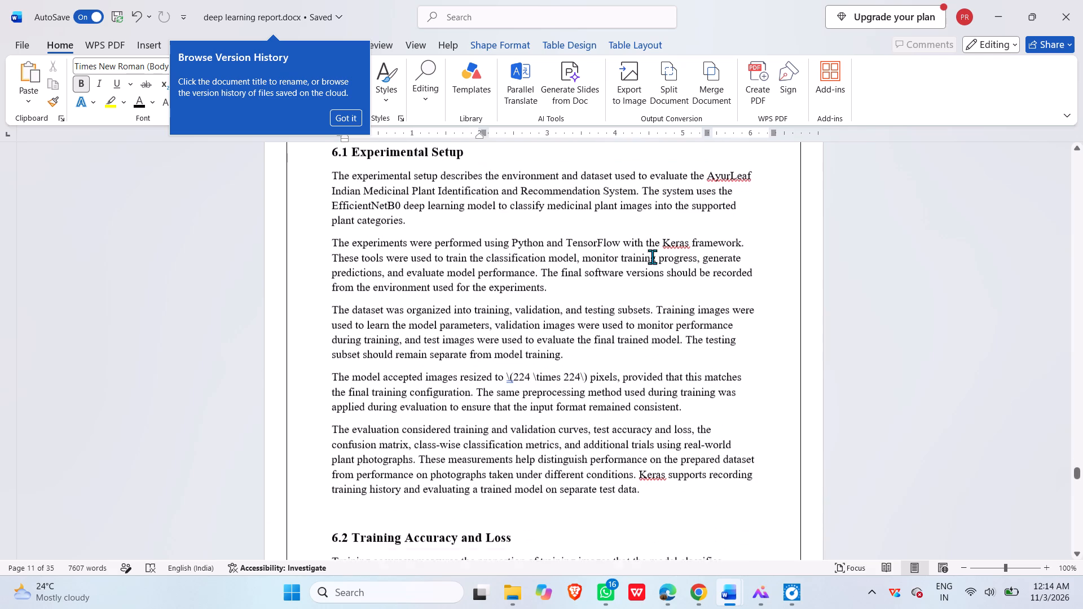
scroll(652, 257, down, 2)
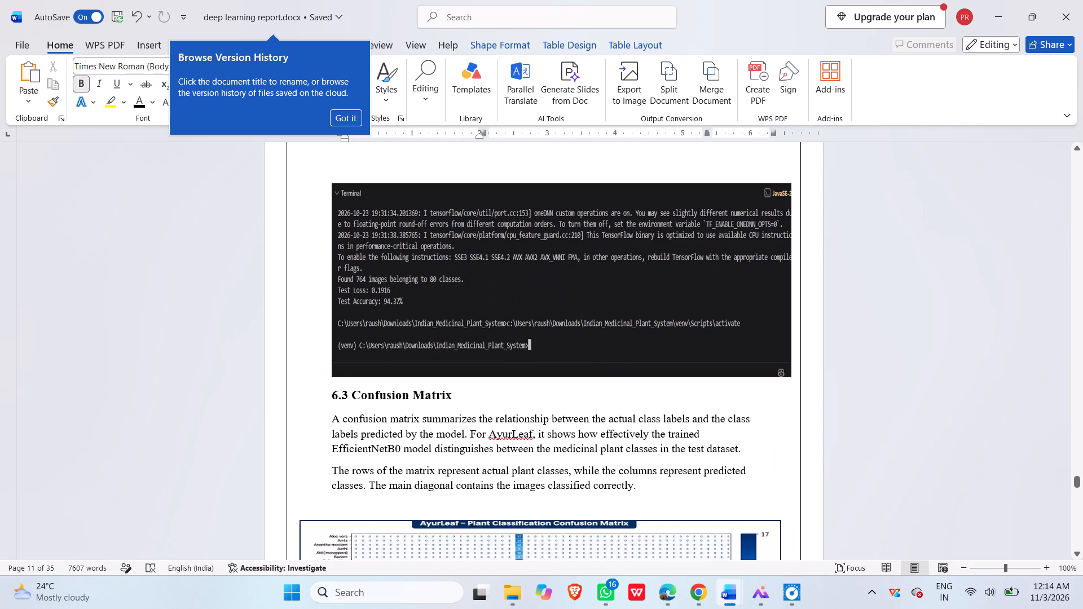
scroll(644, 265, up, 1)
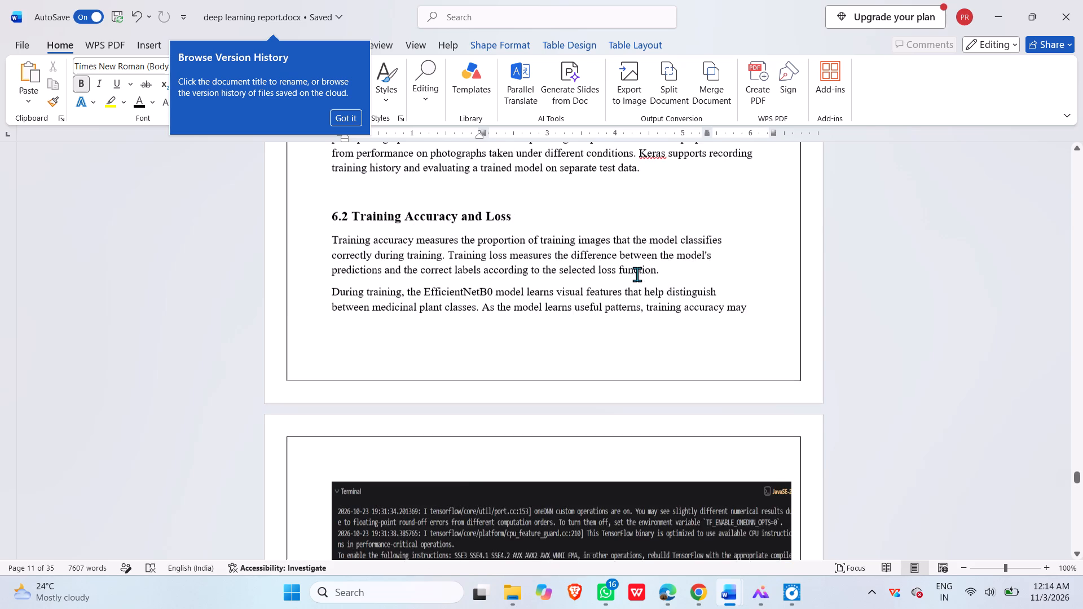
Copy the heading text "Training Accuracy and Loss" from section 6.2 into the "Fig Name" cell of figure 10.
drag(351, 221, 502, 227)
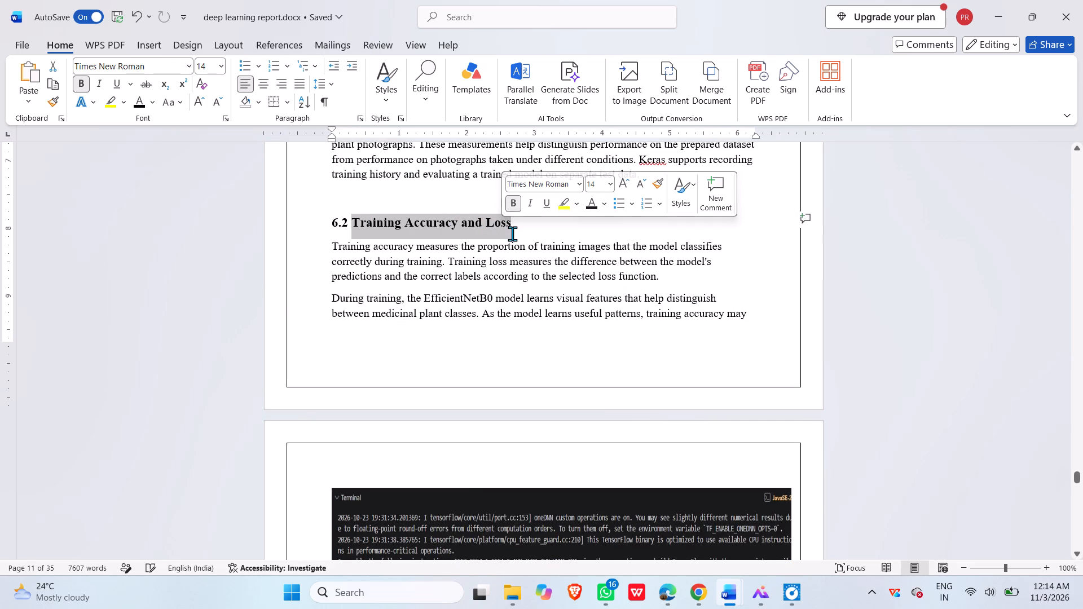
key(ctrl+c)
click(570, 241)
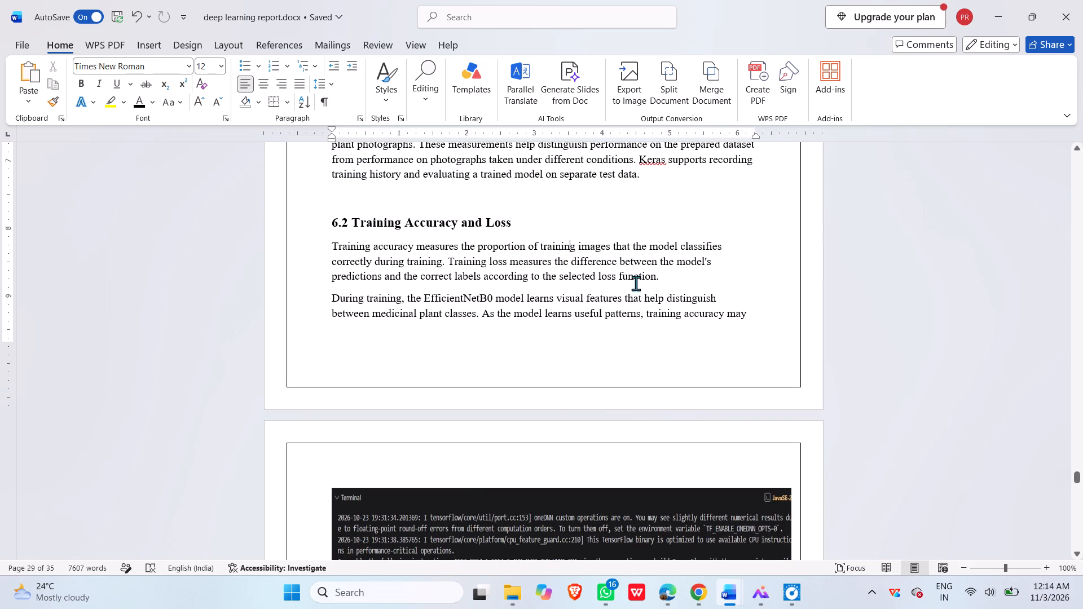
scroll(547, 227, up, 20)
scroll(547, 227, up, 2)
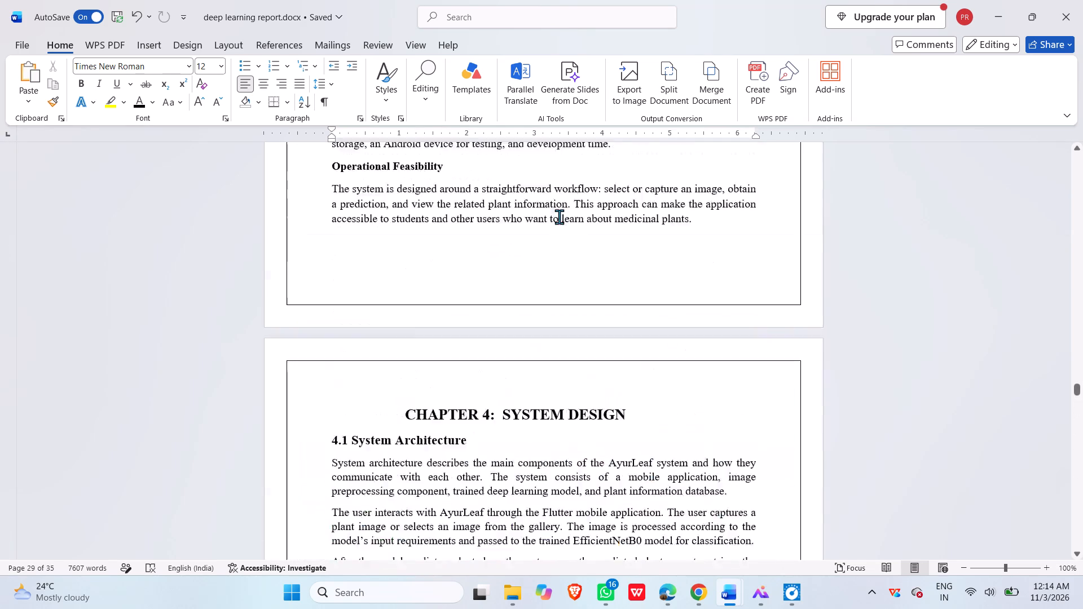
scroll(559, 217, up, 20)
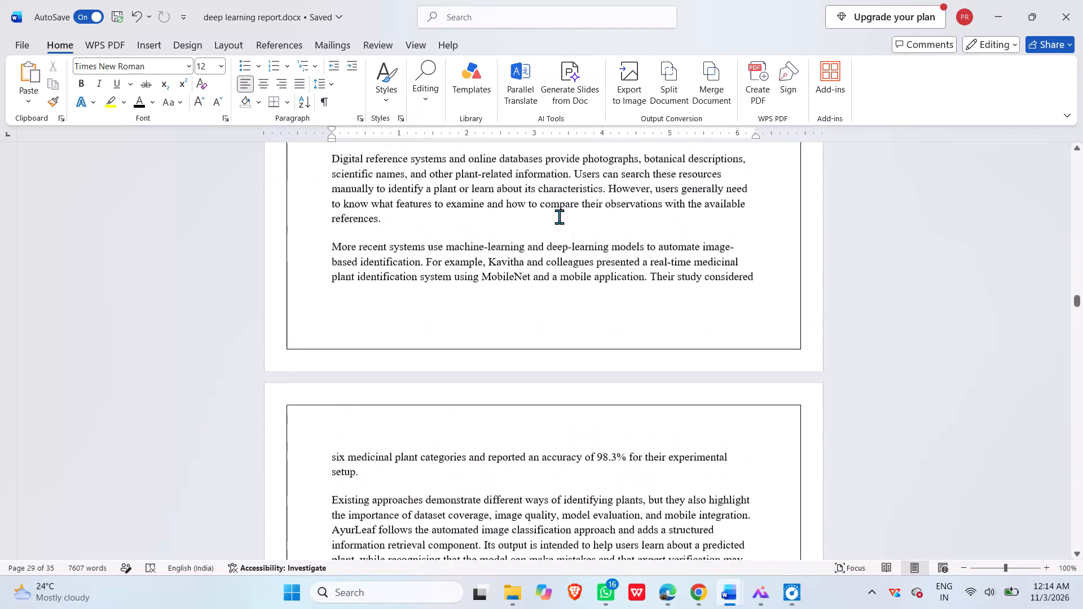
scroll(559, 217, up, 10)
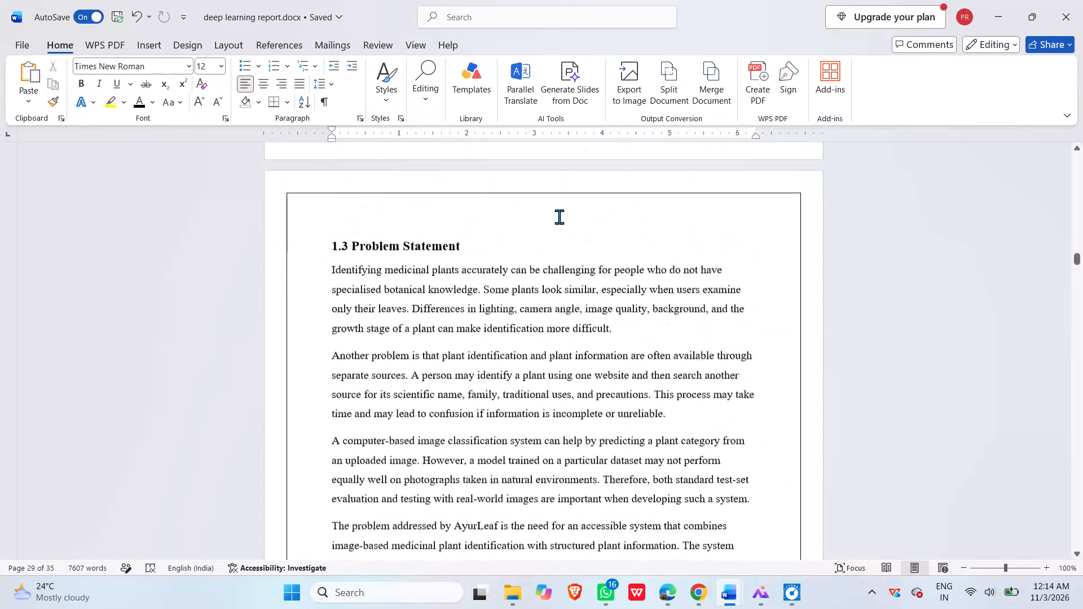
scroll(559, 217, up, 8)
scroll(557, 230, down, 2)
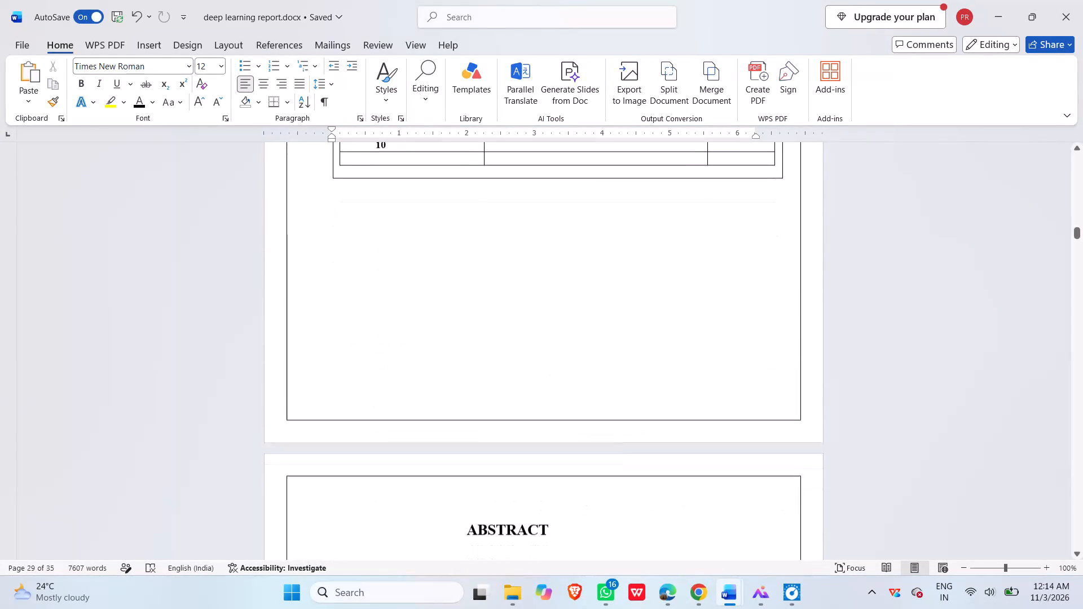
scroll(558, 209, up, 1)
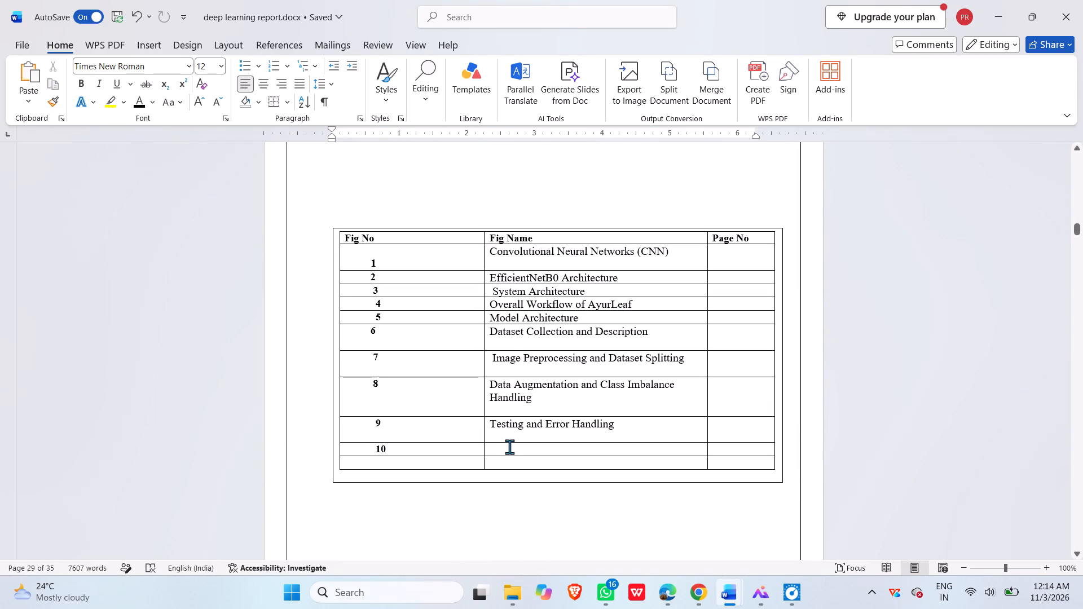
click(509, 445)
key(ctrl+v)
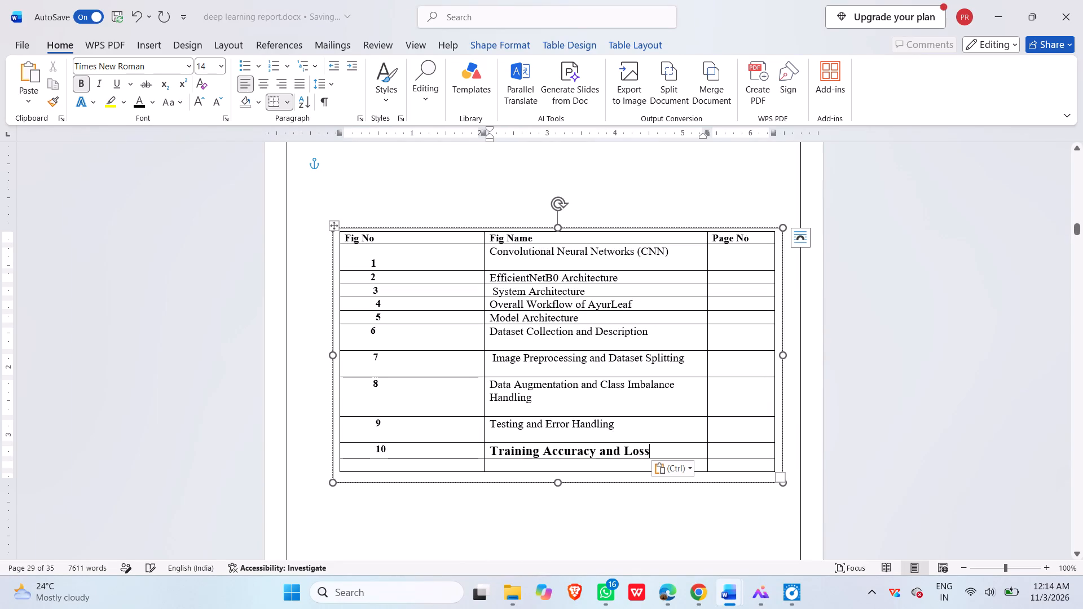
Set the font size of "Training Accuracy and Loss" in the figure 10 row to 12.
drag(490, 452, 610, 457)
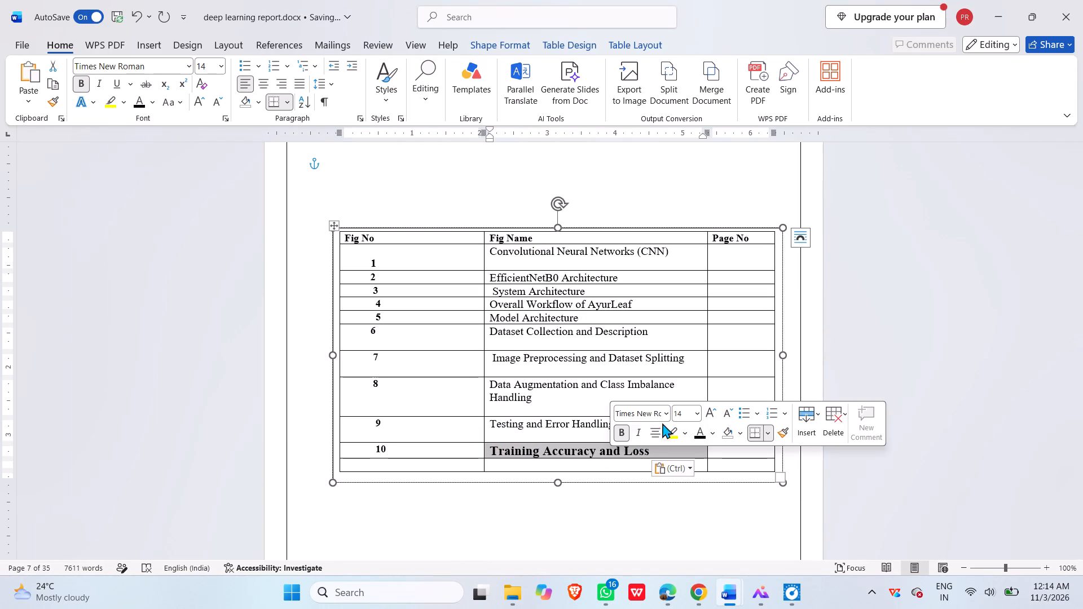
click(697, 417)
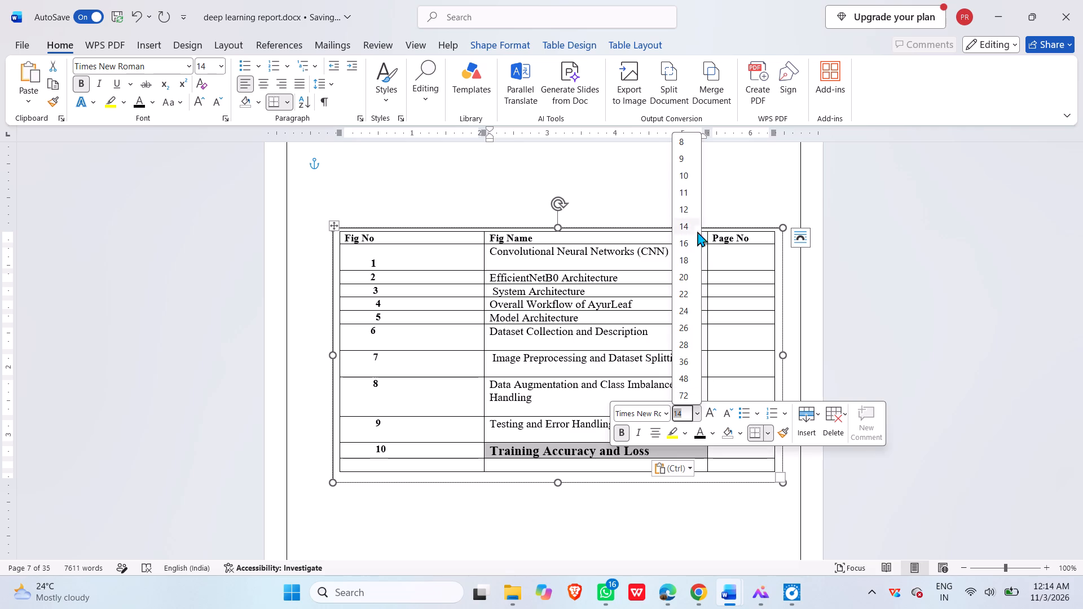
click(690, 217)
click(660, 489)
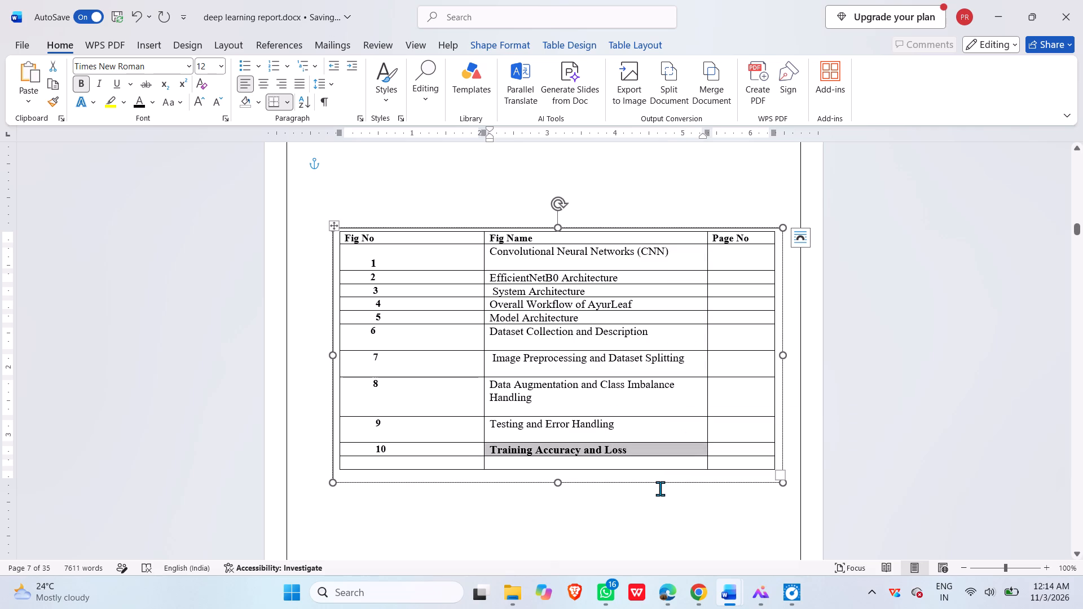
click(605, 462)
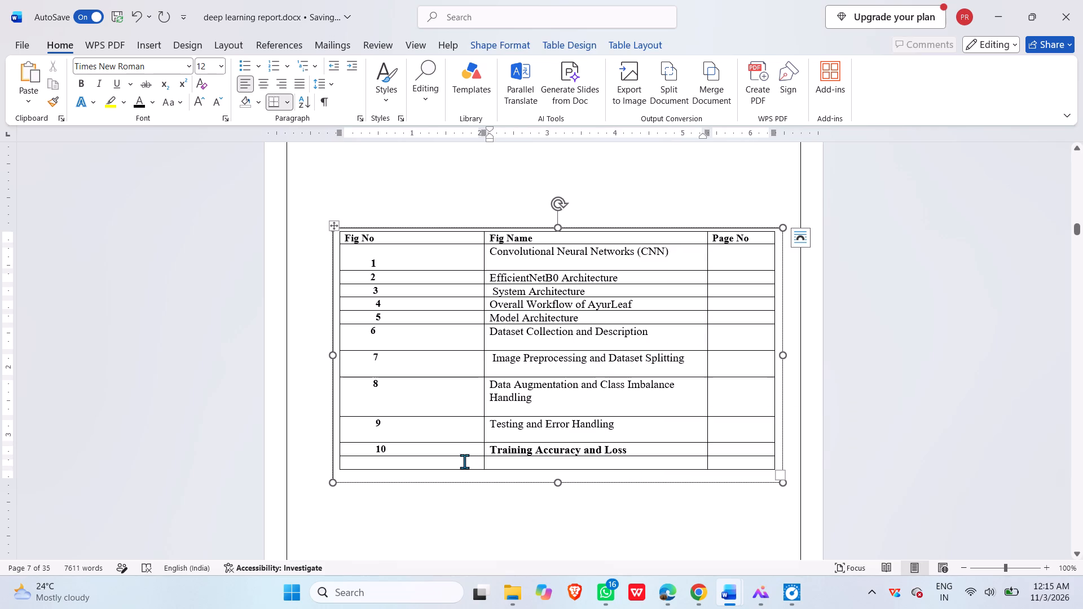
Enter figure number 11 in the last "Fig No" cell and indent it with spaces to line up with the numbers above.
click(464, 461)
key(1)
key(1)
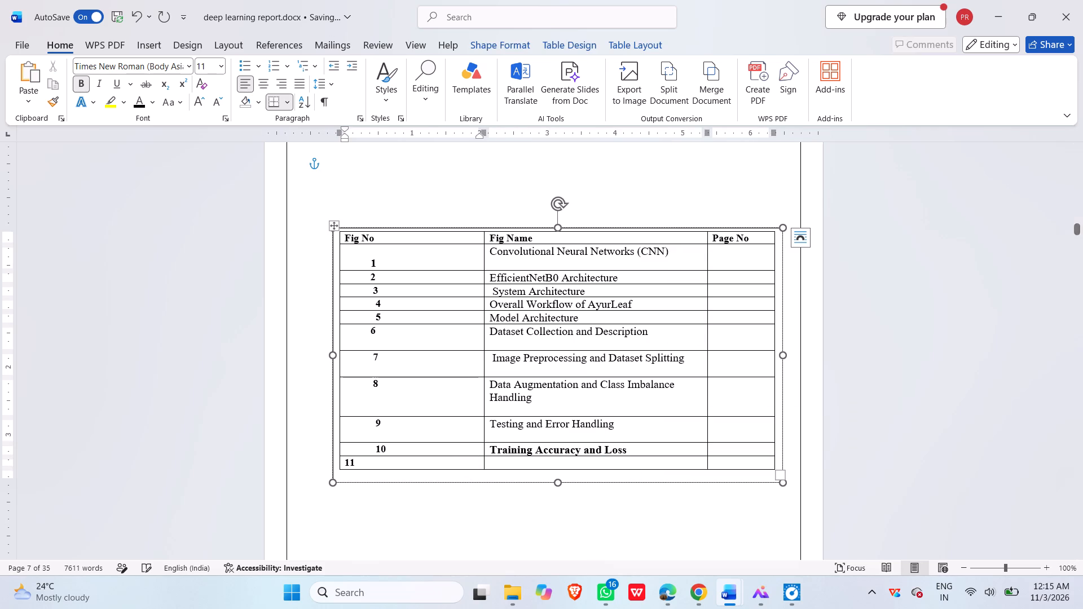
click(344, 460)
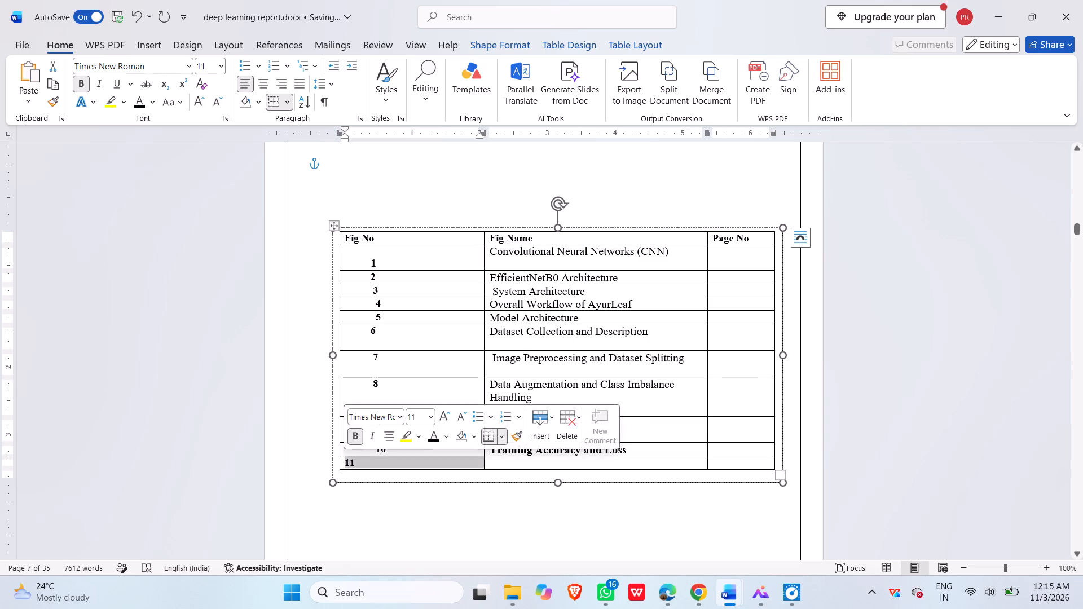
click(344, 465)
click(344, 464)
click(345, 462)
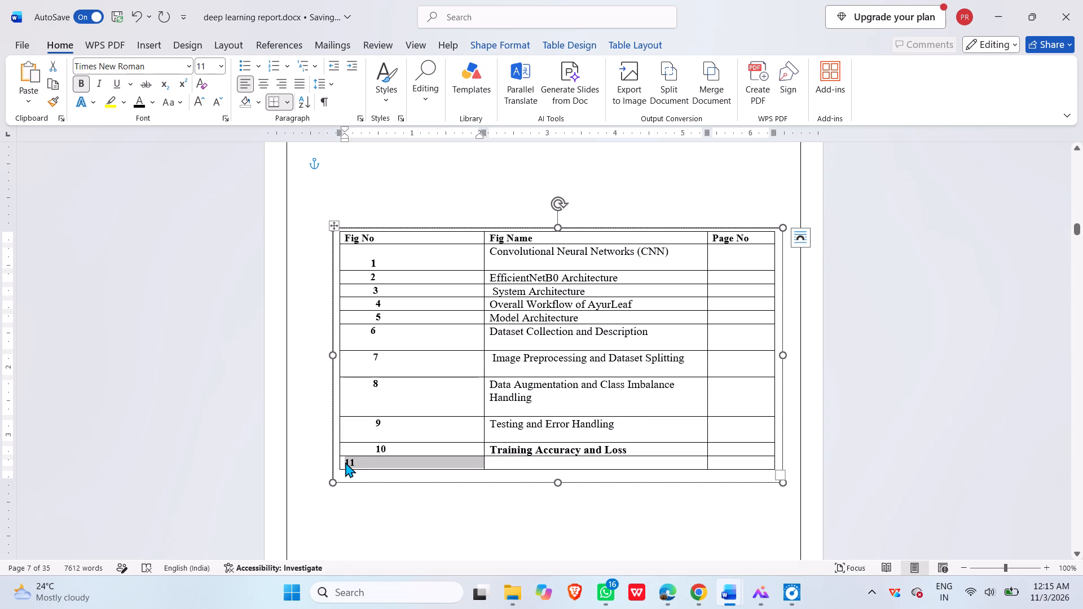
key(space)
key(space)
key(space)
key(space)
key(space)
key(space)
key(space)
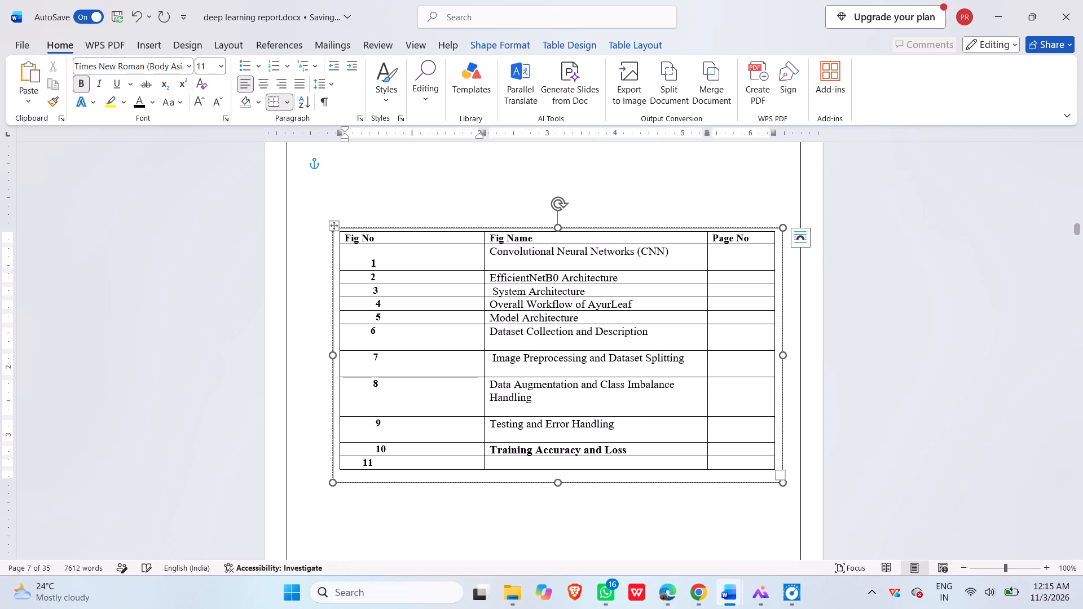
key(space)
key(space)
key(space)
key(space)
key(space)
Look through chapter 6 of the report for the next figure to list after Training Accuracy and Loss.
scroll(623, 436, down, 4)
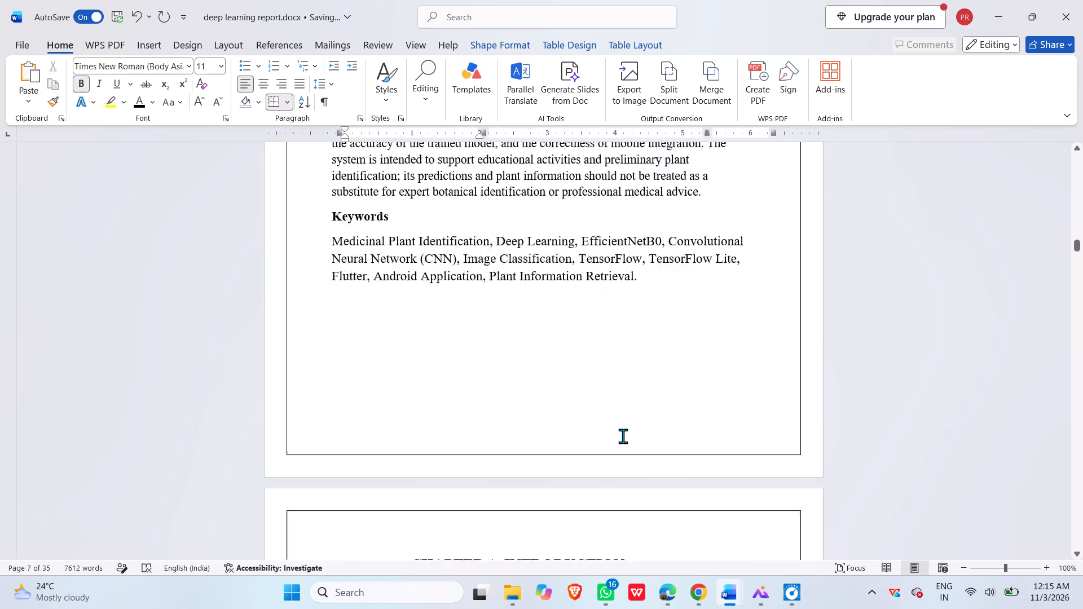
scroll(623, 436, down, 4)
scroll(623, 435, down, 20)
scroll(623, 435, down, 6)
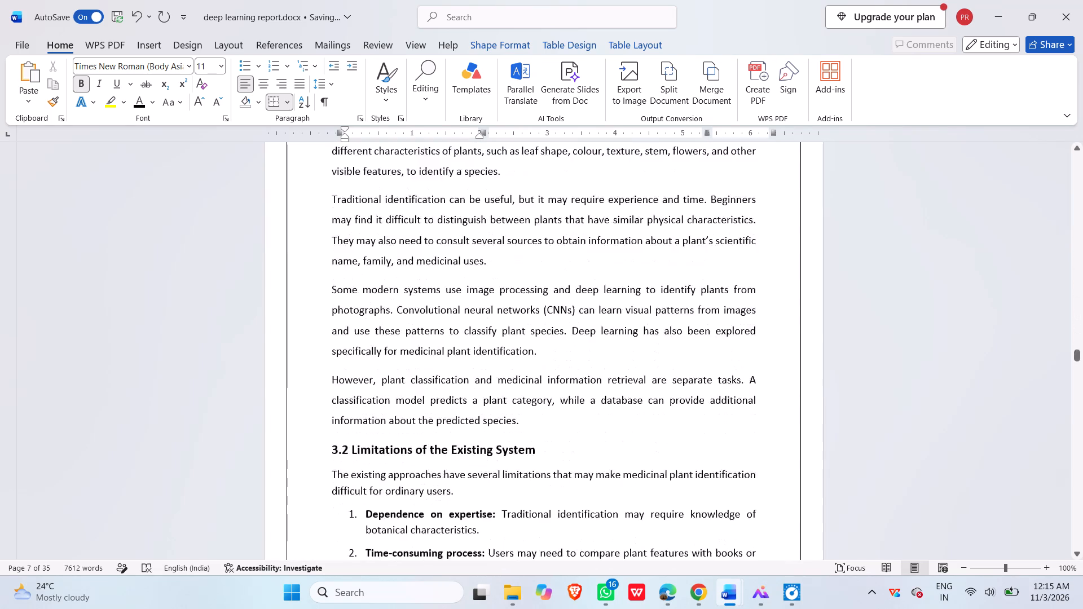
scroll(623, 427, down, 20)
scroll(625, 422, down, 4)
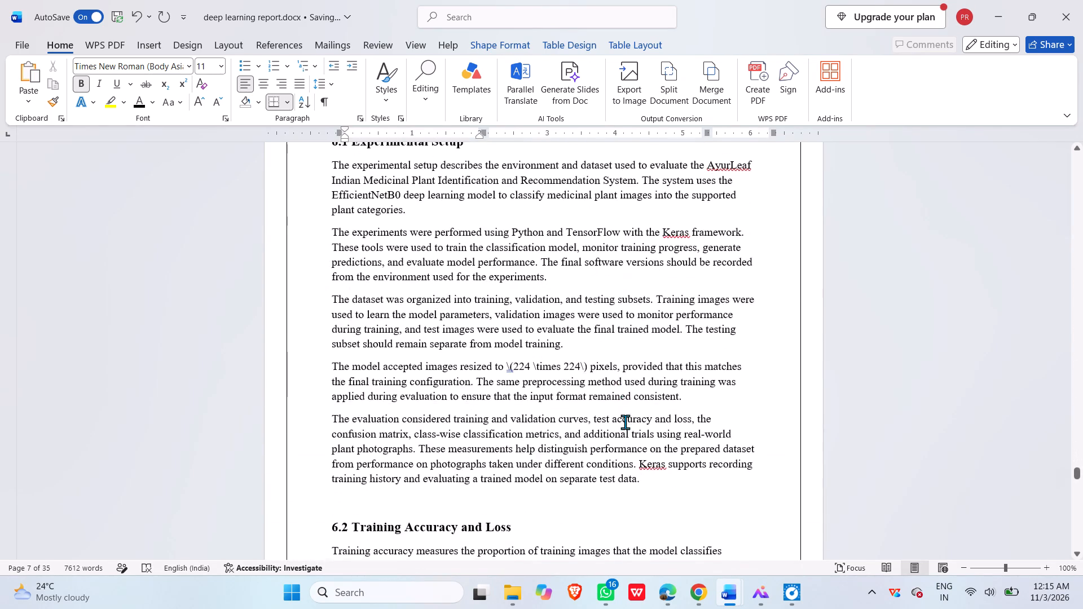
scroll(625, 422, down, 3)
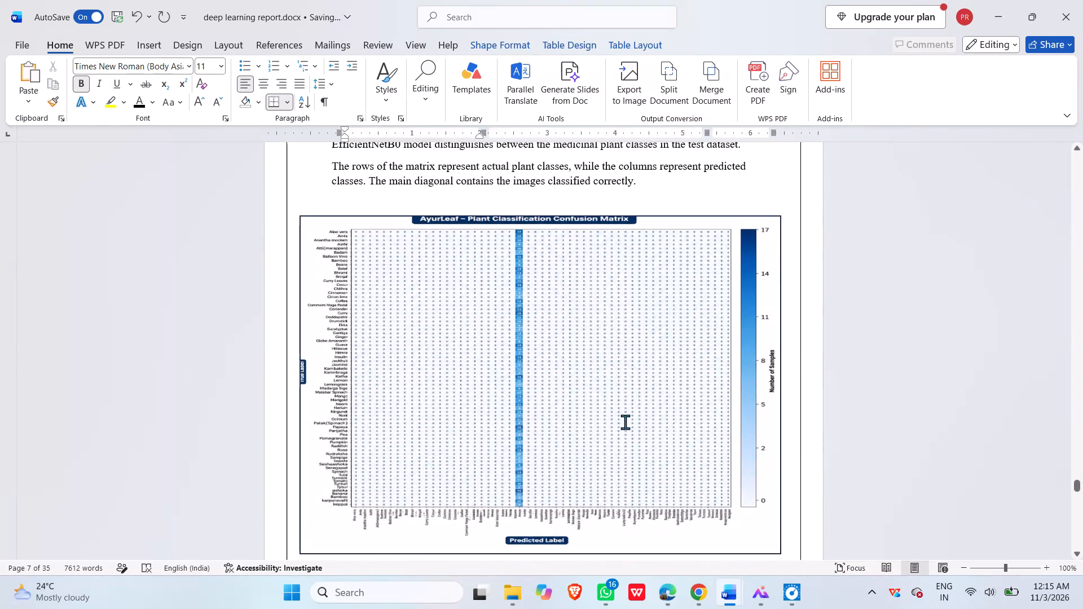
scroll(625, 422, up, 1)
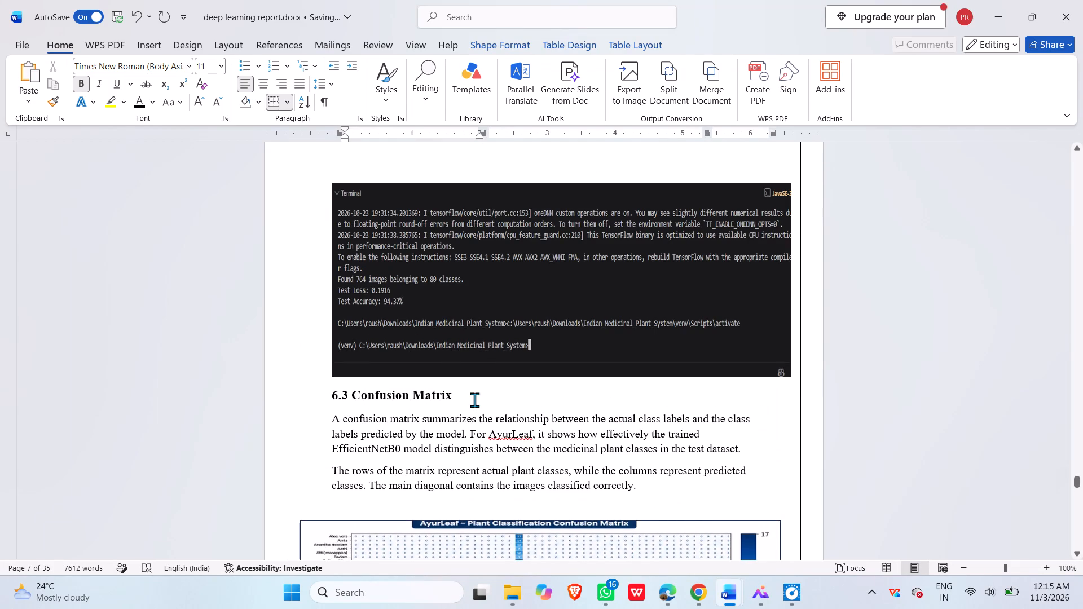
Copy the heading text "Confusion Matrix" from section 6.3 into the "Fig Name" cell of figure 11.
drag(474, 400, 358, 392)
key(ctrl+c)
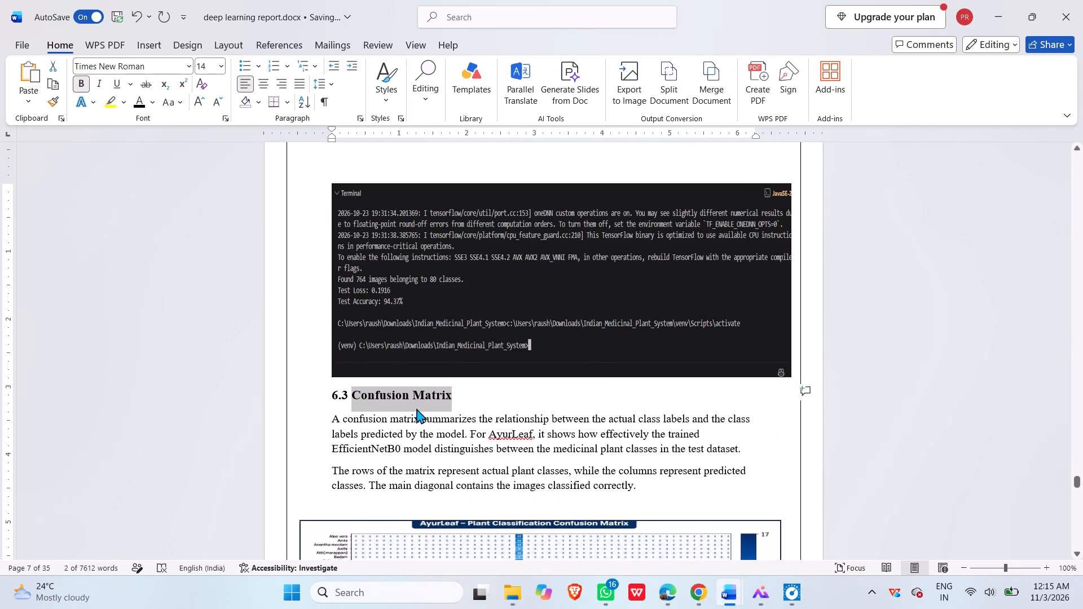
click(605, 405)
scroll(604, 405, up, 15)
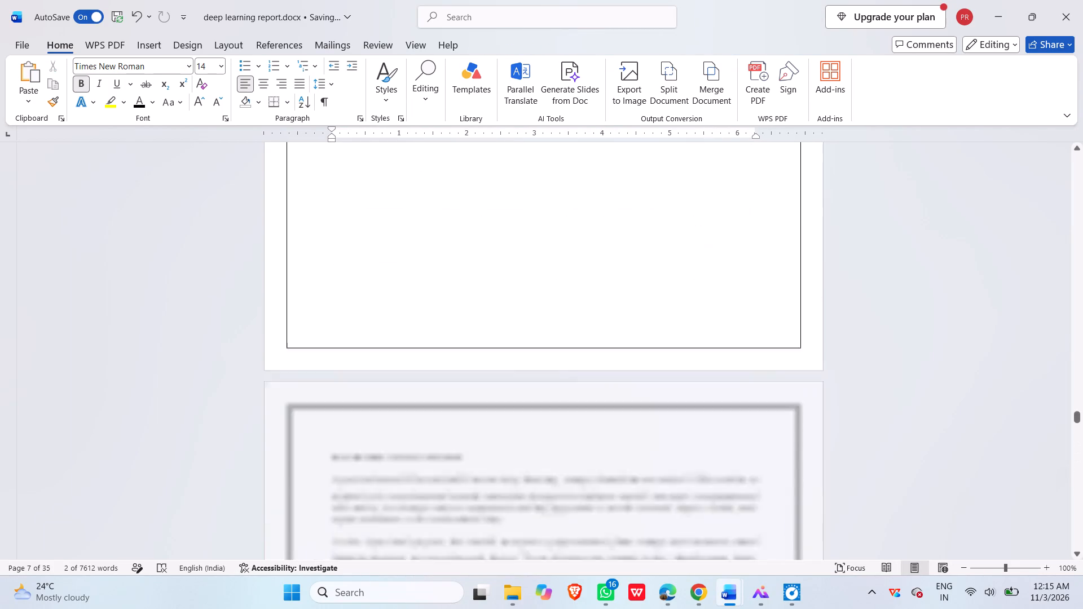
scroll(607, 391, up, 16)
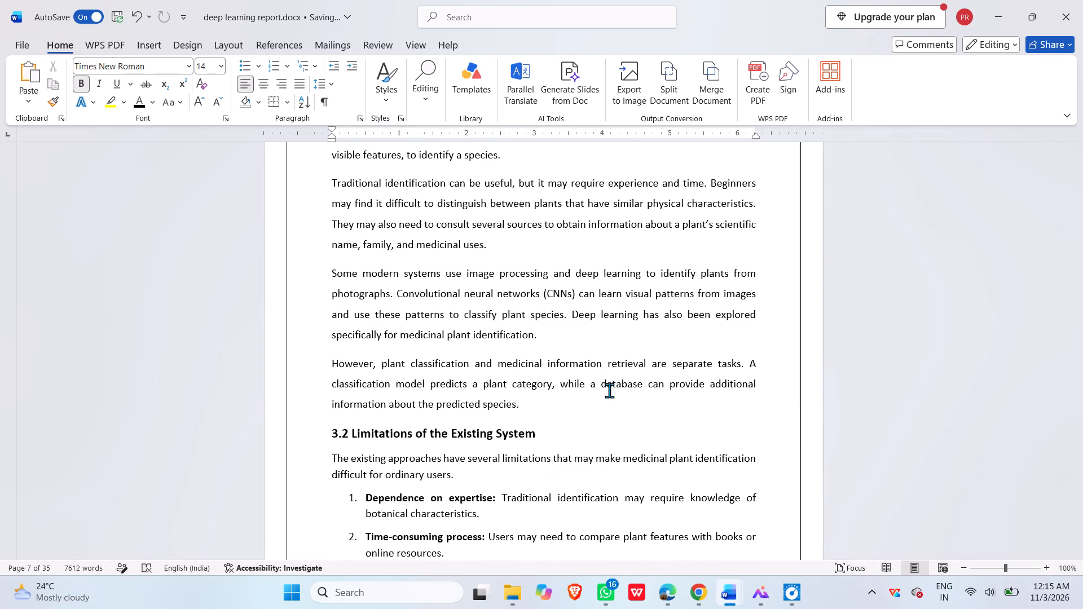
scroll(602, 390, up, 1)
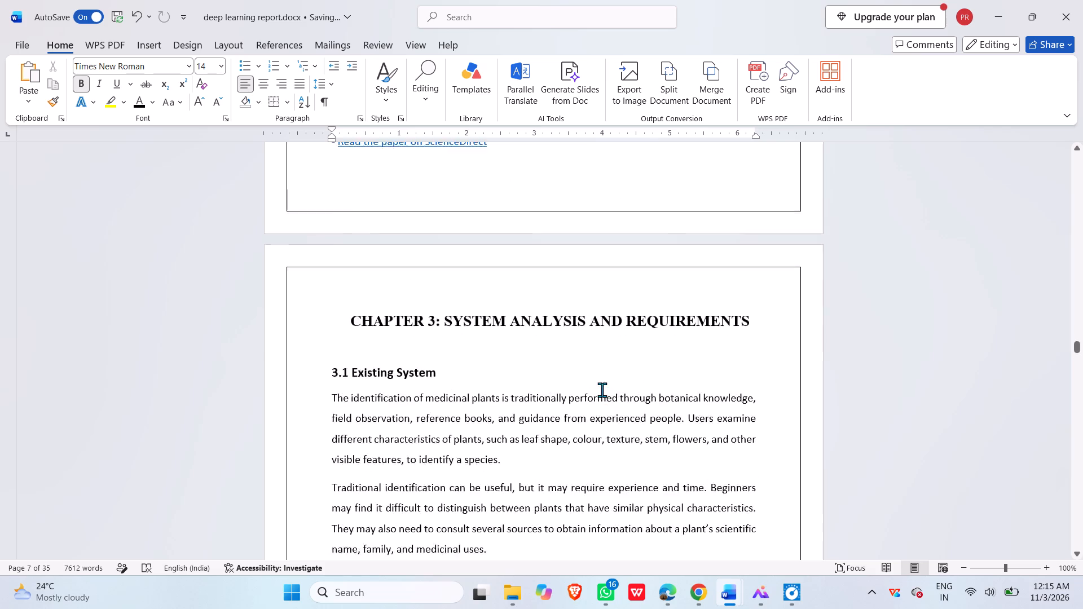
scroll(602, 390, up, 5)
scroll(602, 390, down, 3)
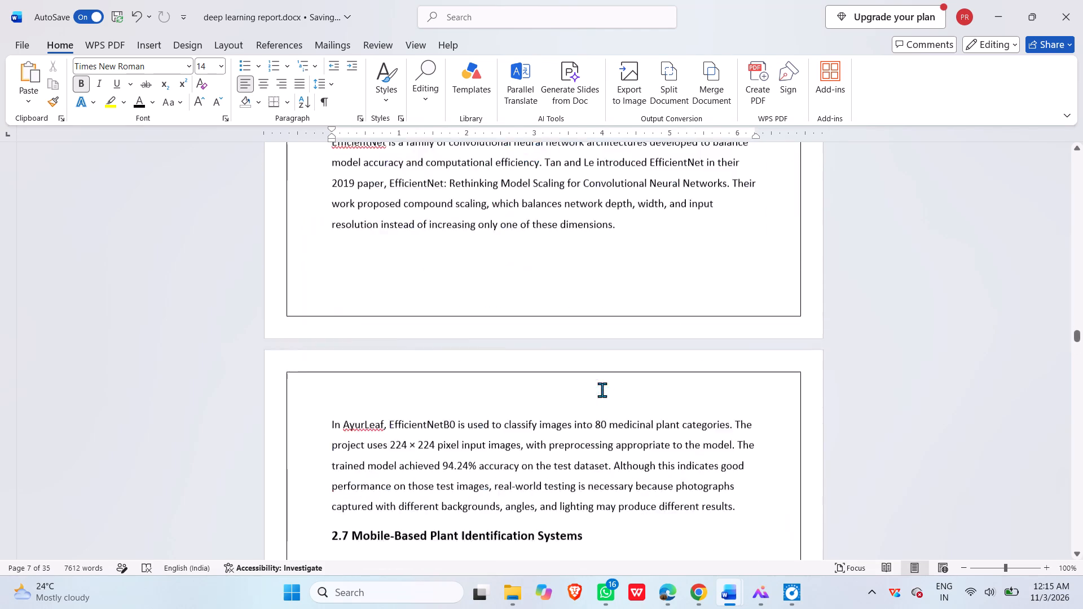
scroll(602, 390, down, 7)
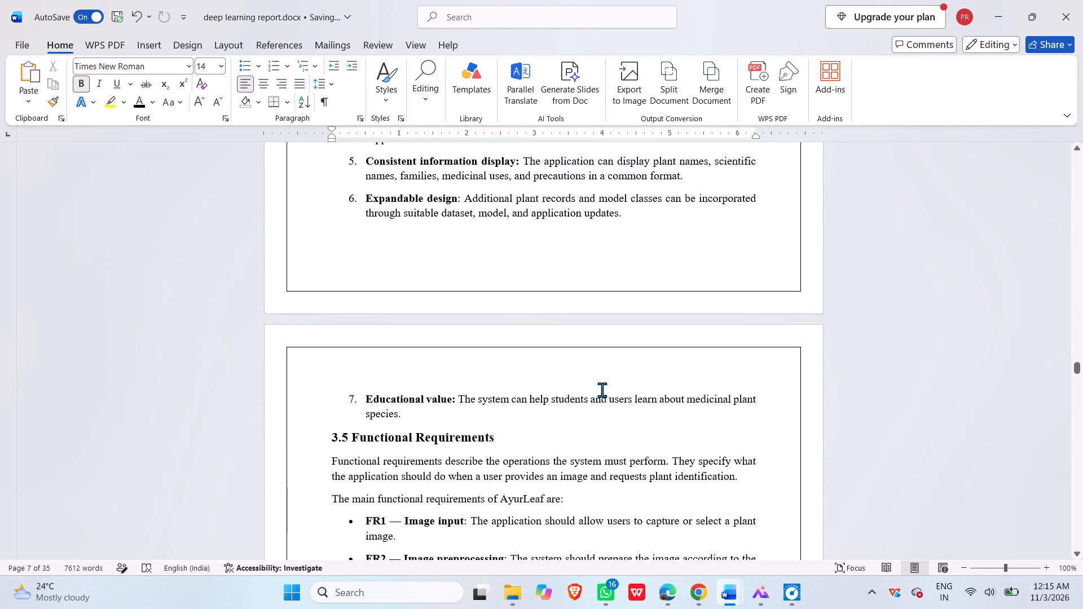
scroll(602, 390, up, 9)
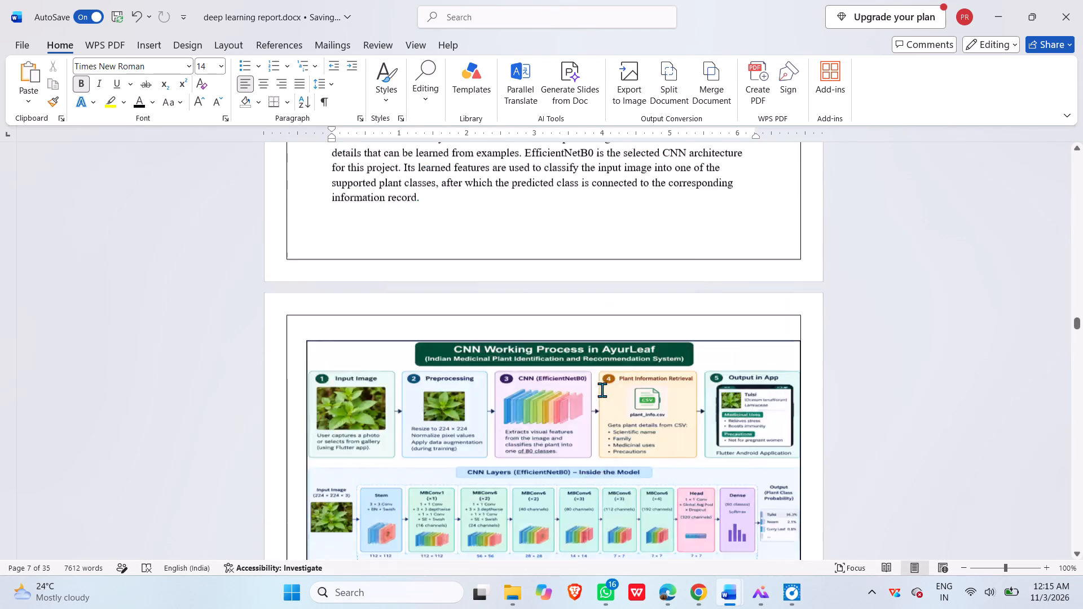
scroll(602, 390, up, 13)
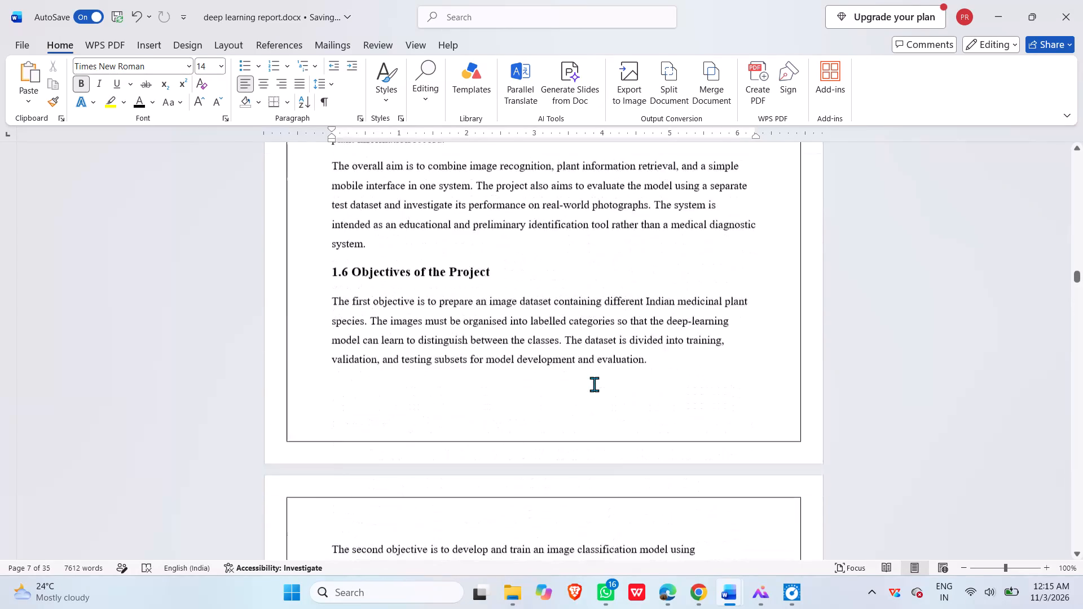
scroll(593, 382, up, 9)
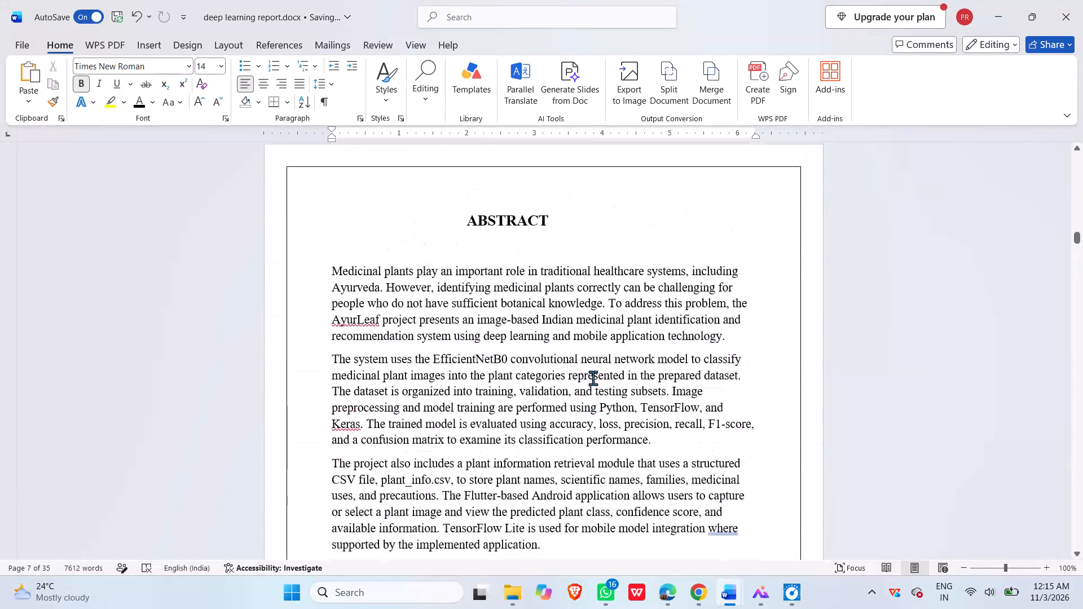
scroll(593, 378, up, 4)
scroll(593, 378, down, 2)
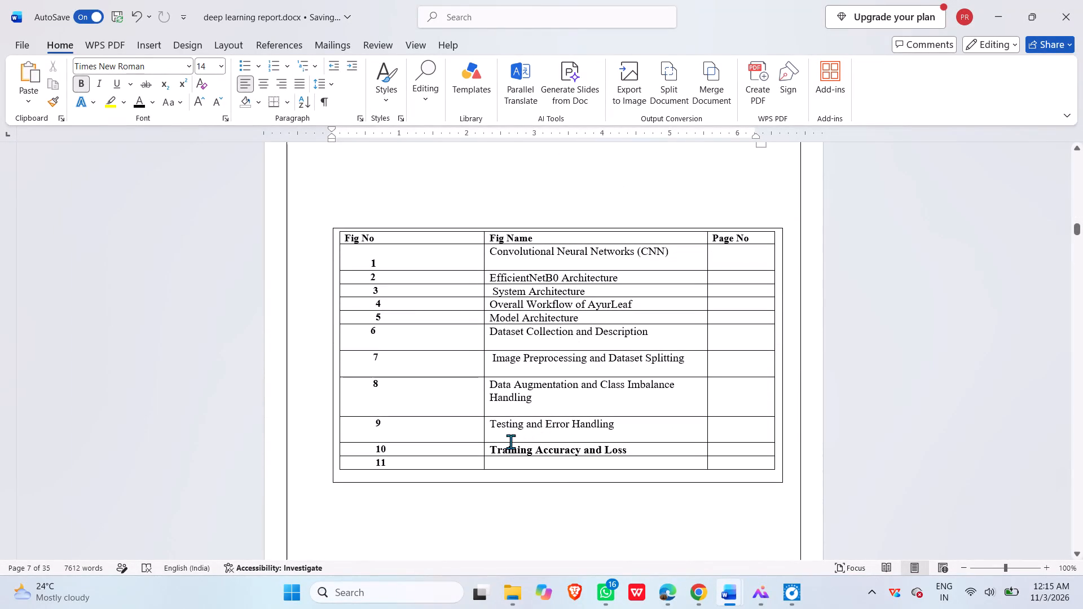
click(513, 464)
key(ctrl+v)
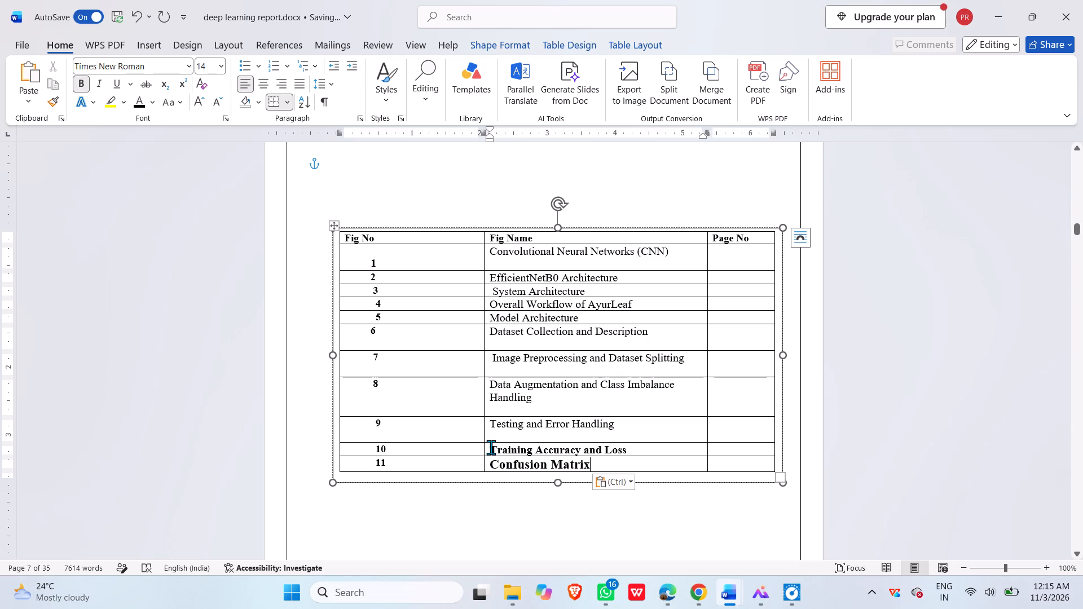
Set the figure names "Training Accuracy and Loss" and "Confusion Matrix" to font size 12 and remove their bold formatting.
drag(491, 447, 556, 472)
click(555, 496)
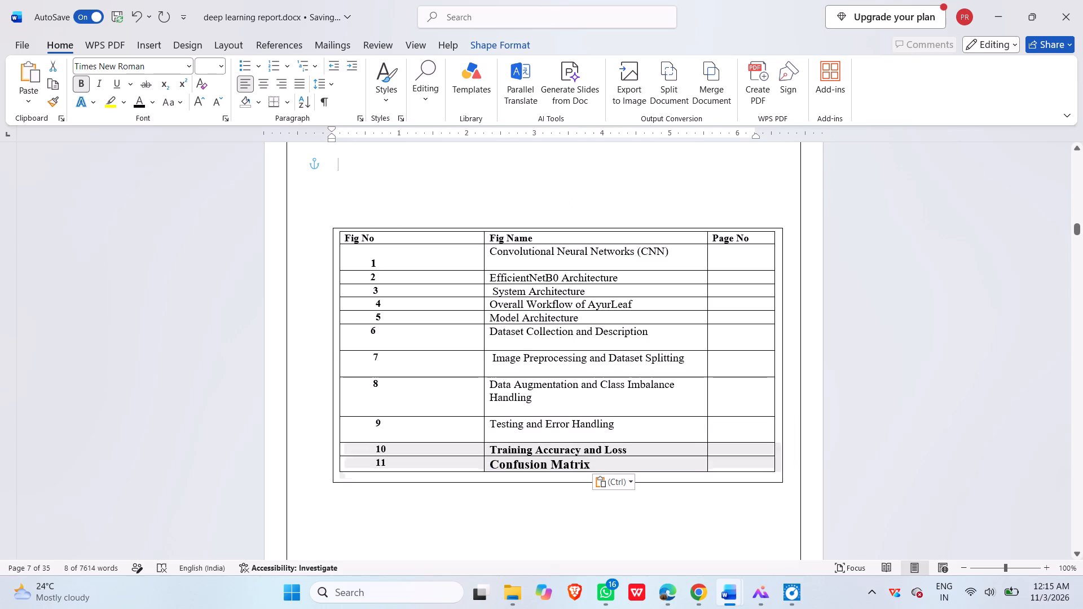
drag(596, 466, 544, 454)
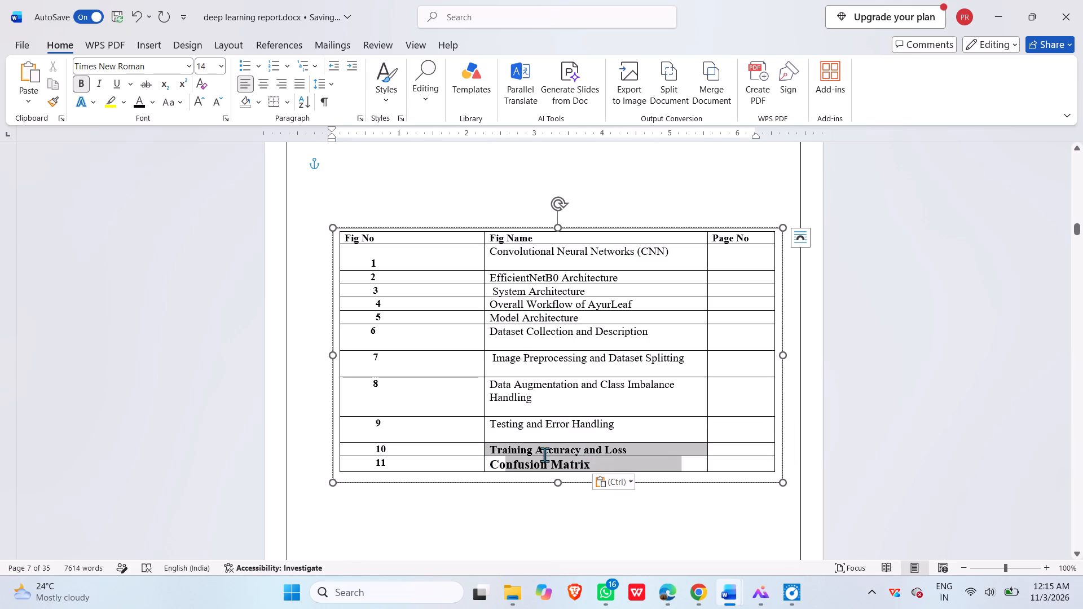
drag(544, 454, 521, 449)
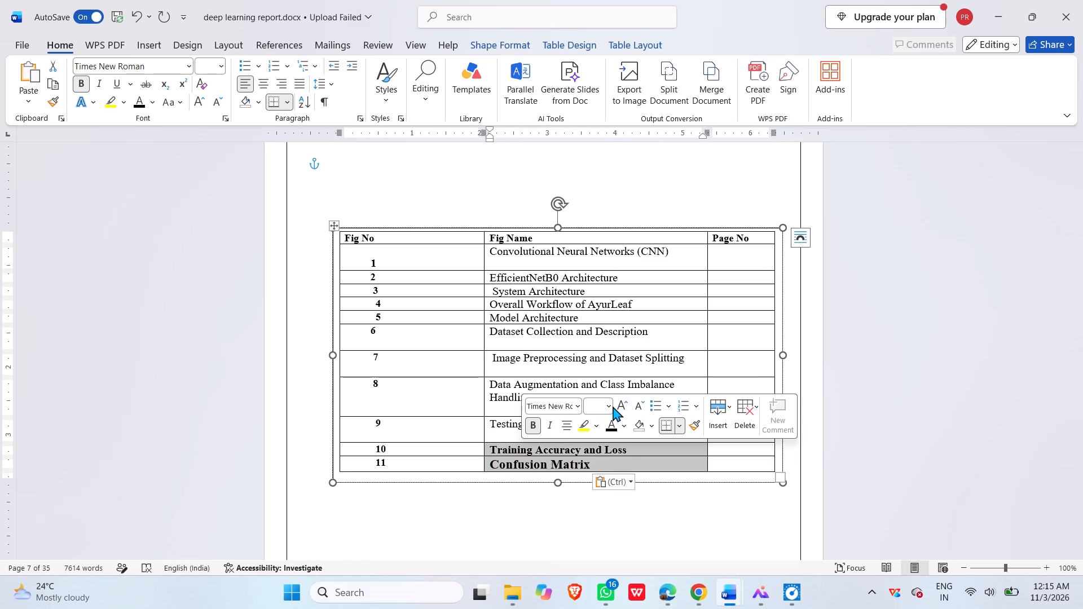
click(609, 409)
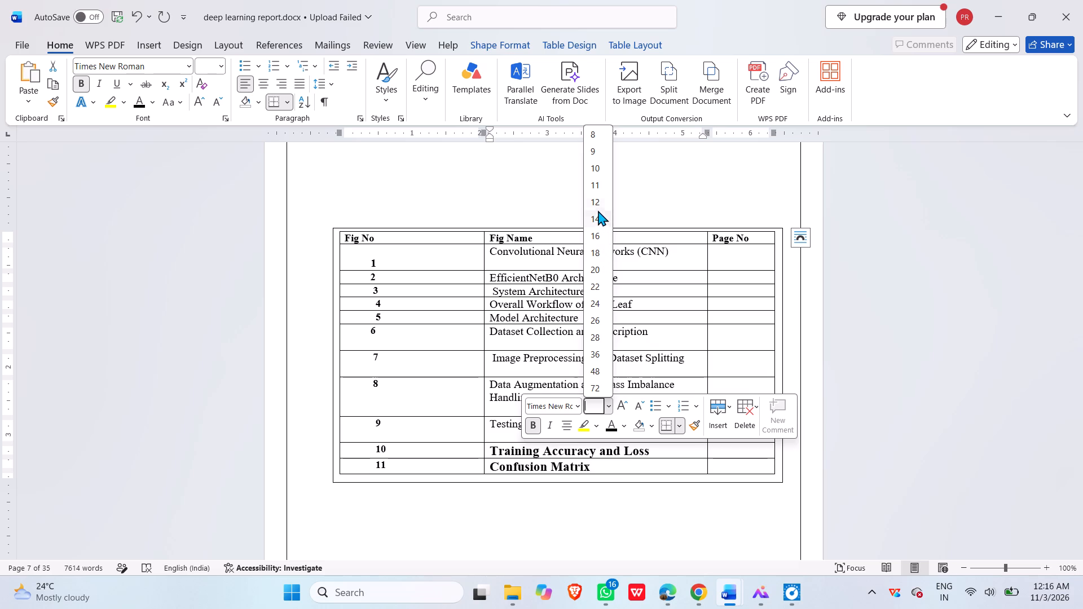
click(598, 205)
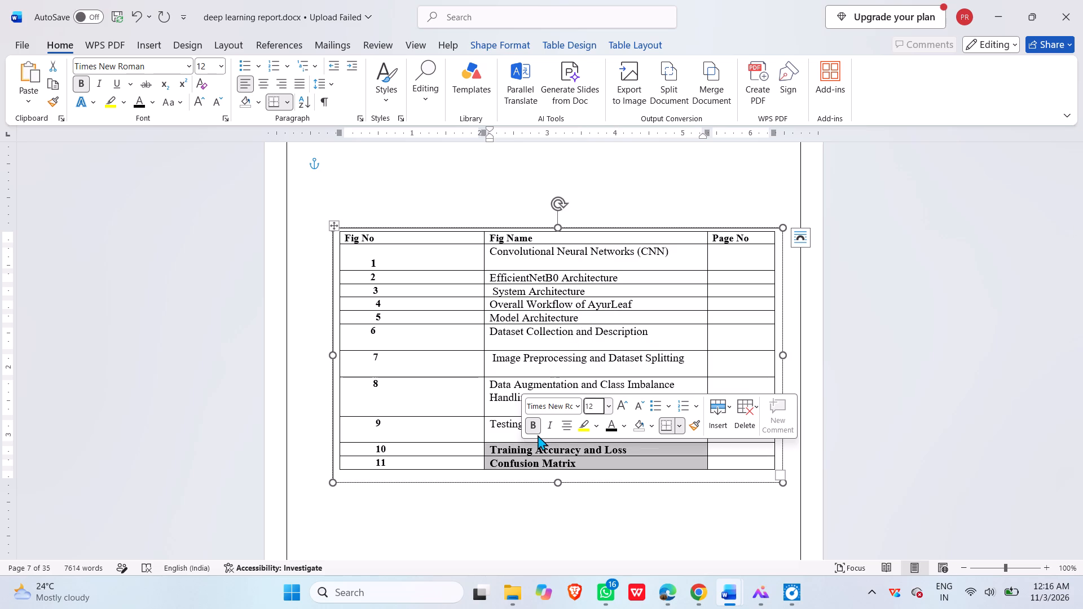
click(535, 429)
click(542, 495)
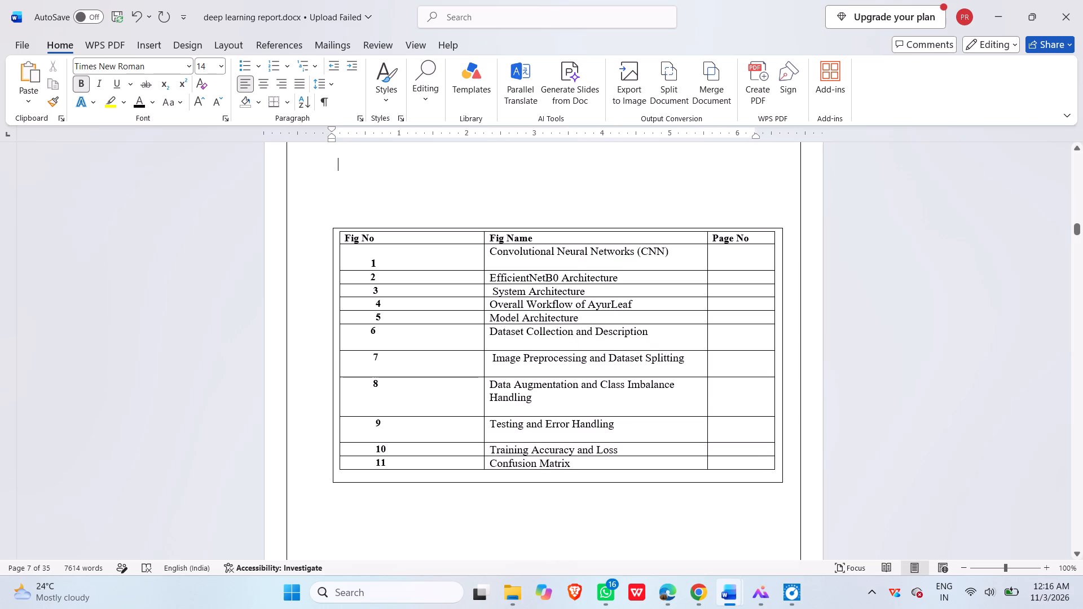
Look through the rest of the report up to the references for the next figure to list after Confusion Matrix.
scroll(699, 376, down, 2)
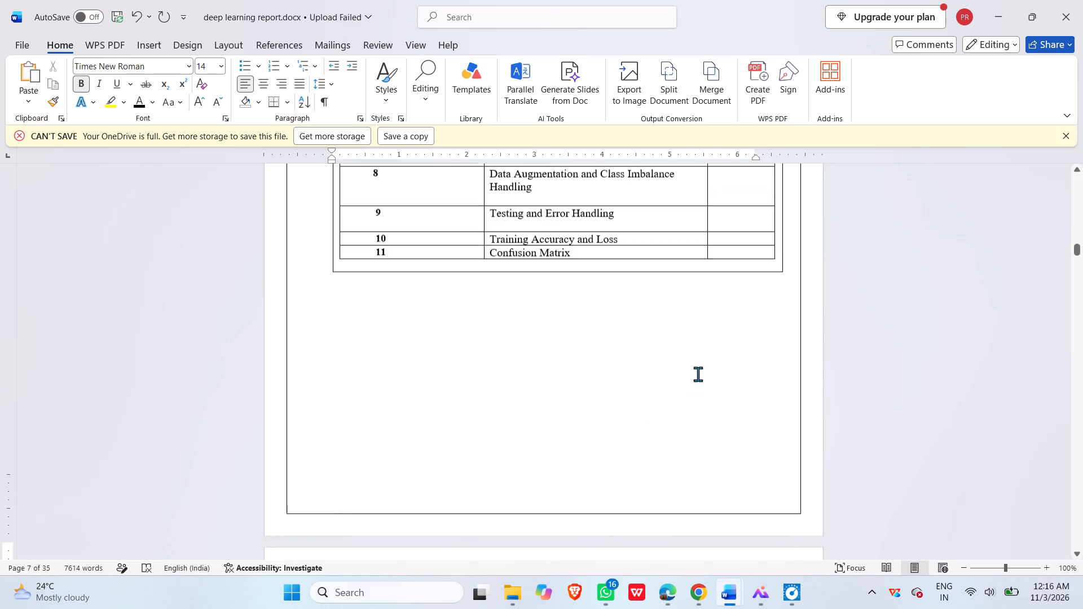
scroll(689, 362, up, 1)
scroll(663, 348, down, 3)
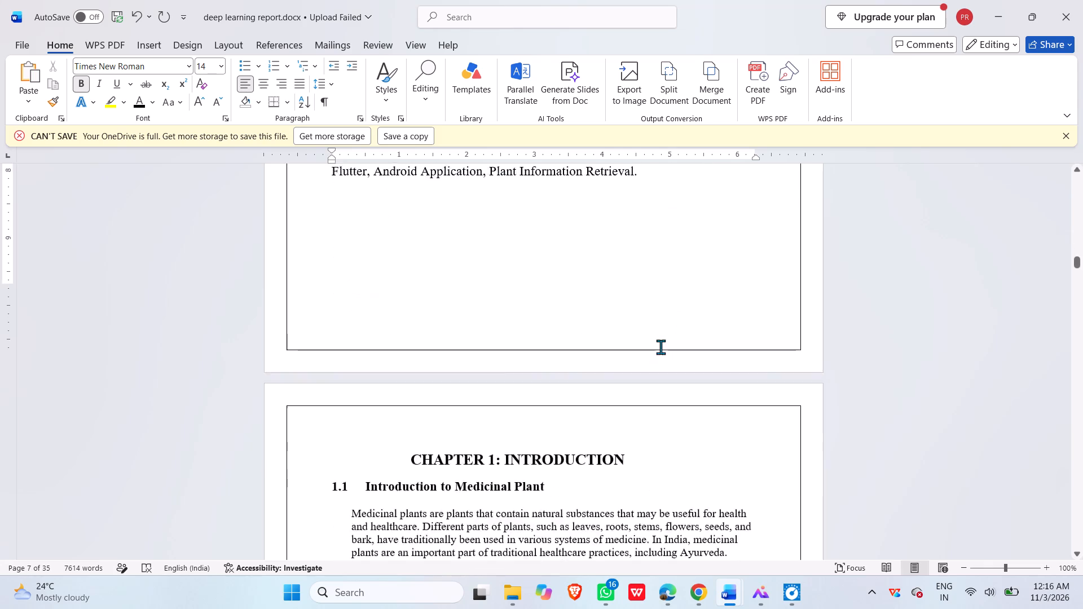
scroll(658, 346, down, 2)
scroll(648, 341, down, 20)
scroll(648, 341, down, 10)
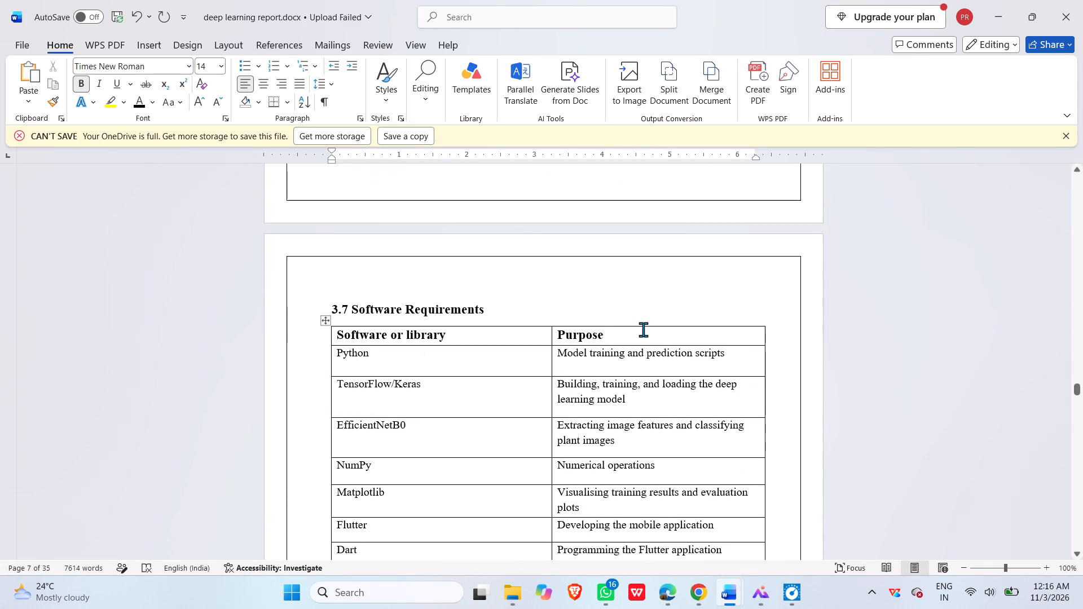
scroll(643, 329, down, 14)
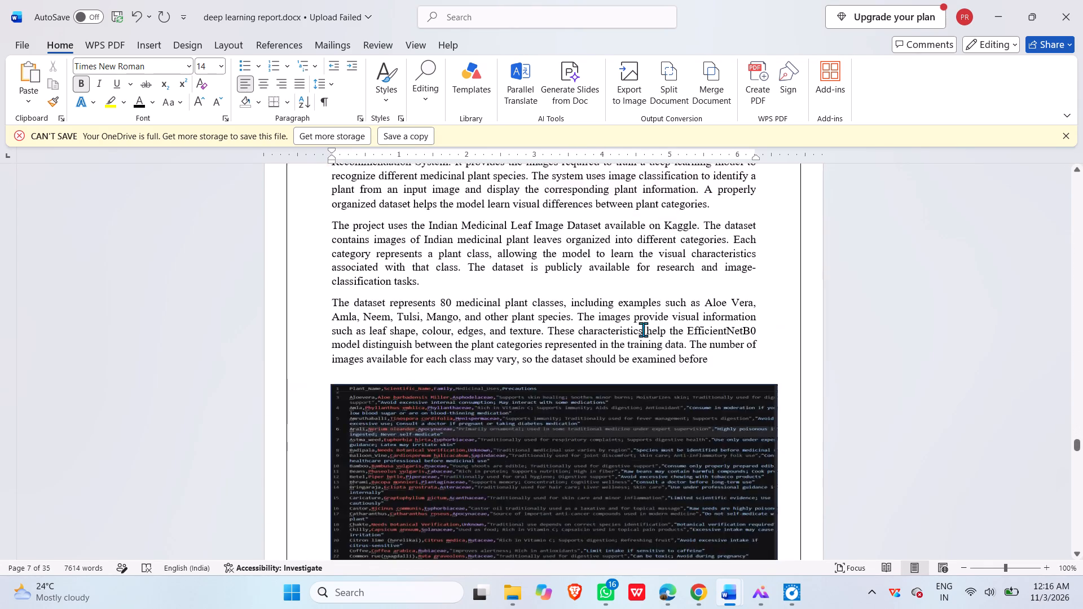
scroll(643, 329, down, 6)
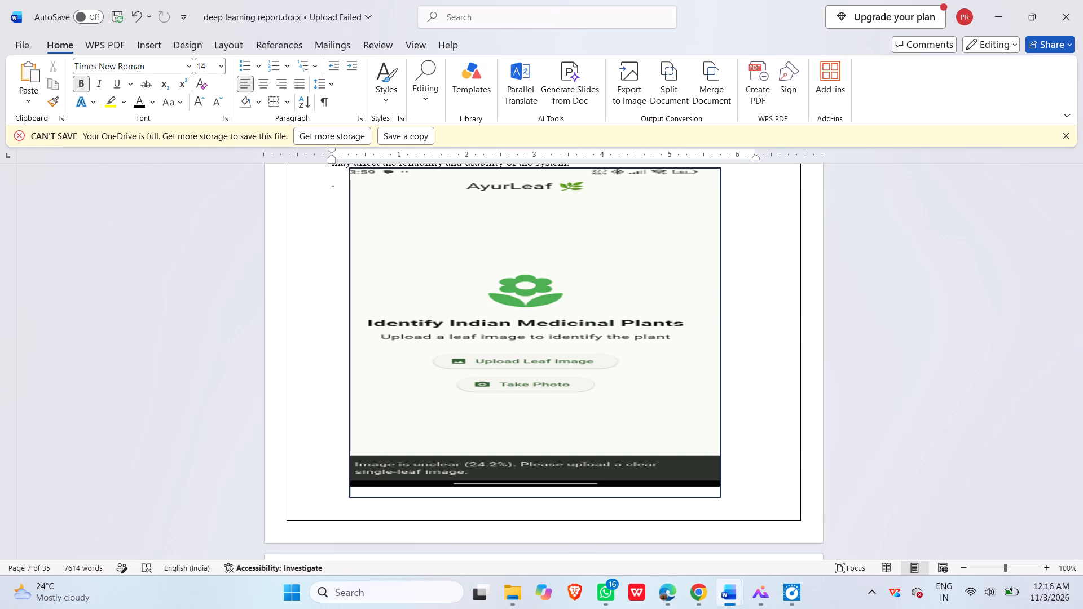
scroll(657, 323, down, 8)
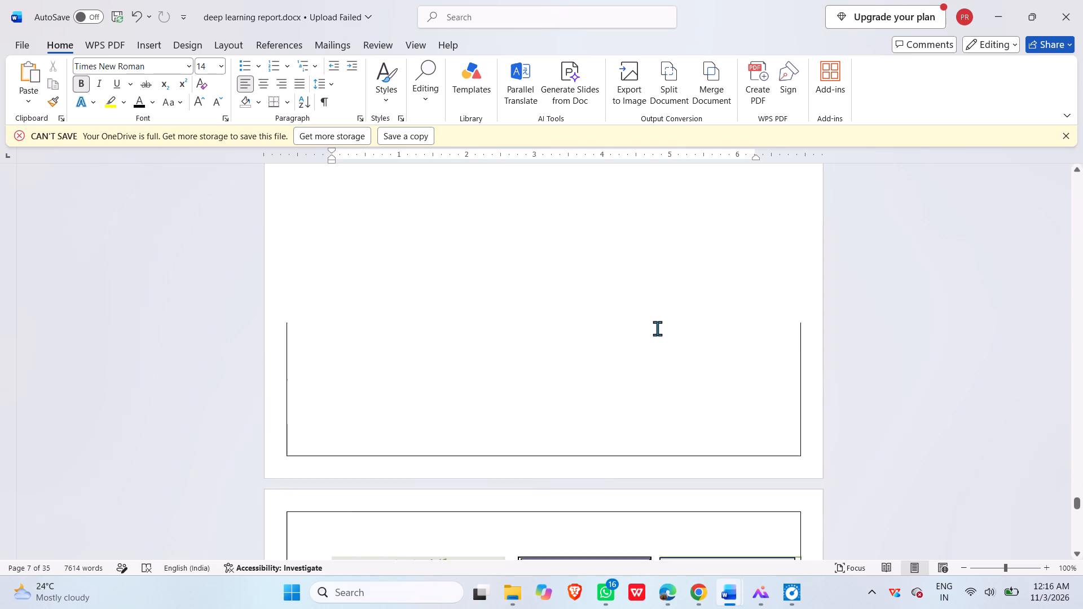
scroll(657, 328, down, 16)
scroll(657, 329, up, 3)
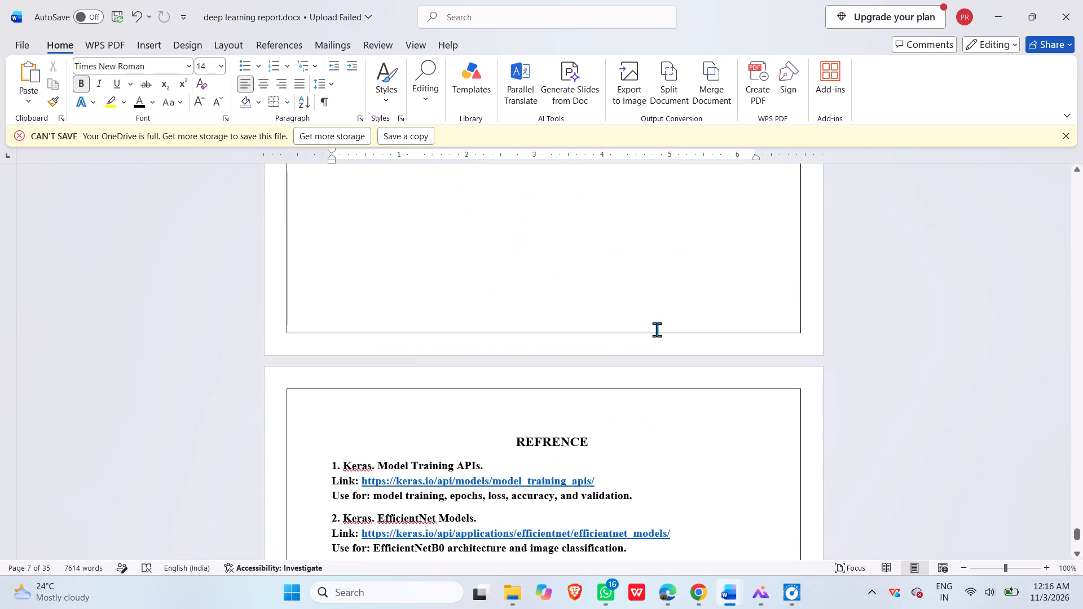
scroll(657, 329, up, 7)
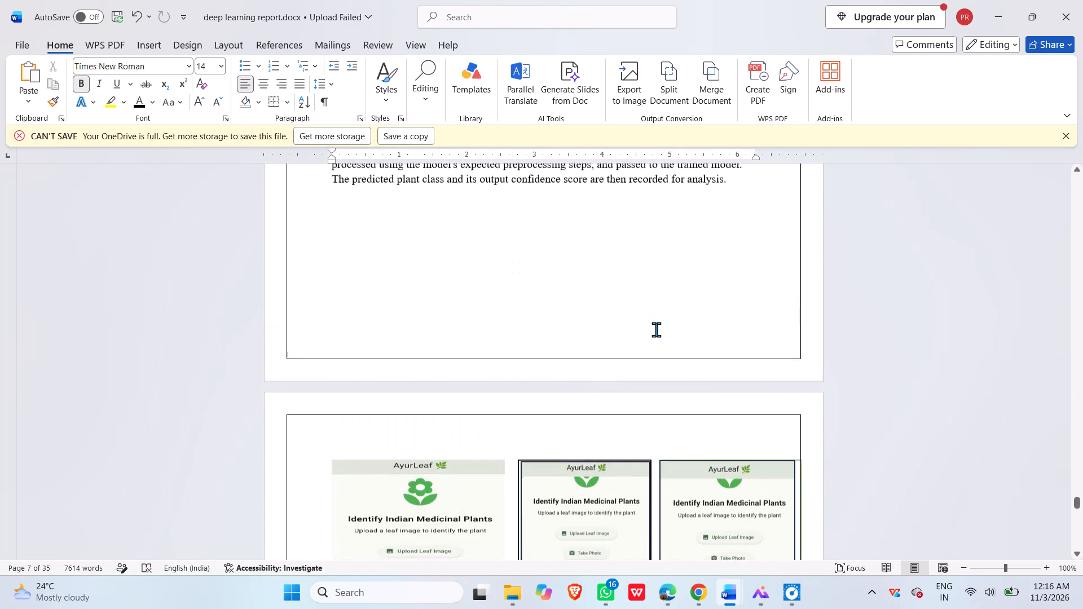
scroll(656, 329, up, 3)
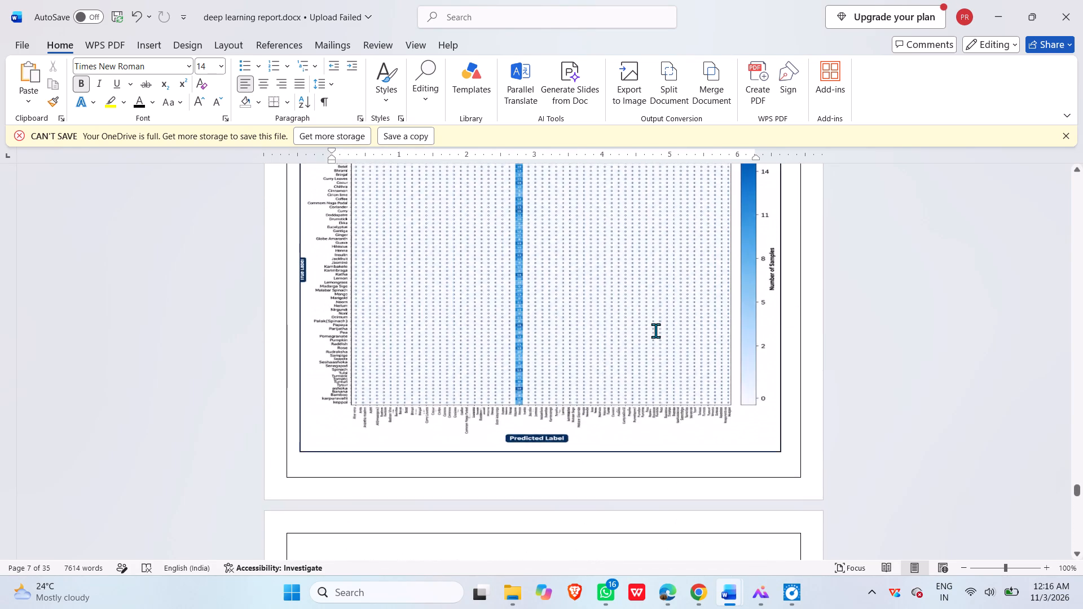
scroll(655, 330, down, 3)
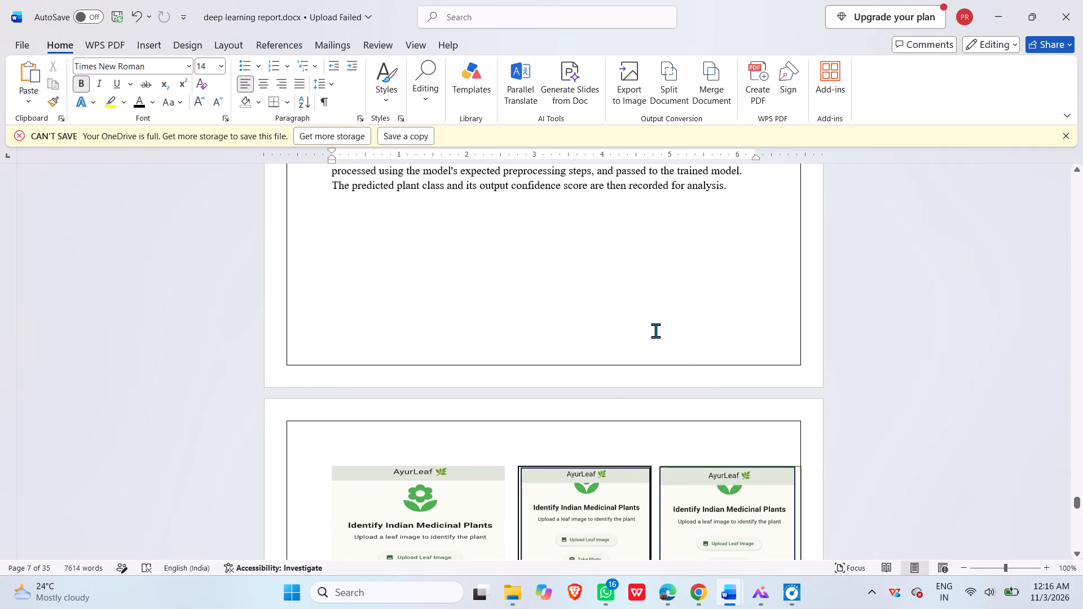
scroll(655, 330, up, 1)
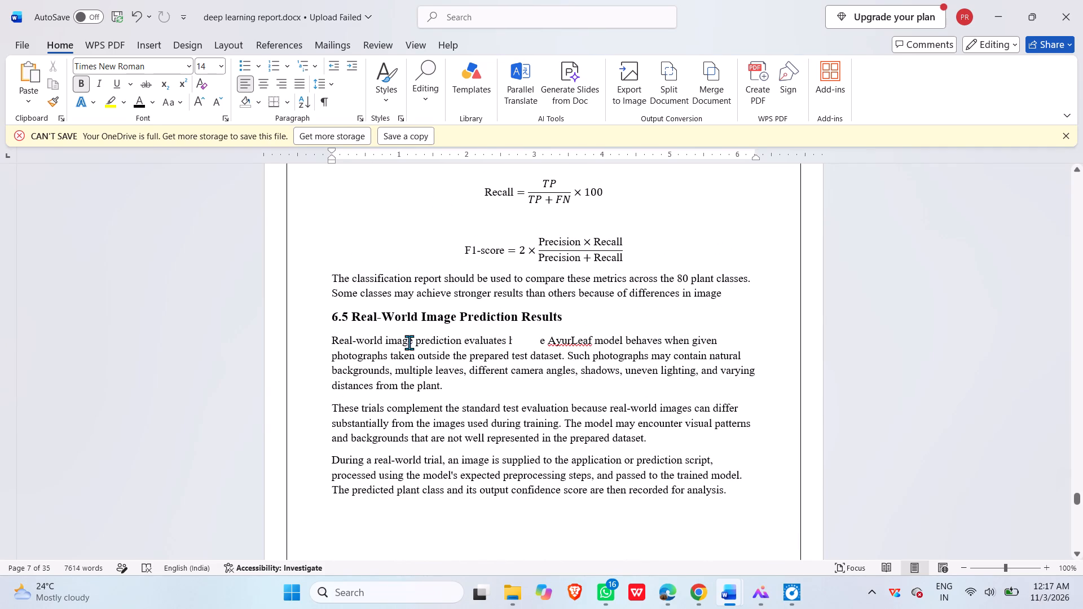
Copy the words "Prediction Results" from the heading of section 6.5.
drag(354, 319, 466, 312)
click(595, 319)
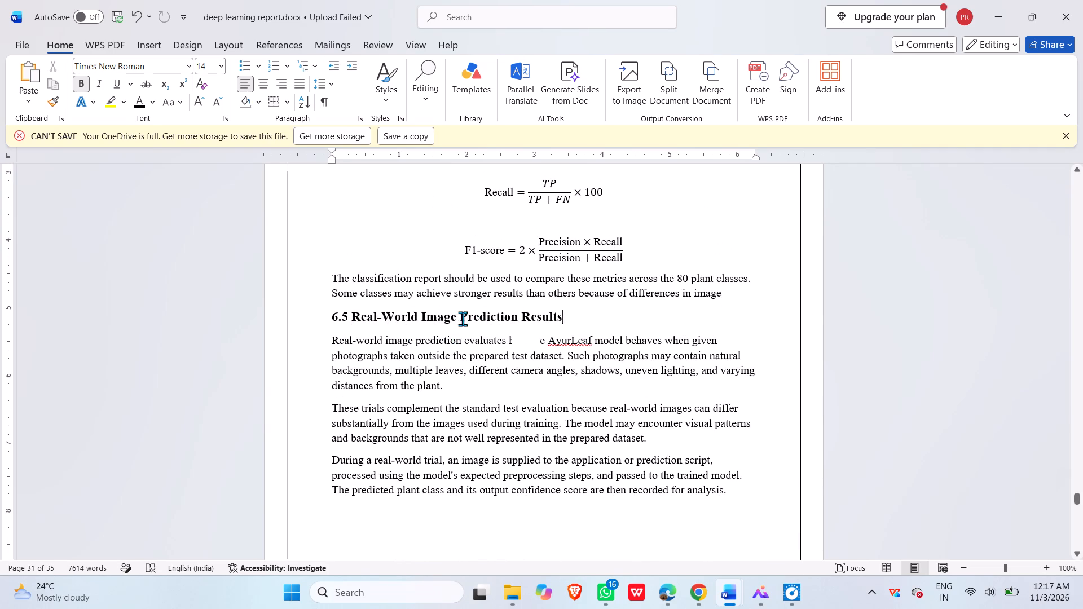
drag(459, 317, 548, 309)
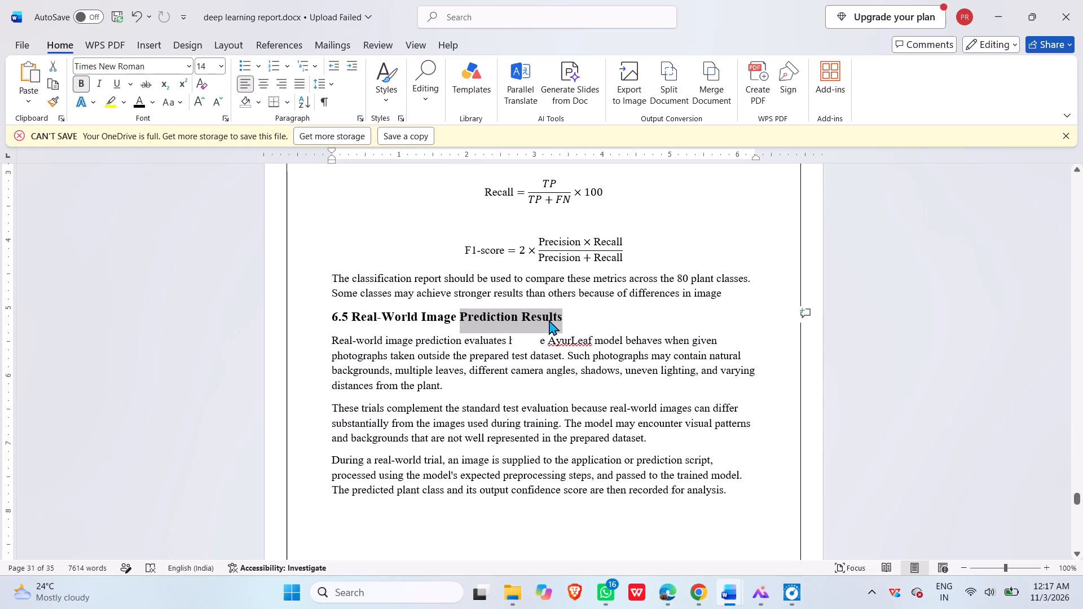
key(ctrl+c)
click(632, 323)
Add a row numbered 12 below figure 11 in the list-of-figures table and extend the surrounding text box downward to fit it.
scroll(630, 323, up, 20)
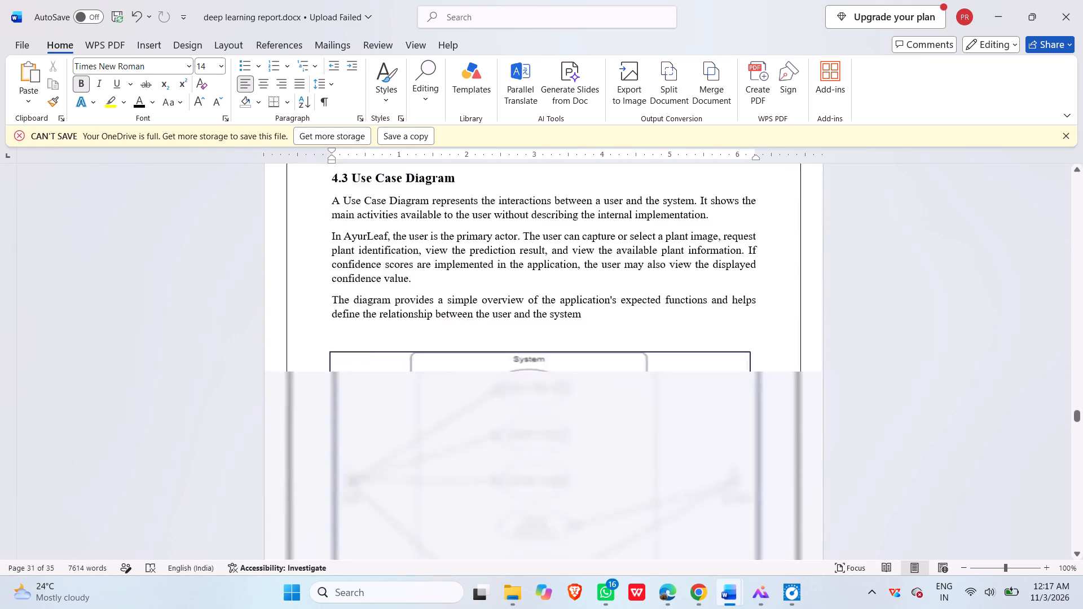
scroll(628, 306, up, 20)
scroll(628, 306, up, 17)
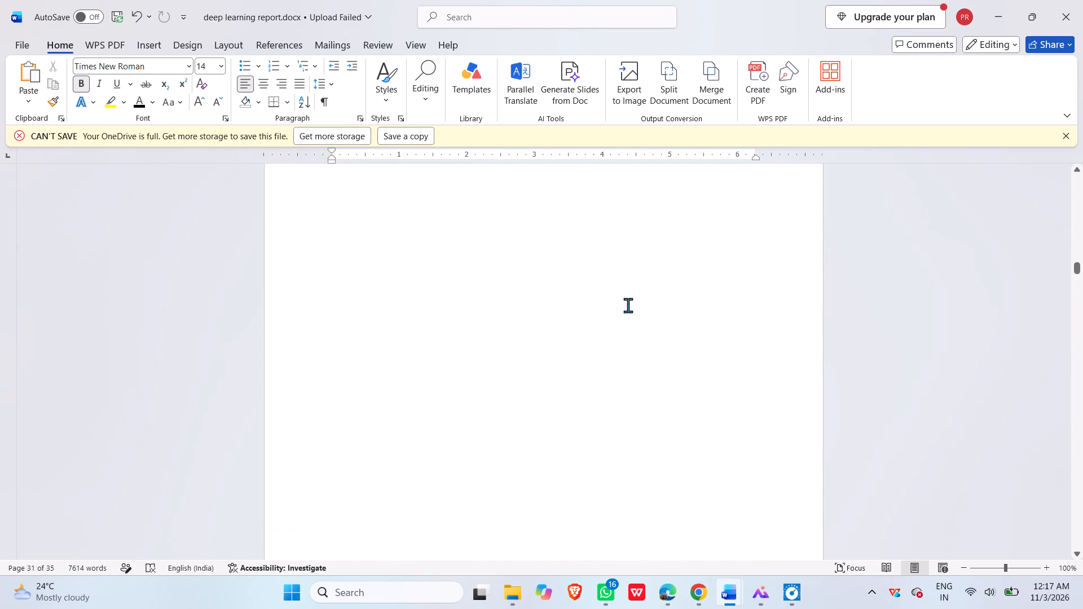
scroll(628, 305, up, 14)
scroll(628, 304, down, 7)
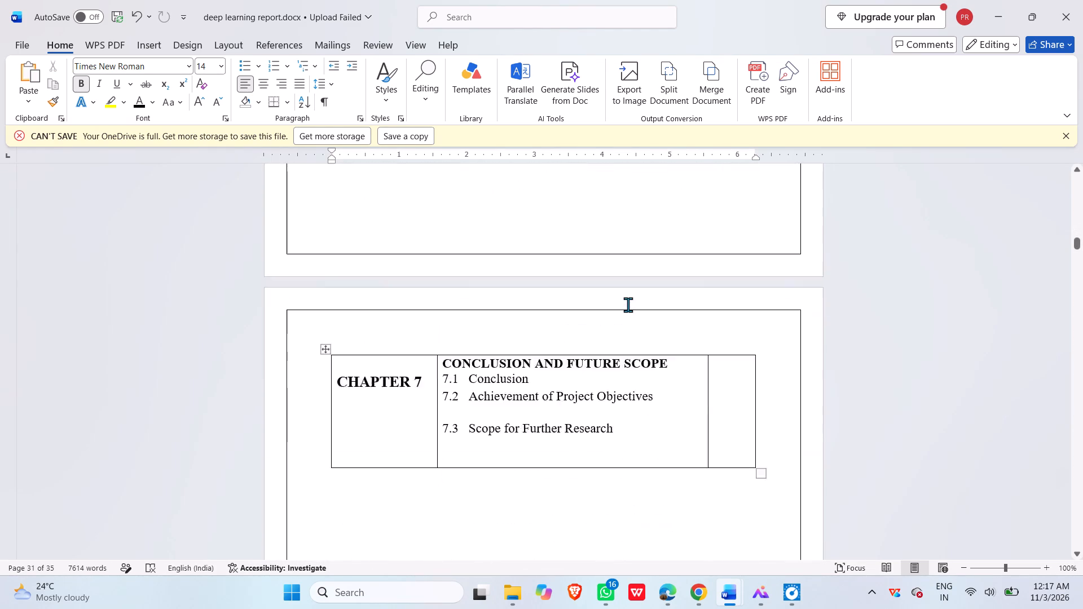
scroll(628, 304, down, 1)
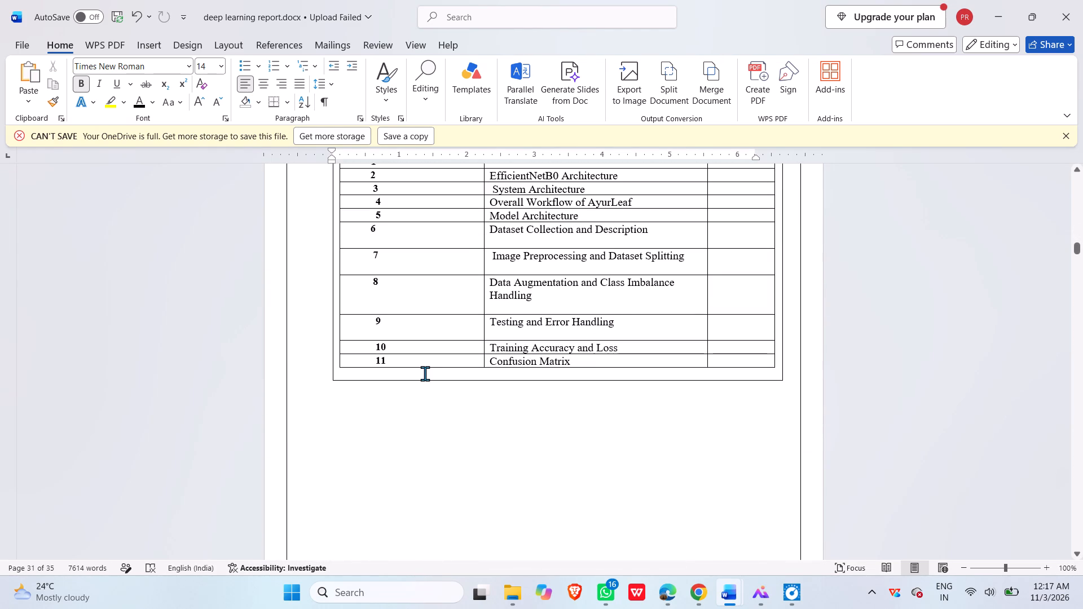
click(425, 373)
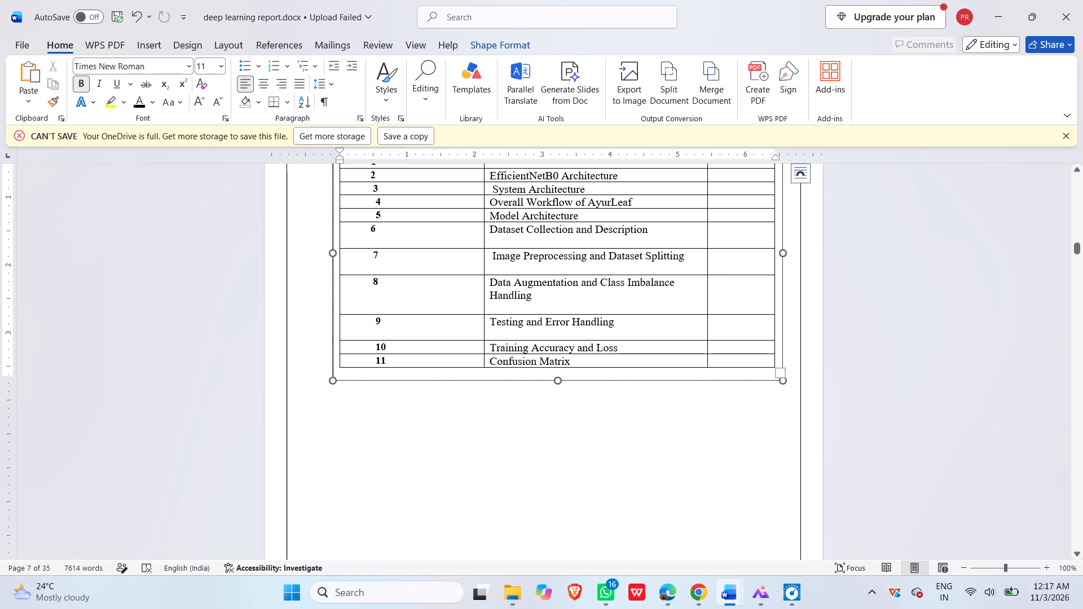
right_click(486, 366)
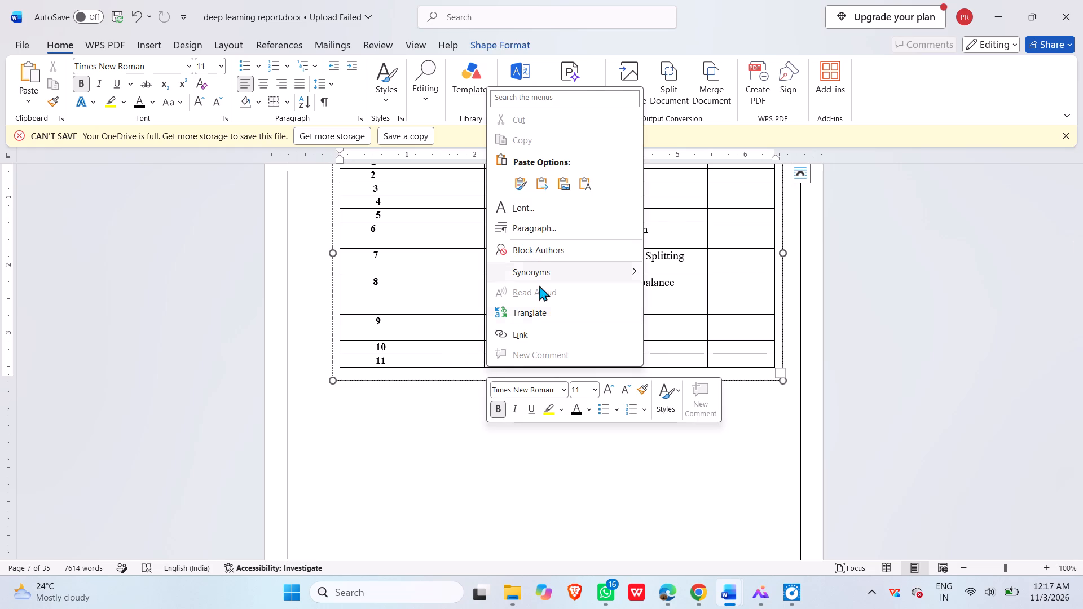
click(460, 379)
click(486, 361)
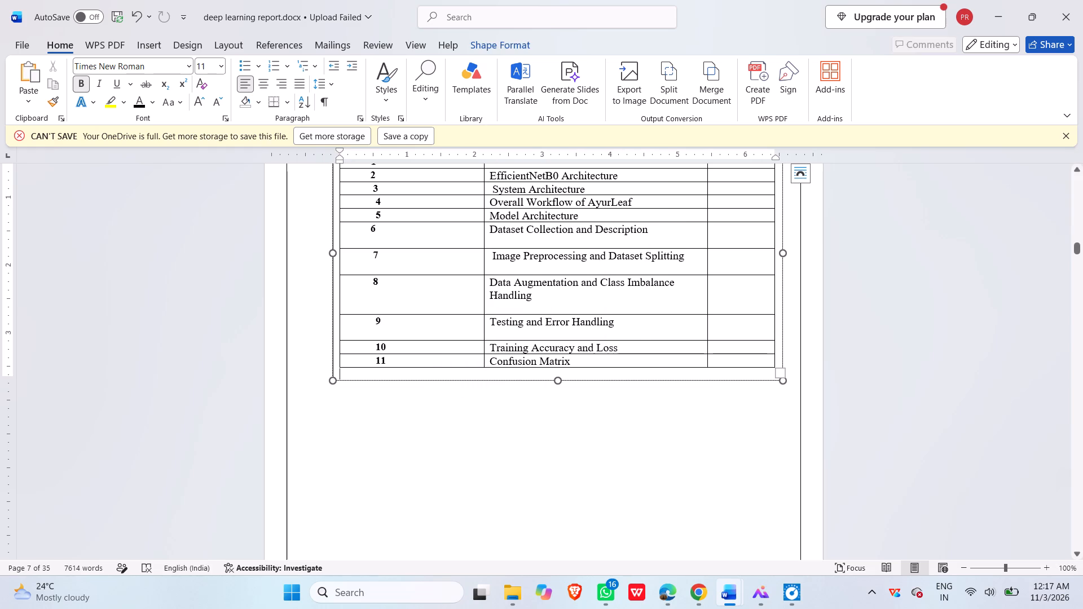
click(488, 354)
click(485, 358)
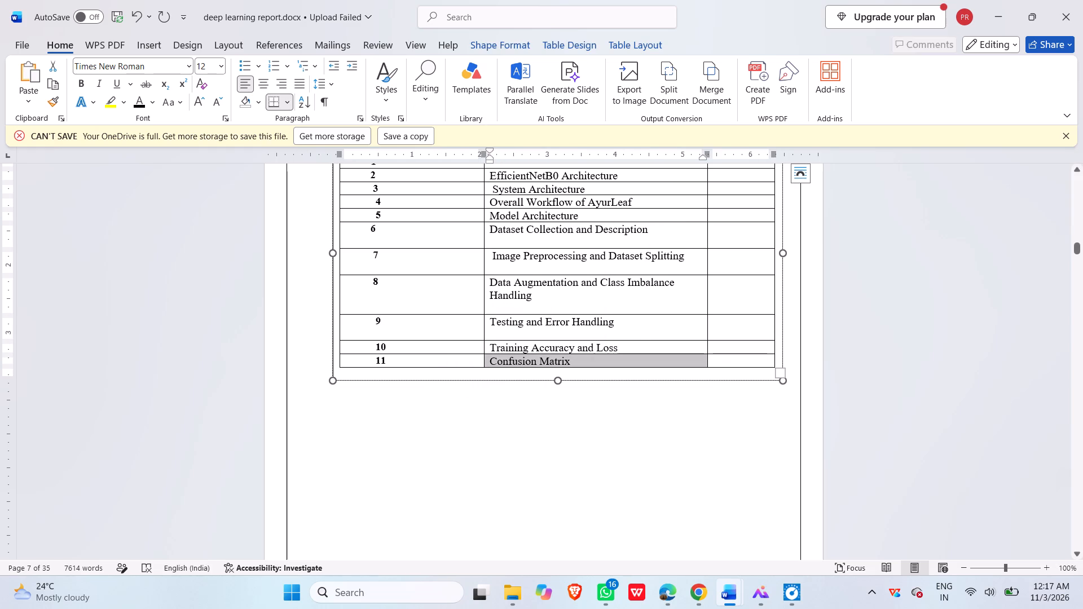
click(485, 358)
click(479, 355)
click(474, 364)
click(471, 363)
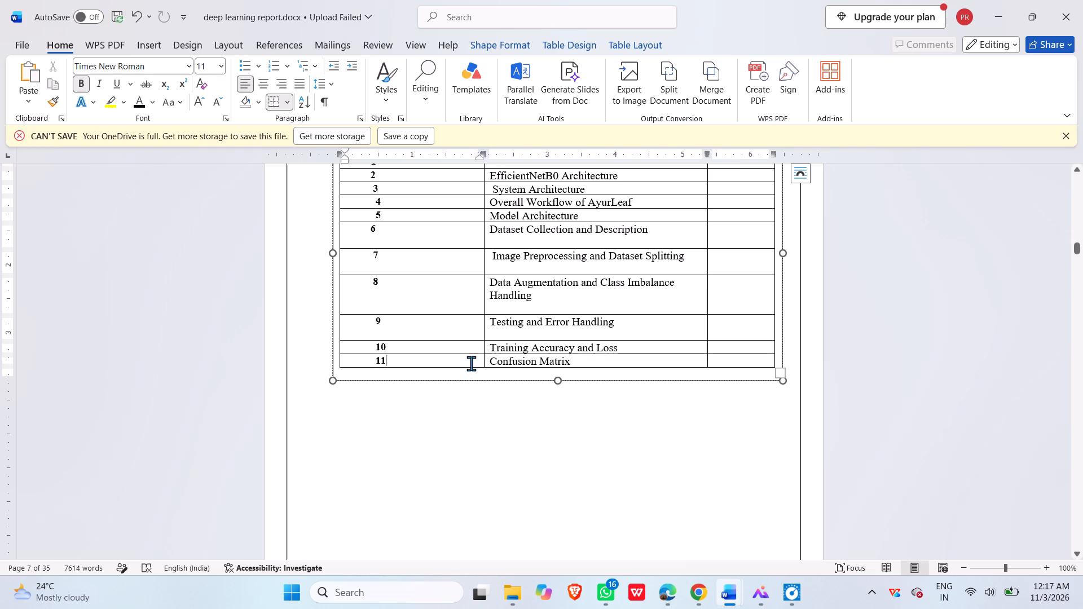
click(483, 362)
right_click(483, 362)
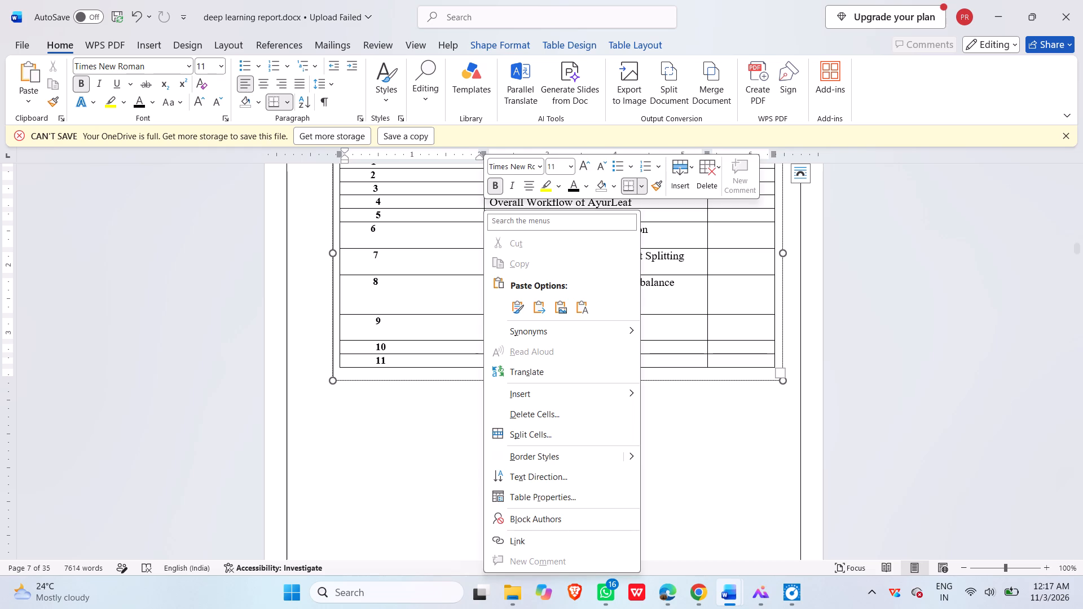
click(525, 391)
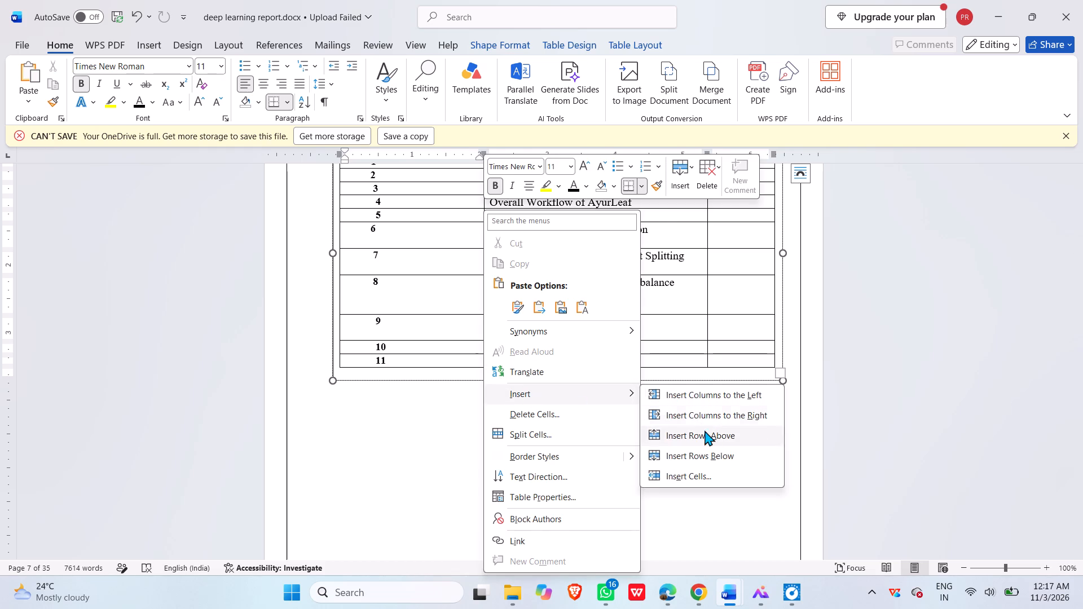
click(709, 454)
click(389, 373)
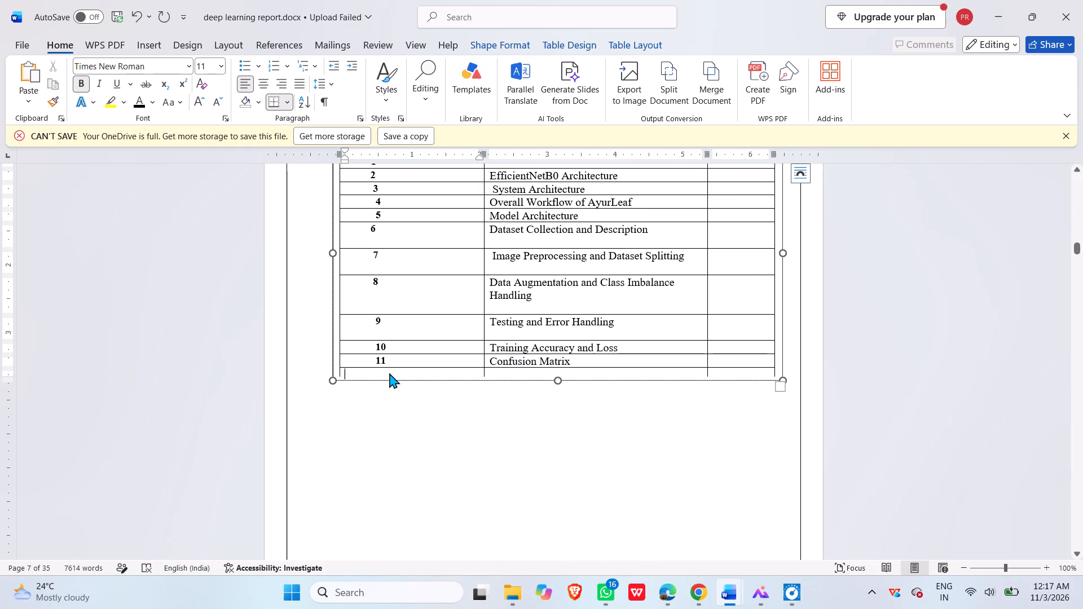
key(1)
key(2)
drag(554, 378, 554, 392)
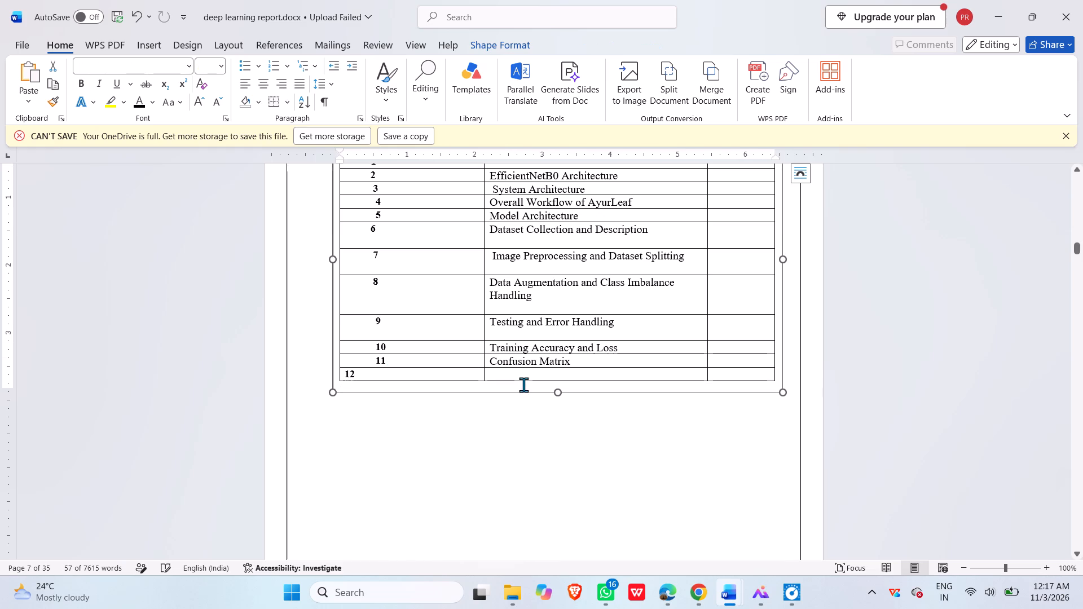
Paste "Prediction Results" as the name of figure 12 and format it non-bold at font size 12.
click(522, 378)
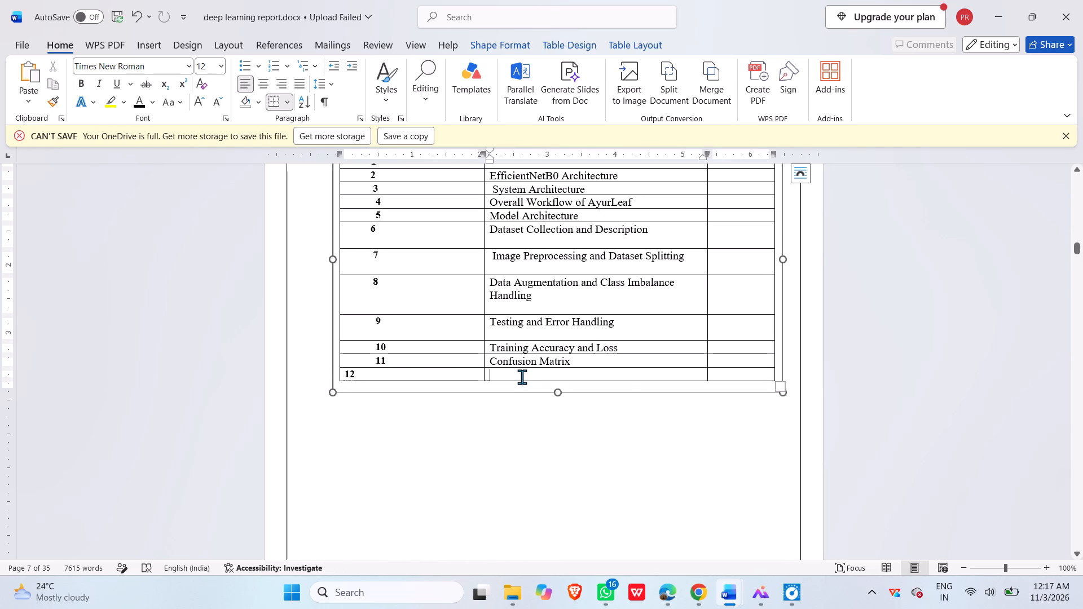
key(ctrl+v)
drag(493, 376, 573, 369)
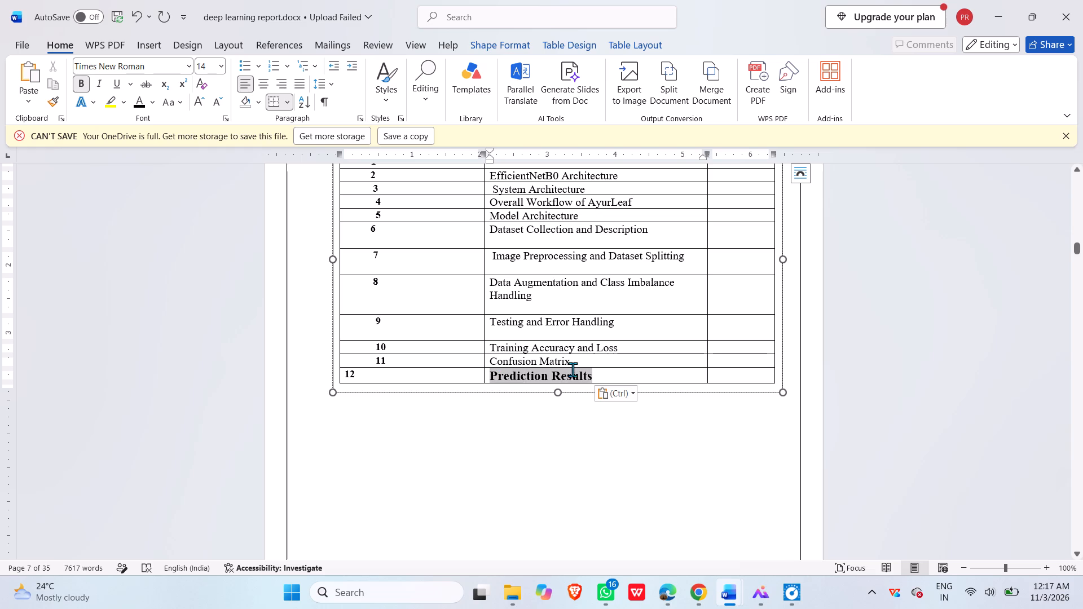
drag(573, 369, 574, 370)
click(584, 350)
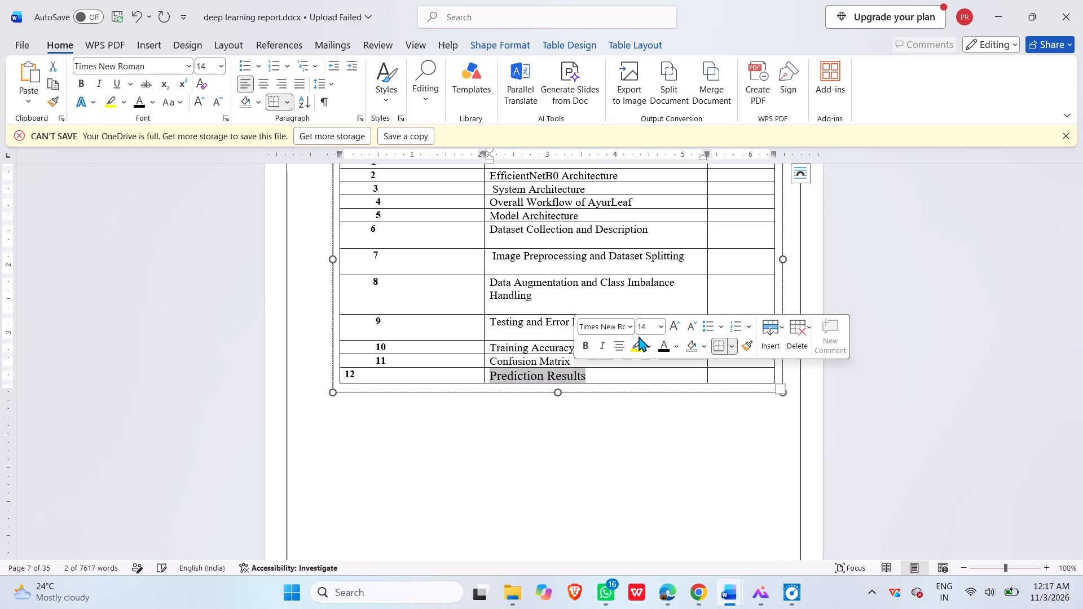
click(663, 325)
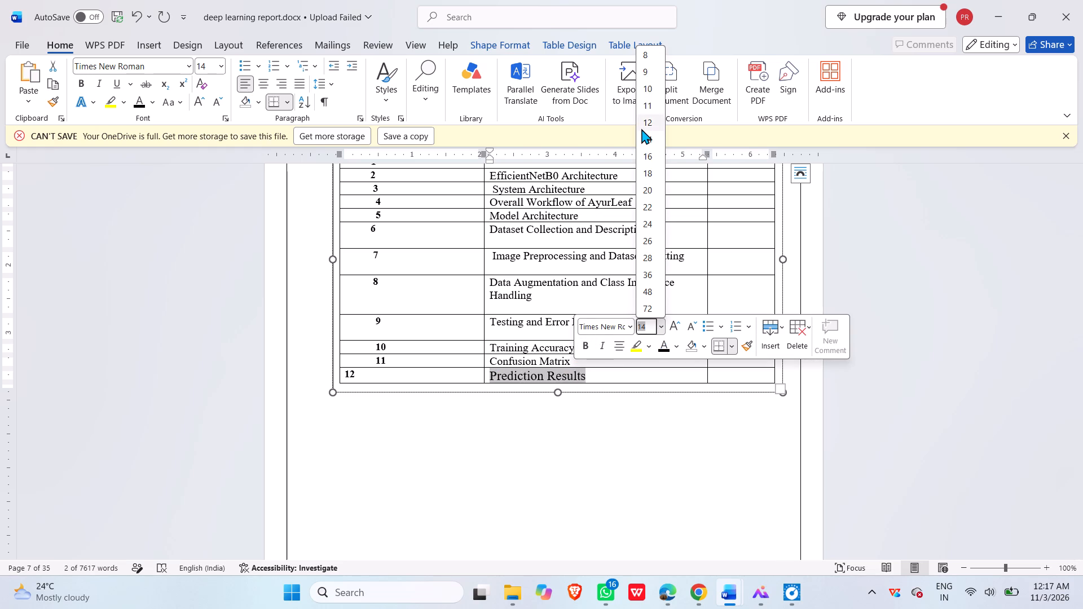
click(641, 129)
click(628, 461)
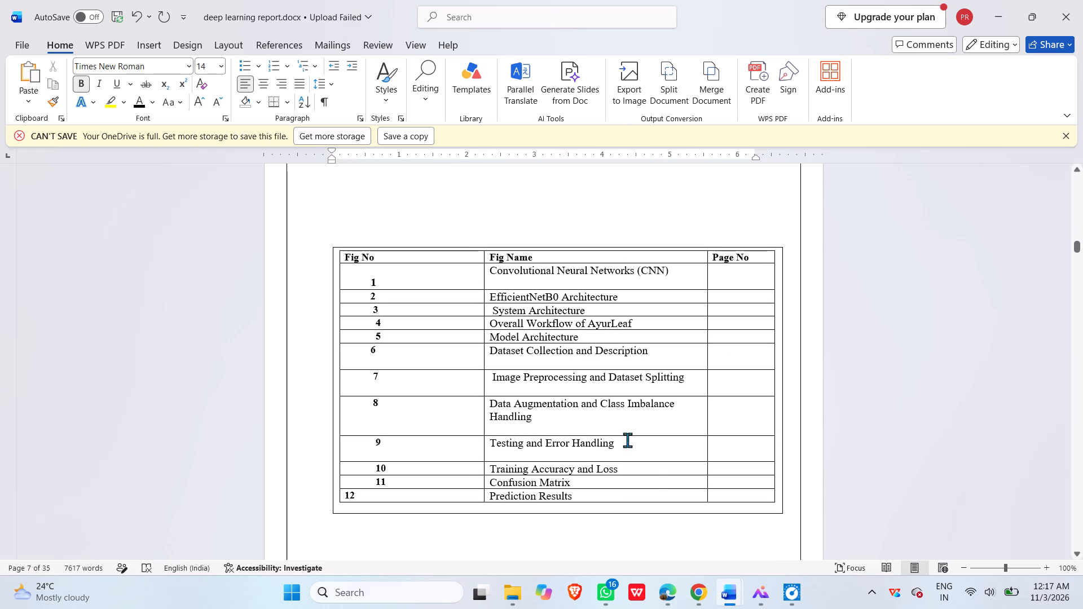
Look back through the report's front pages, from the list of figures past the table of contents and declaration to the certificate.
scroll(654, 481, up, 6)
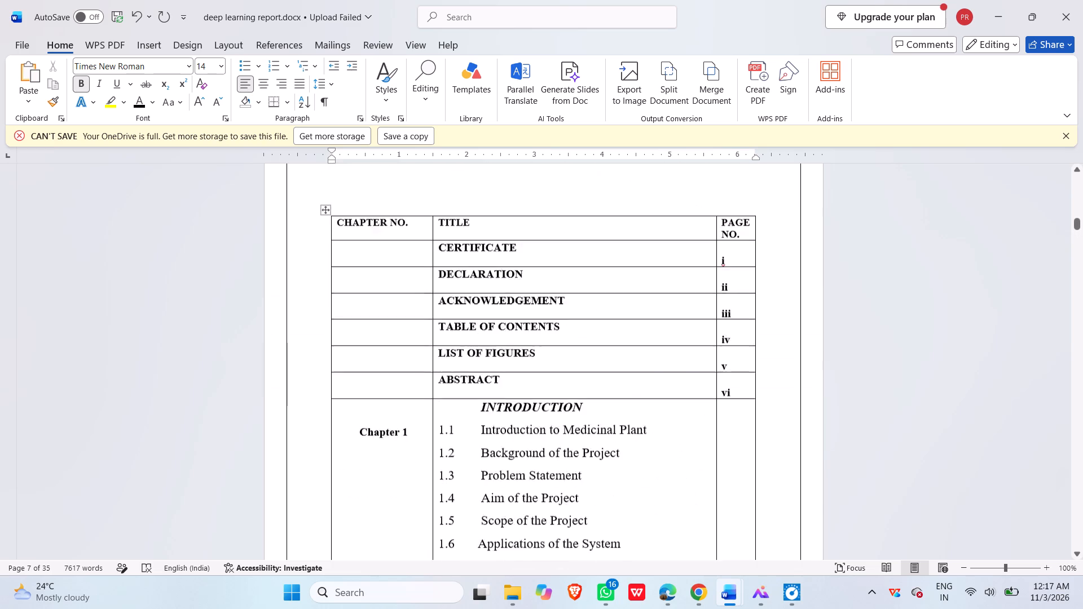
scroll(649, 470, up, 5)
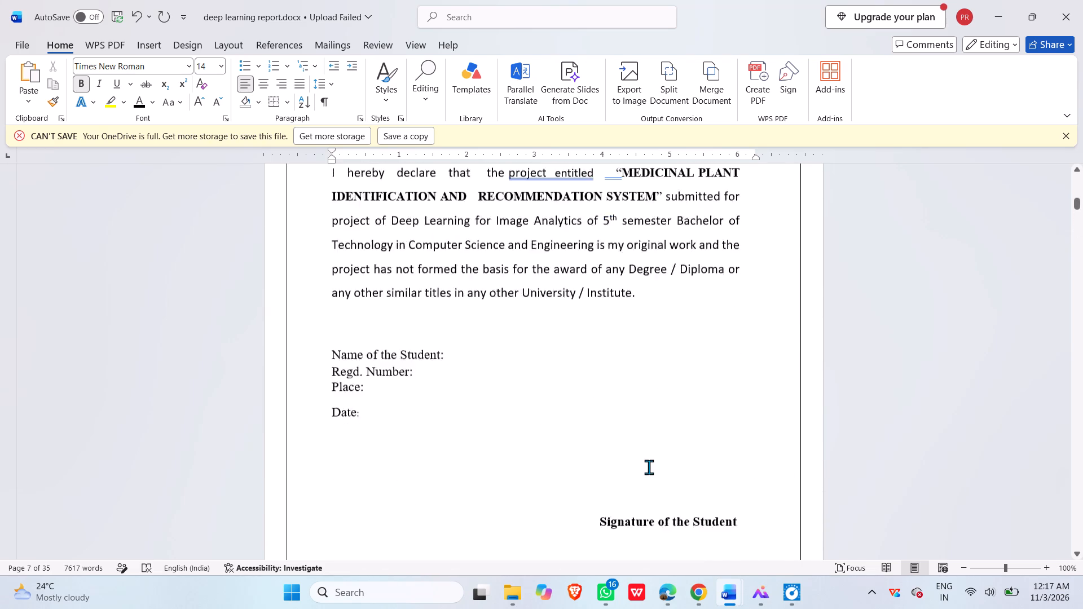
scroll(649, 467, up, 2)
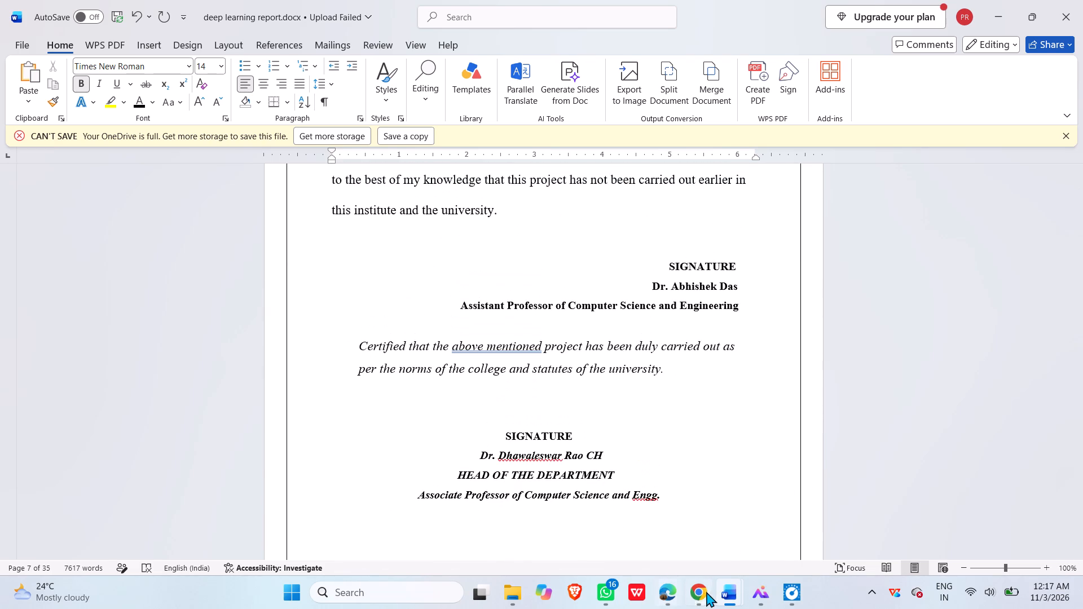
Switch to the YouTube page in Edge and search for "how to add page number in word from specific page".
click(668, 592)
click(639, 473)
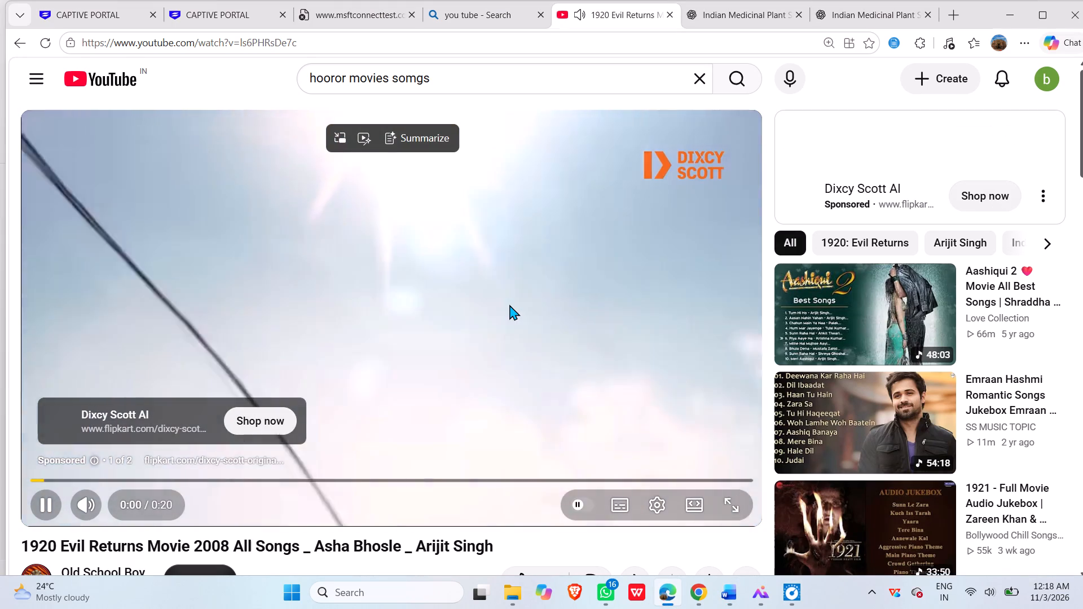
click(448, 280)
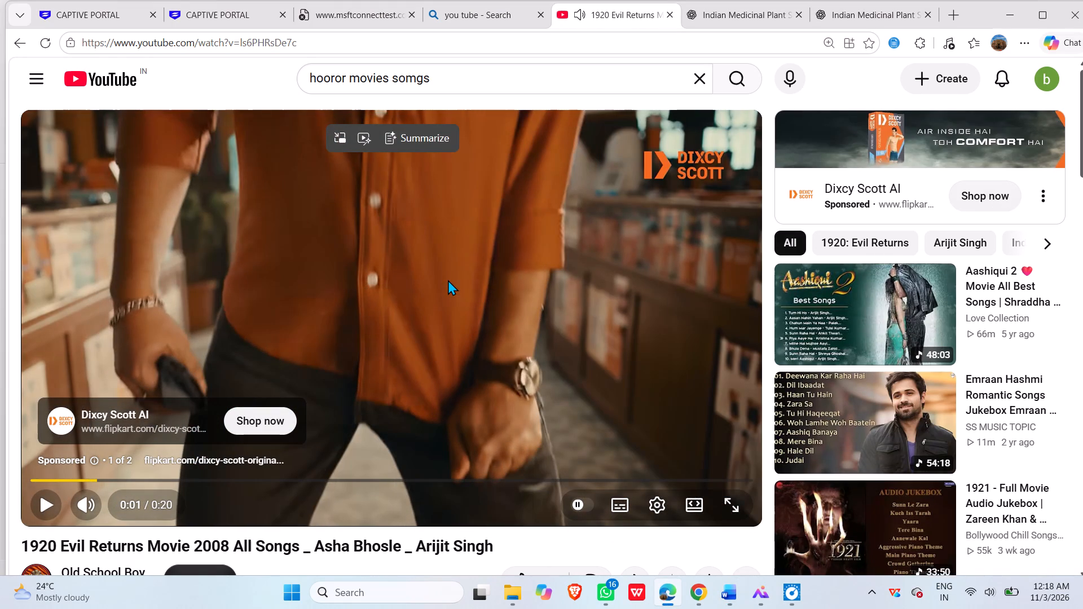
click(700, 82)
text(how to add page number in)
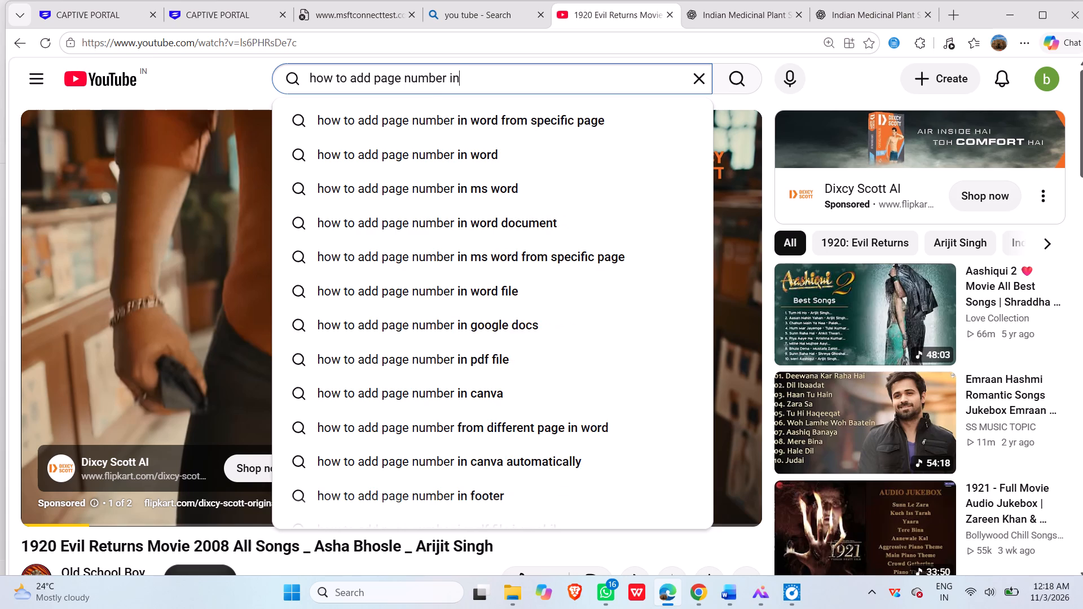
key(space)
text(work)
key(space)
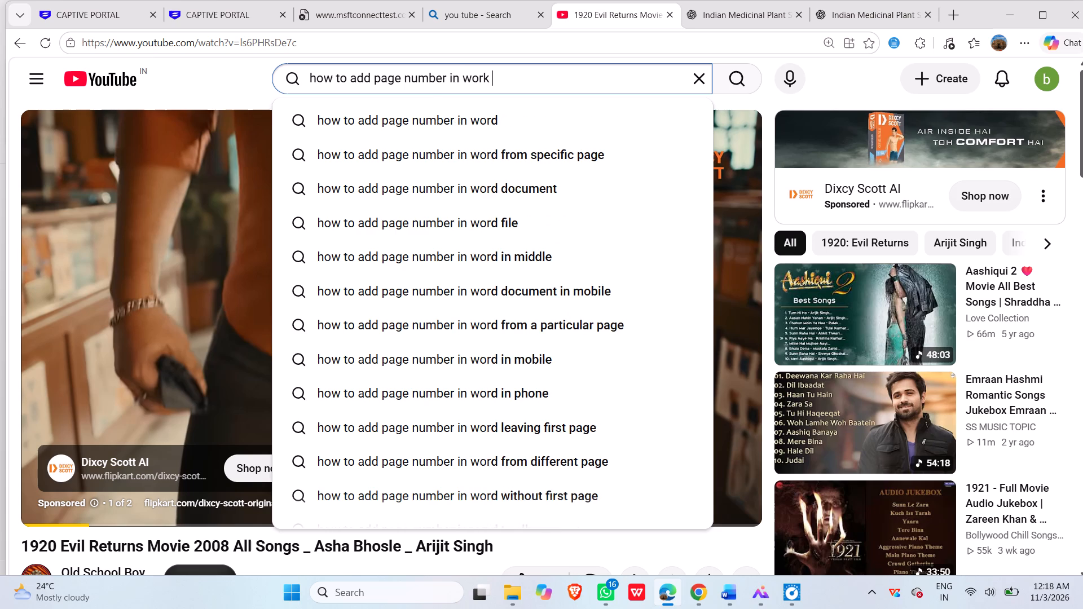
key(BackSpace)
key(BackSpace)
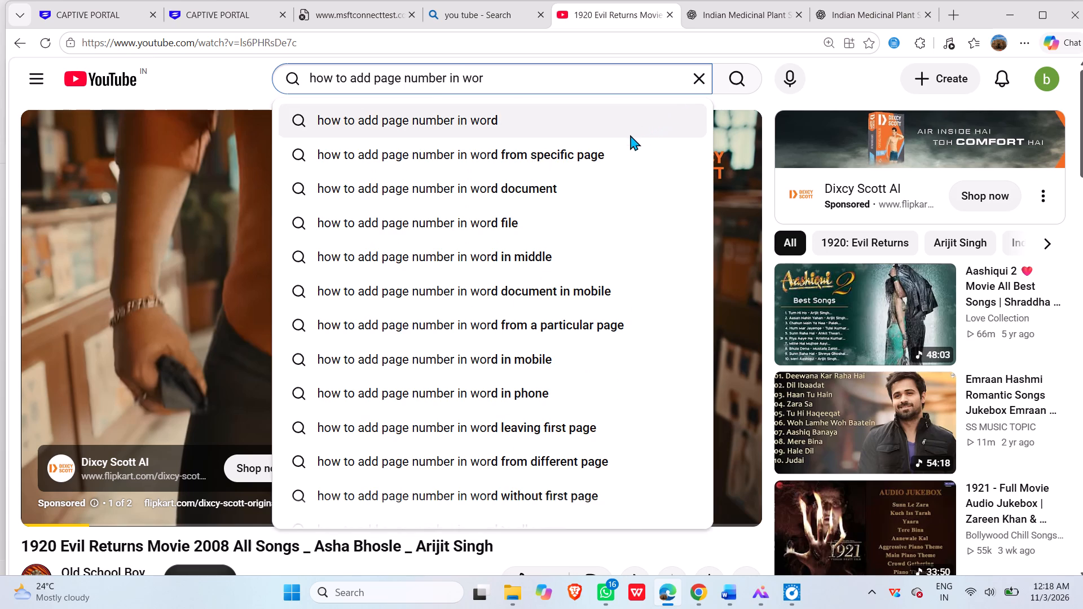
click(611, 149)
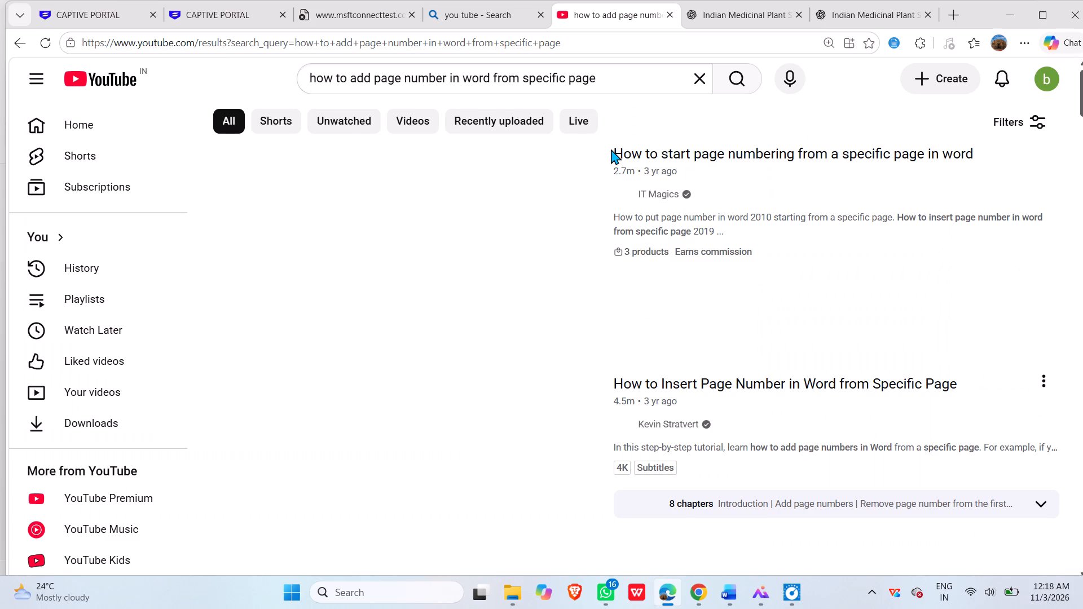